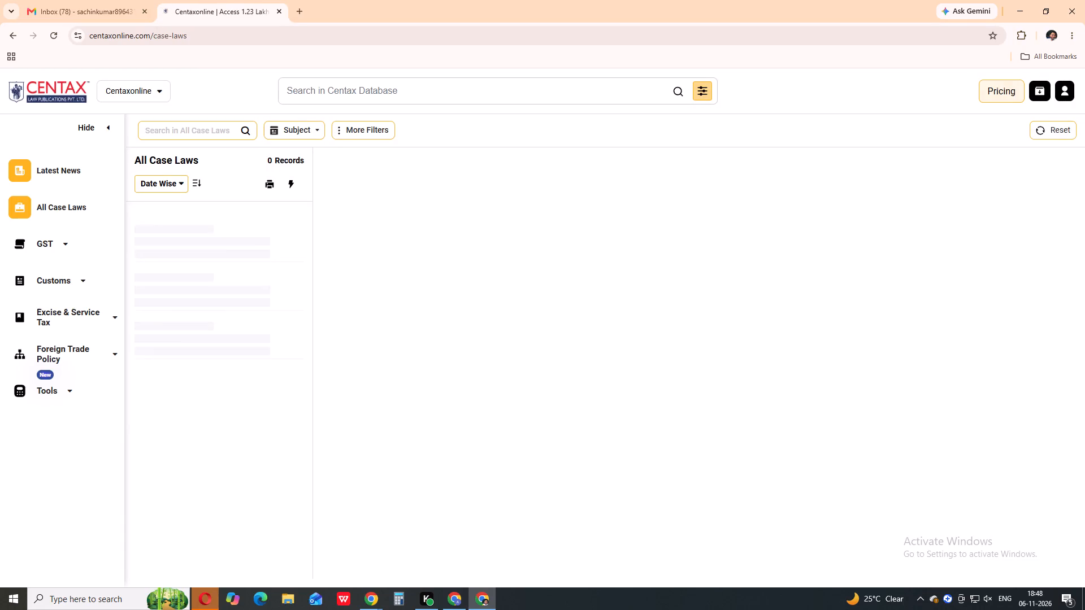
Open a File Explorer window from the Centax case laws page.
{"action": "left_click", "coordinate": [288, 595]}
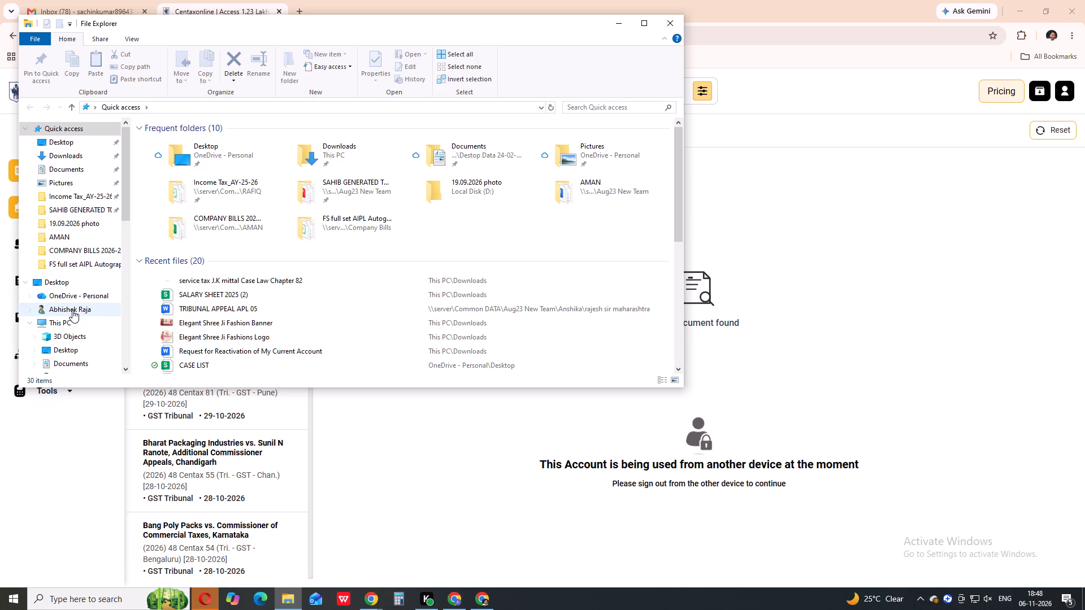
Open the service tax Case Law Chapter 82 presentation from the Downloads folder in PowerPoint.
{"action": "left_click", "coordinate": [74, 160]}
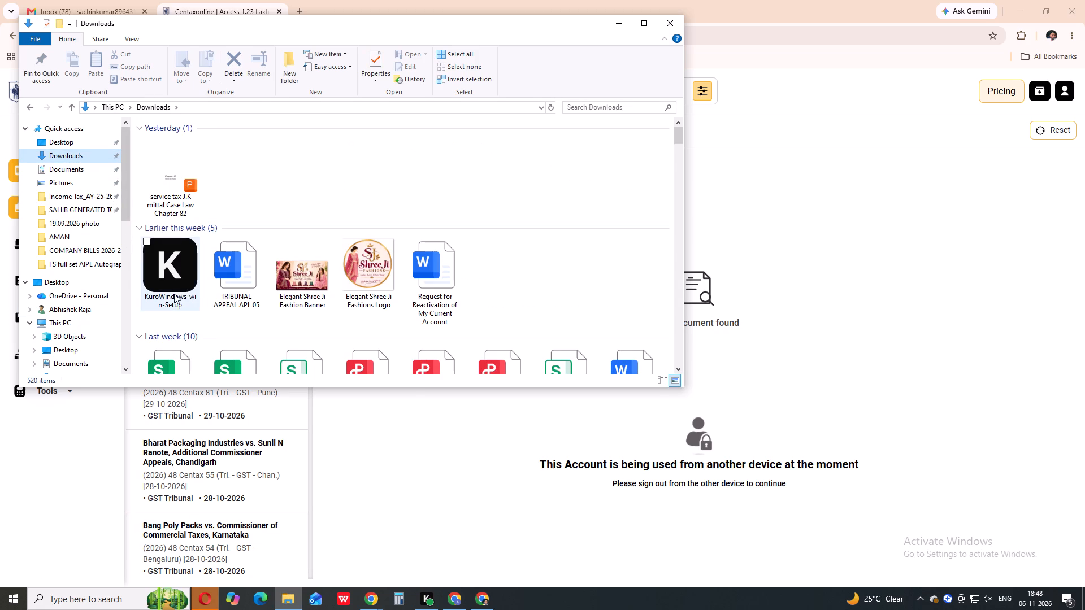
{"action": "right_click", "coordinate": [176, 187]}
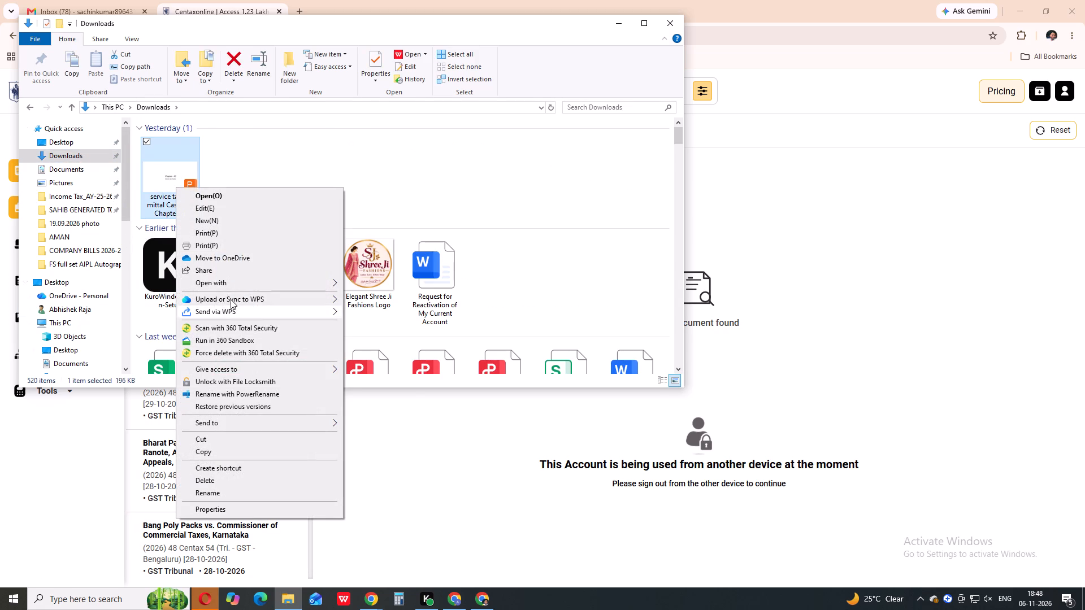
{"action": "left_click", "coordinate": [248, 280]}
{"action": "left_click", "coordinate": [346, 280]}
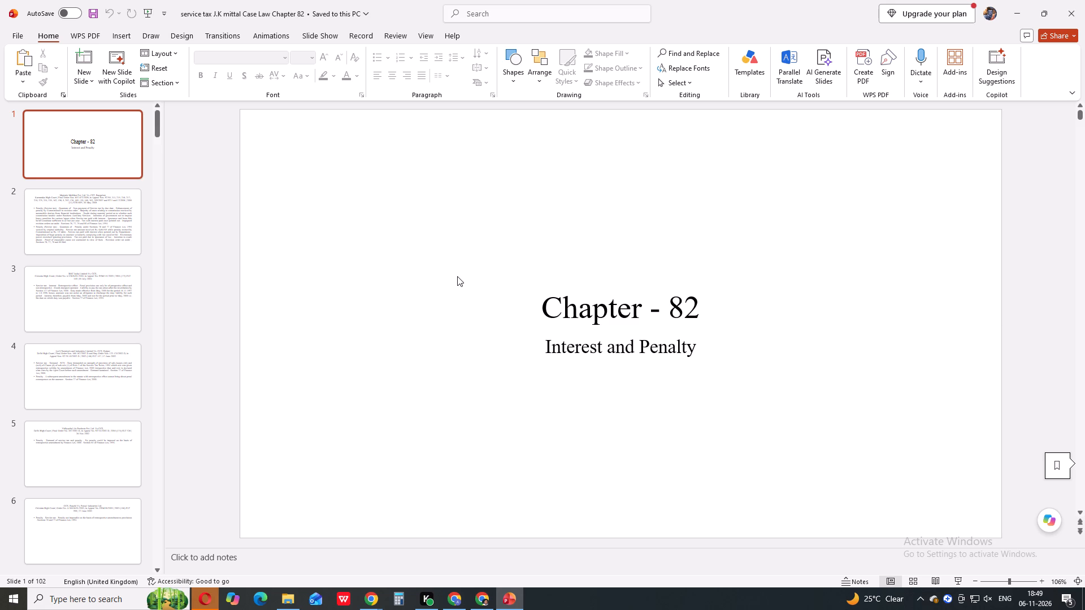
Go to slide 78, CCE&C, Calicut Vs. General Manager Telecom, BSNL, and place the cursor in its title citation.
{"action": "scroll", "coordinate": [532, 287], "scroll_direction": "down", "scroll_amount": 19}
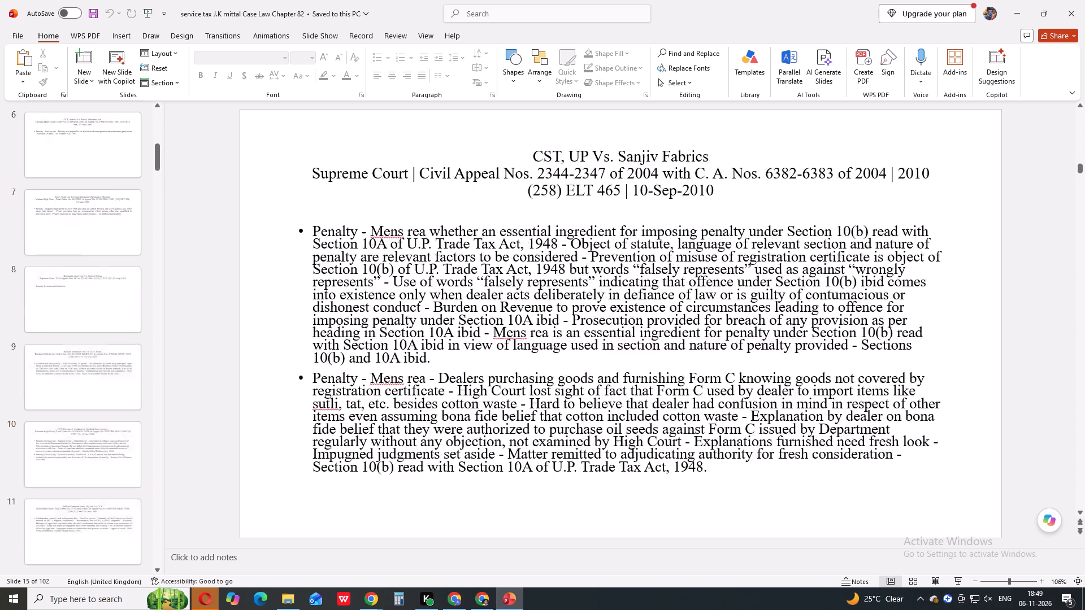
{"action": "scroll", "coordinate": [566, 286], "scroll_direction": "down", "scroll_amount": 20}
{"action": "scroll", "coordinate": [566, 286], "scroll_direction": "down", "scroll_amount": 6}
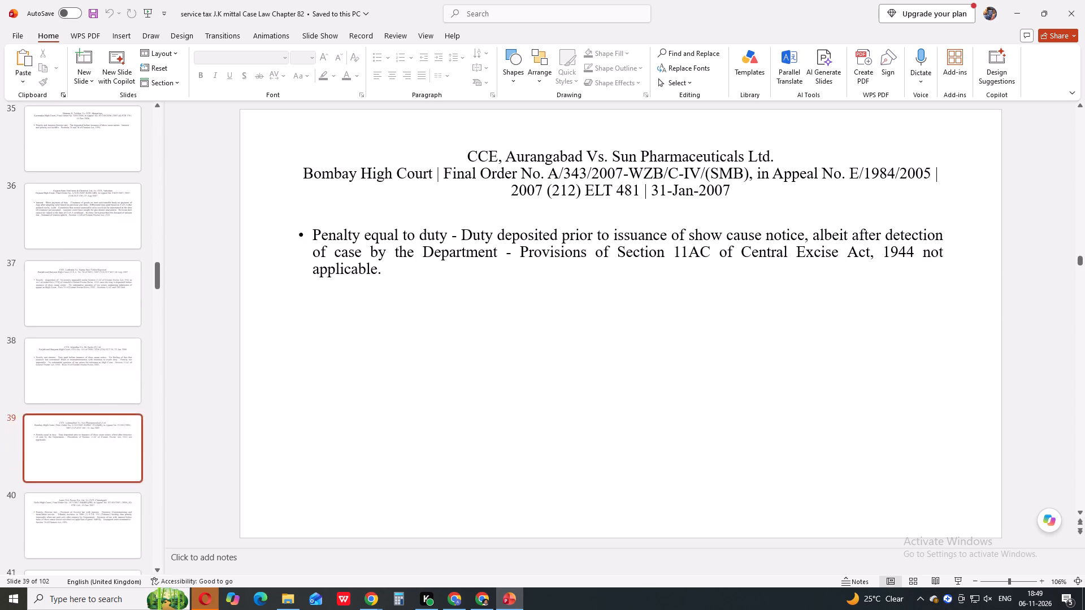
{"action": "scroll", "coordinate": [566, 289], "scroll_direction": "down", "scroll_amount": 9}
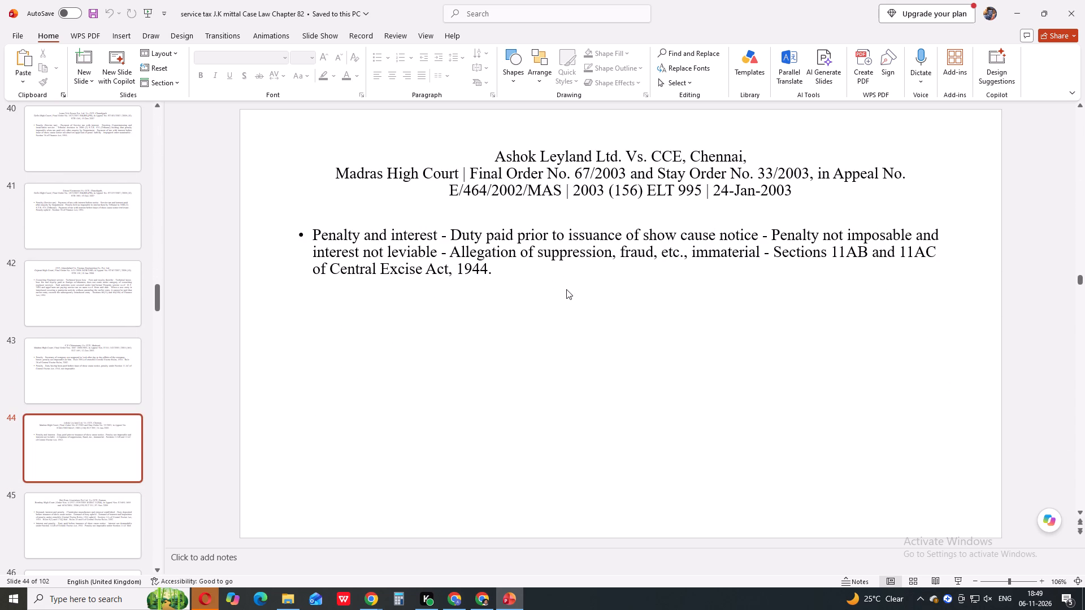
{"action": "scroll", "coordinate": [576, 286], "scroll_direction": "down", "scroll_amount": 16}
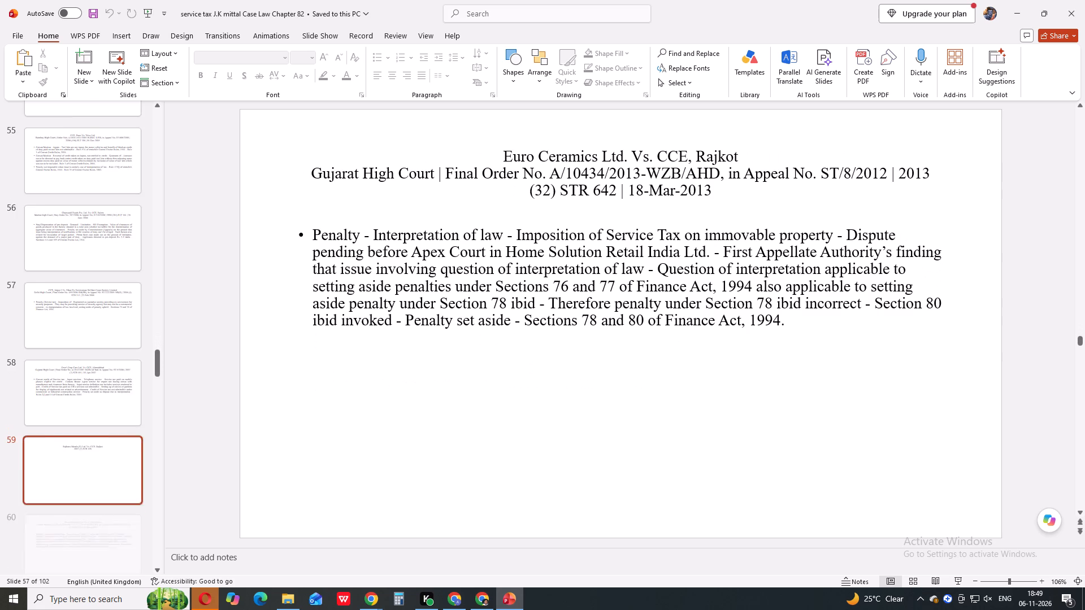
{"action": "scroll", "coordinate": [669, 277], "scroll_direction": "down", "scroll_amount": 9}
{"action": "scroll", "coordinate": [597, 278], "scroll_direction": "down", "scroll_amount": 2}
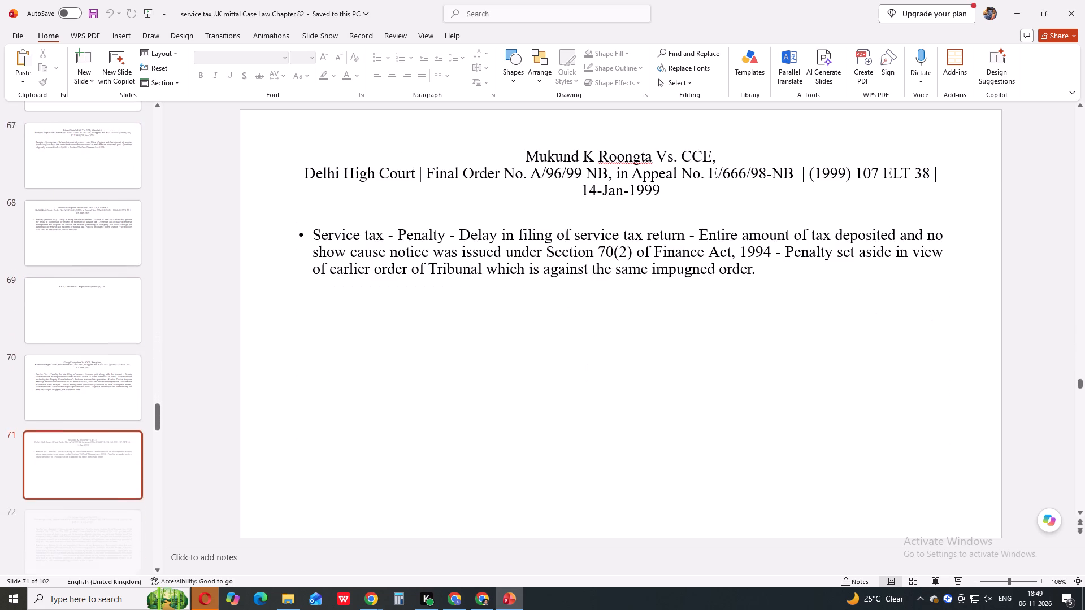
{"action": "scroll", "coordinate": [593, 278], "scroll_direction": "down", "scroll_amount": 10}
{"action": "scroll", "coordinate": [592, 279], "scroll_direction": "up", "scroll_amount": 1}
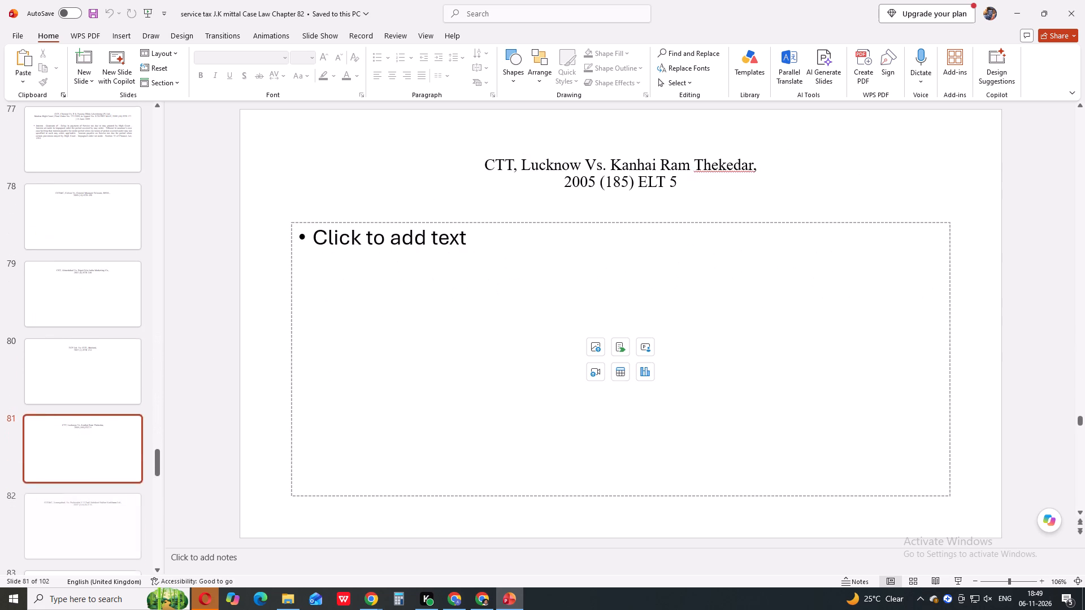
{"action": "scroll", "coordinate": [592, 279], "scroll_direction": "up", "scroll_amount": 4}
{"action": "scroll", "coordinate": [592, 279], "scroll_direction": "down", "scroll_amount": 2}
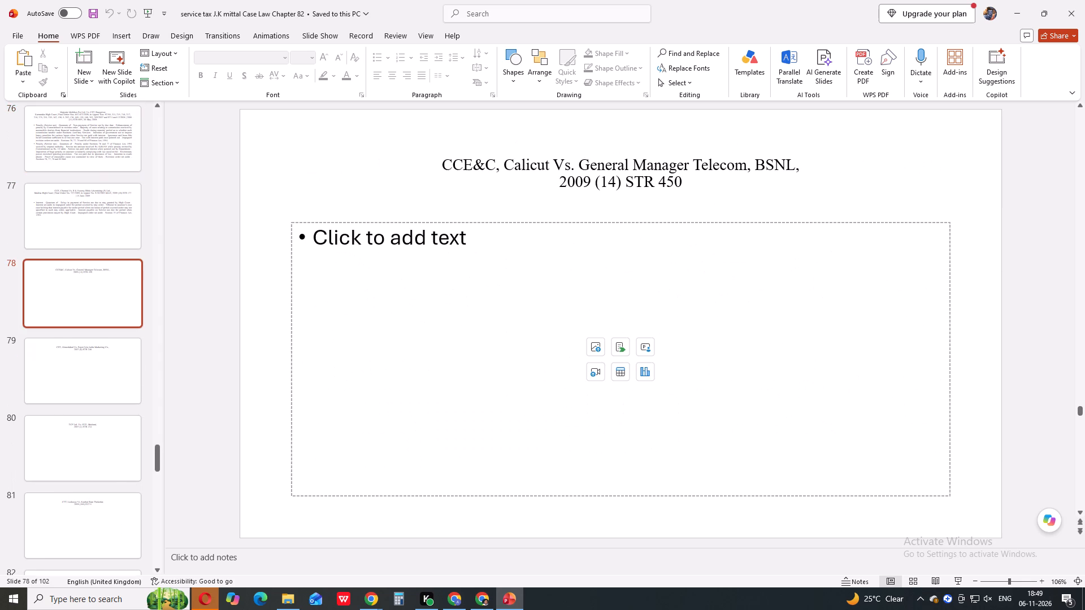
{"action": "left_click", "coordinate": [554, 179]}
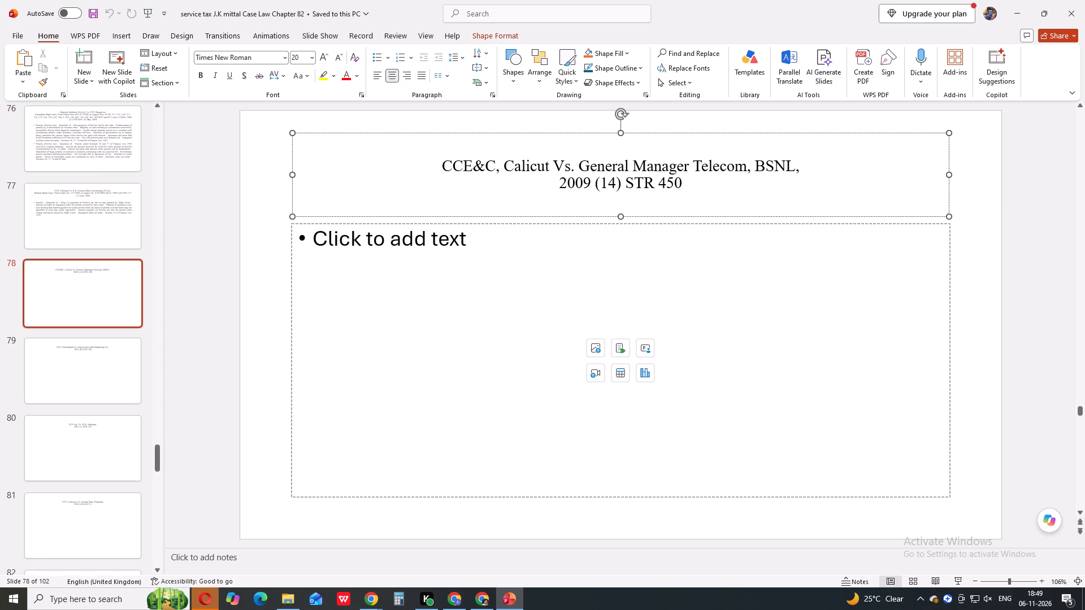
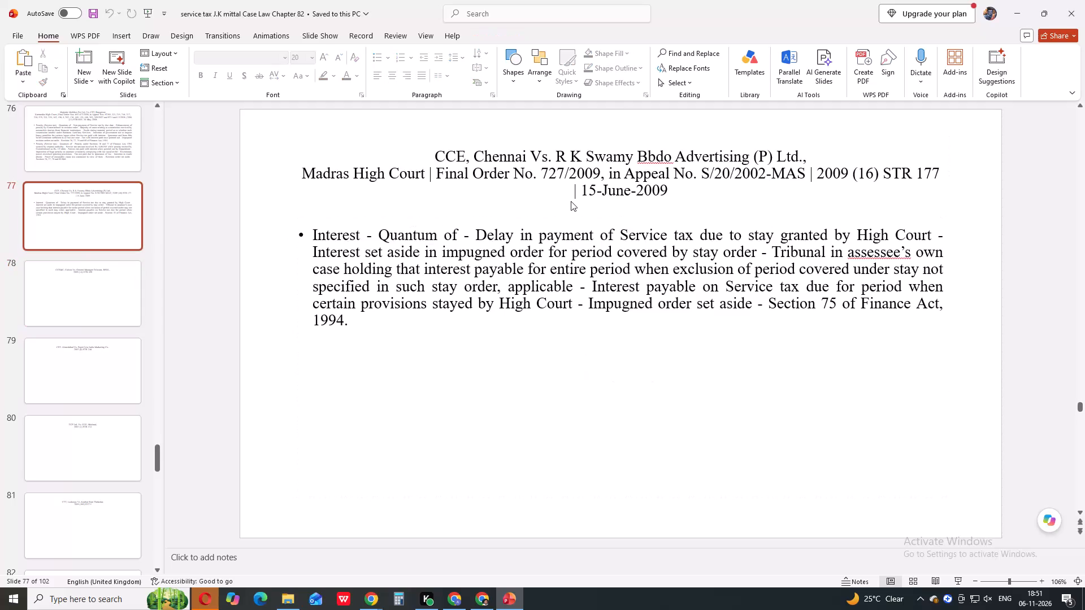
Go to slide 78, CCE&C, Calicut Vs. General Manager Telecom, BSNL, and place the cursor in its title citation.
{"action": "scroll", "coordinate": [571, 201], "scroll_direction": "down", "scroll_amount": 1}
{"action": "left_click", "coordinate": [559, 181]}
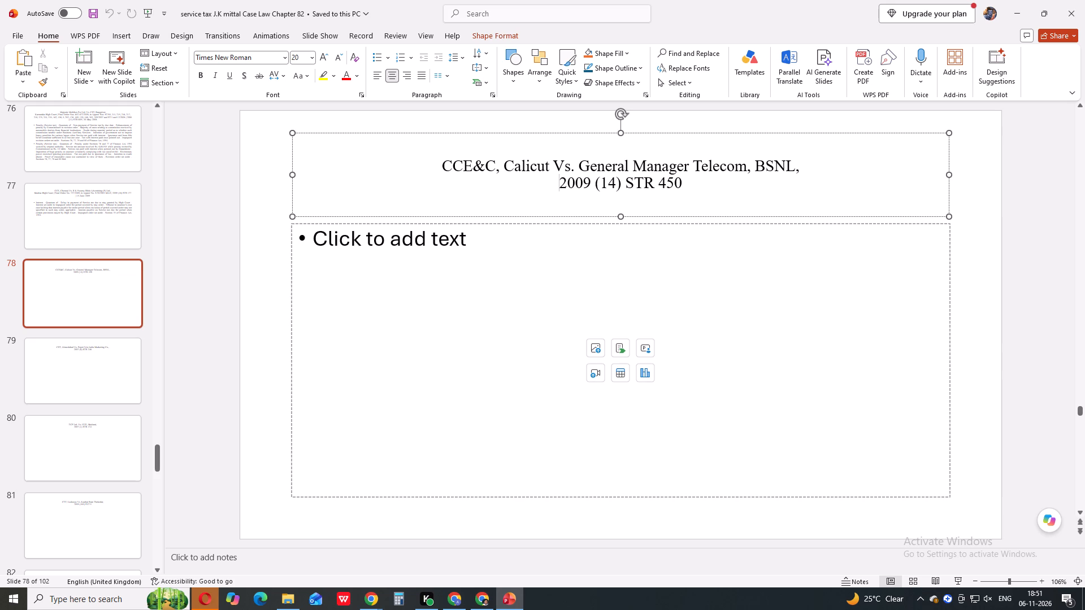
Switch to the Centaxonline case laws page in Chrome and open the additional search filters for All Case Laws.
{"action": "key", "text": "alt+Tab"}
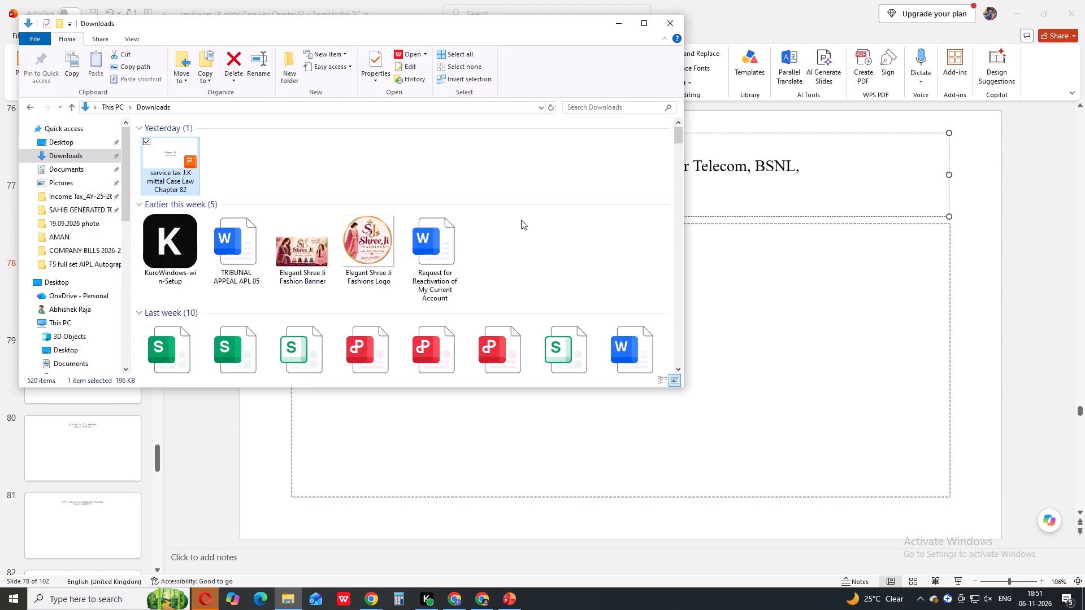
{"action": "key", "text": "alt+Tab"}
{"action": "key", "text": "alt+Tab"}
{"action": "key", "text": "alt+Tab"}
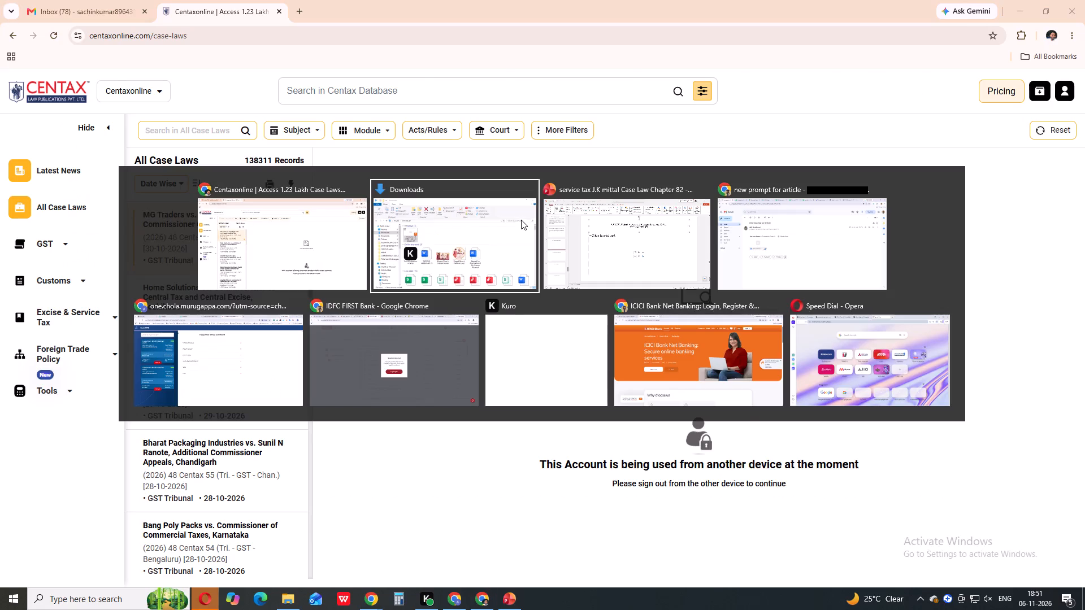
{"action": "key", "text": "alt+Tab"}
{"action": "key", "text": "alt+Tab"}
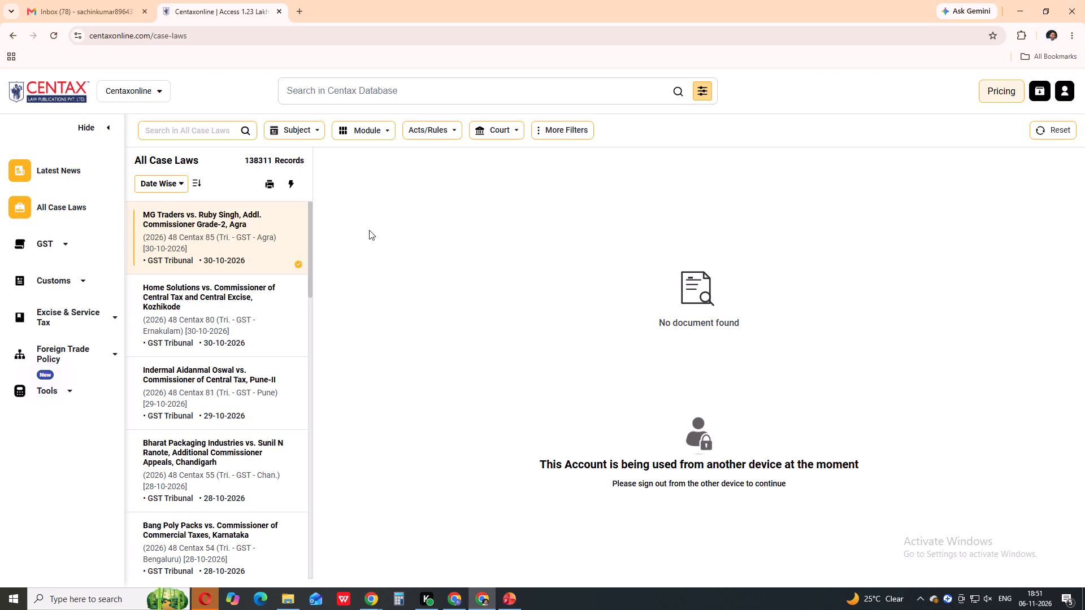
{"action": "left_click", "coordinate": [552, 126]}
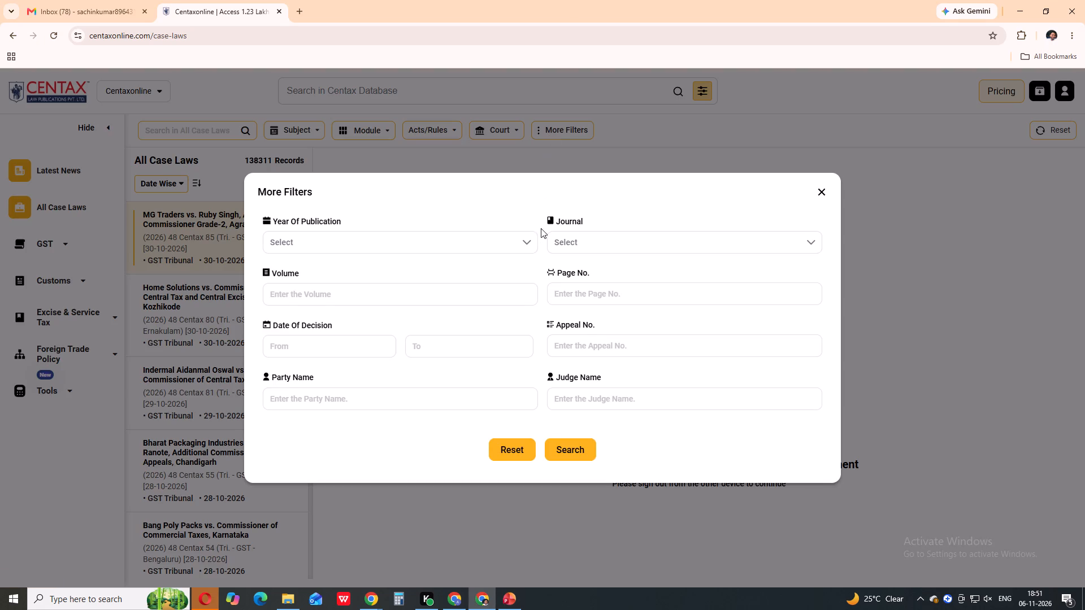
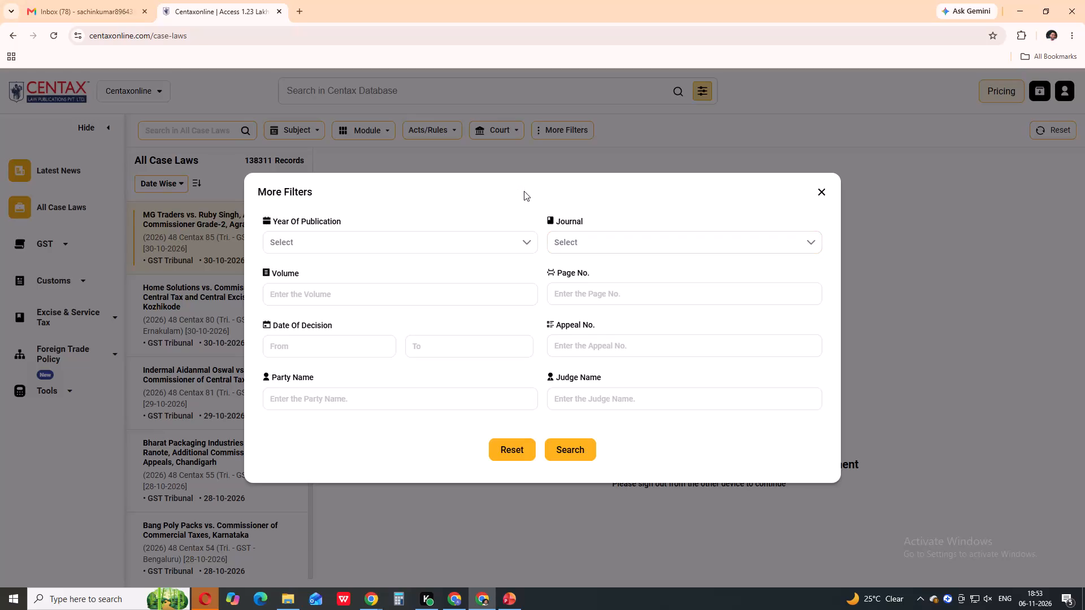
Search all case laws for the slide's citation by filtering to journal STR, volume 14, page number 450.
{"action": "left_click", "coordinate": [567, 245]}
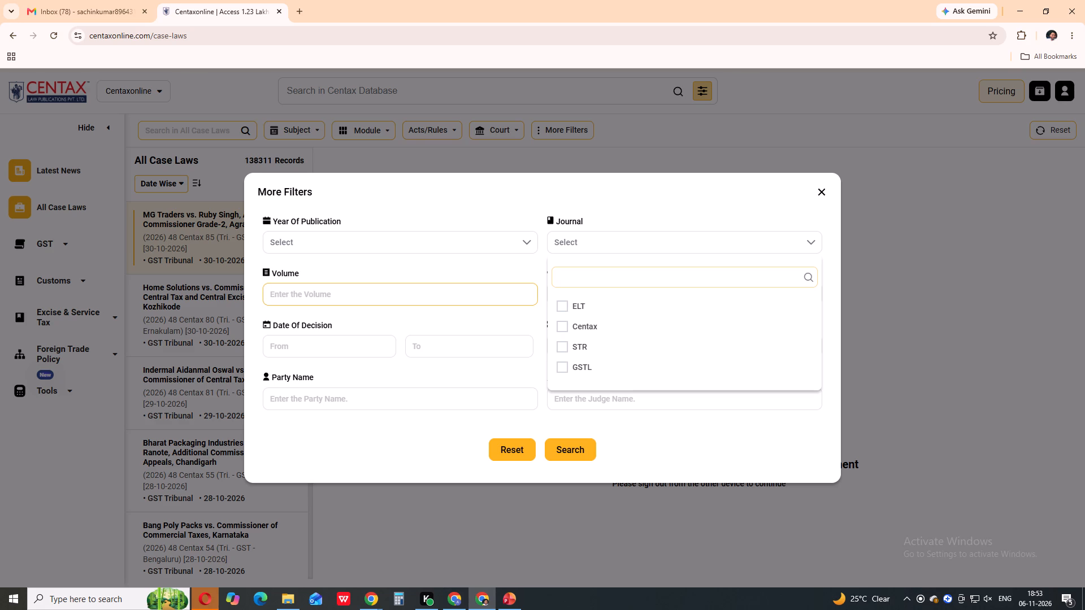
{"action": "left_click", "coordinate": [564, 348]}
{"action": "left_click", "coordinate": [468, 301]}
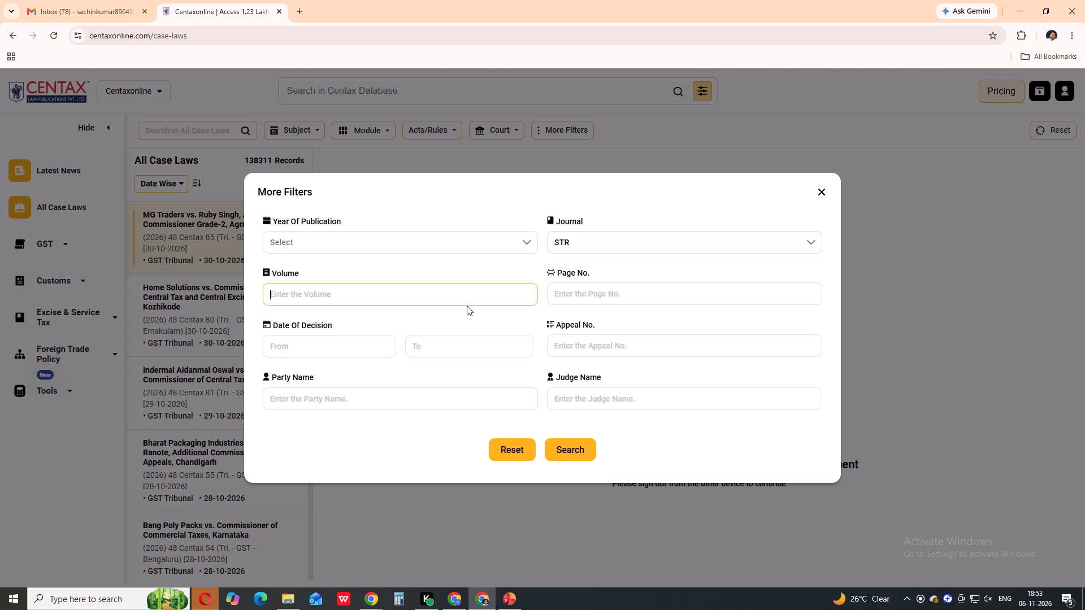
{"action": "key", "text": "alt+Tab"}
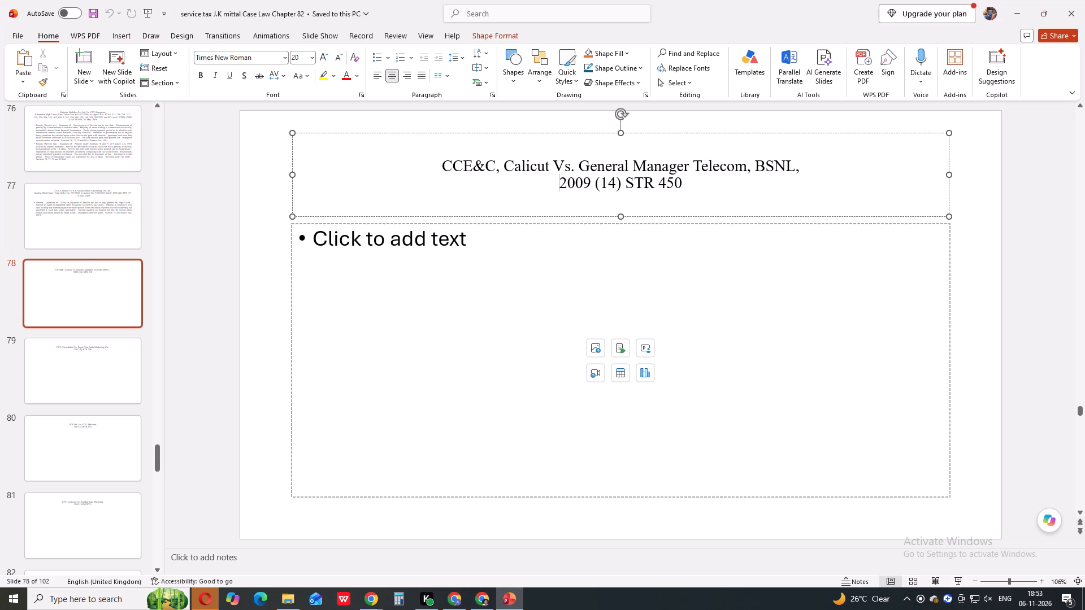
{"action": "key", "text": "alt+Tab"}
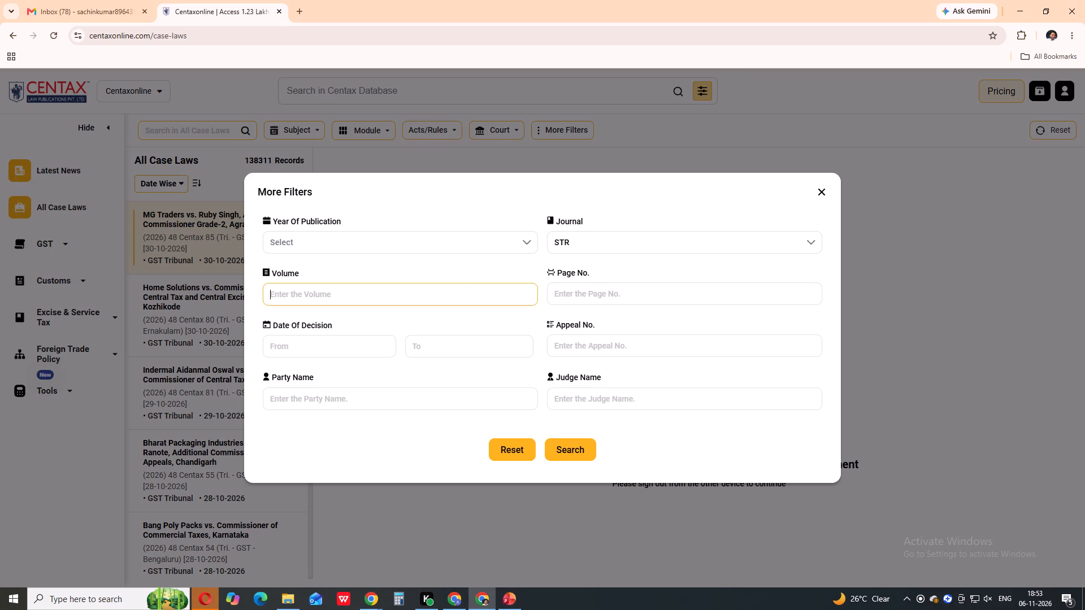
{"action": "type", "text": "14"}
{"action": "left_click", "coordinate": [585, 290]}
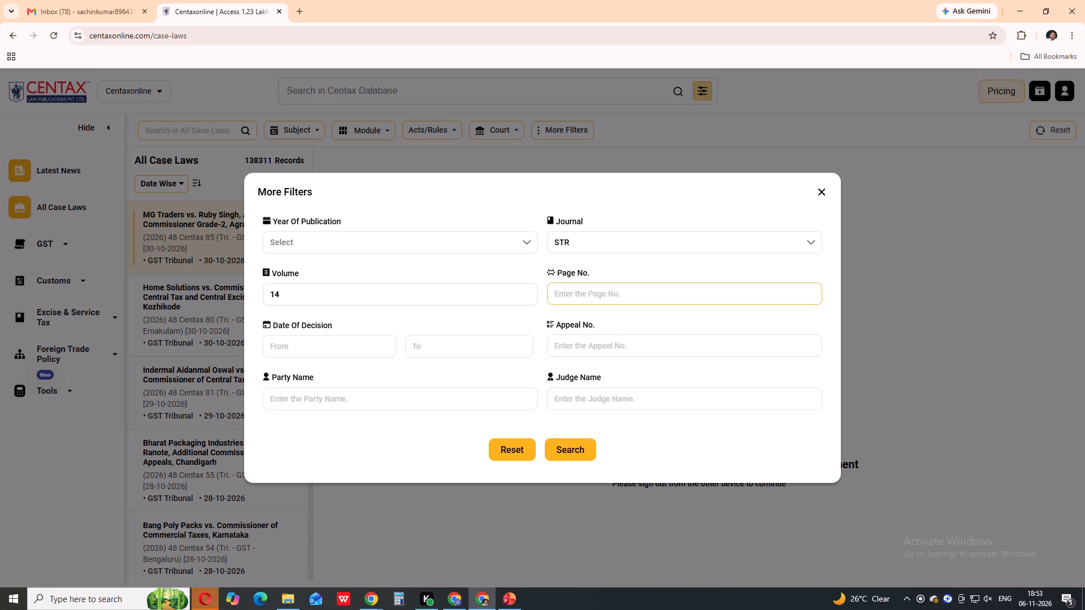
{"action": "type", "text": "450"}
{"action": "key", "text": "Return"}
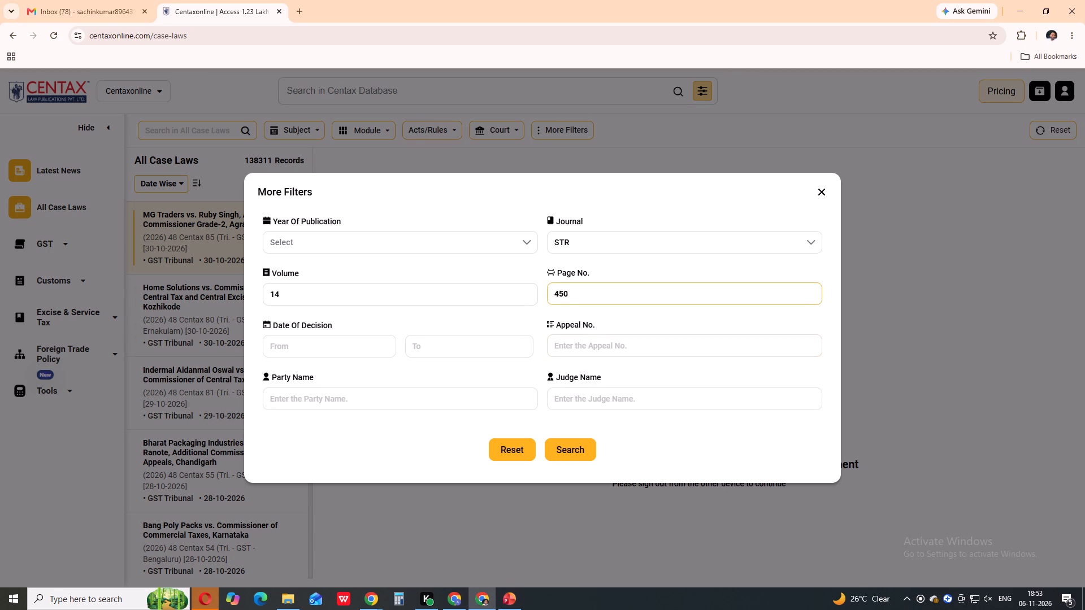
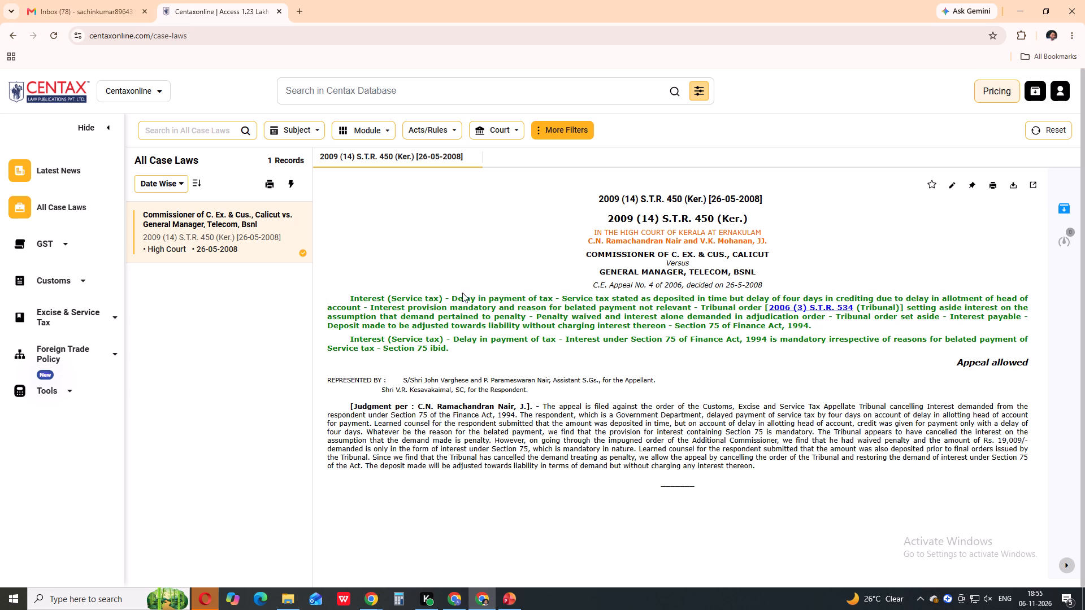
Copy the appeal number "C.E. Appeal No. 4 of 2006" from the heading of the Commissioner of C. Ex. & Cus., Calicut judgment.
{"action": "left_click_drag", "start_coordinate": [591, 283], "coordinate": [637, 285]}
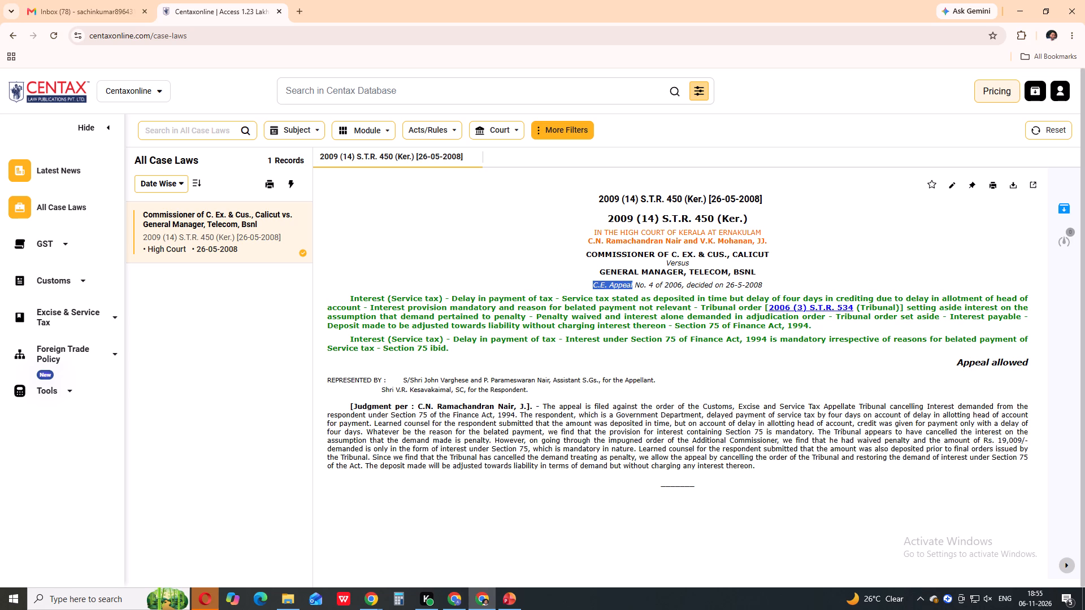
{"action": "left_click_drag", "start_coordinate": [637, 285], "coordinate": [679, 287]}
{"action": "left_click_drag", "start_coordinate": [679, 287], "coordinate": [680, 287]}
{"action": "left_click", "coordinate": [639, 249]}
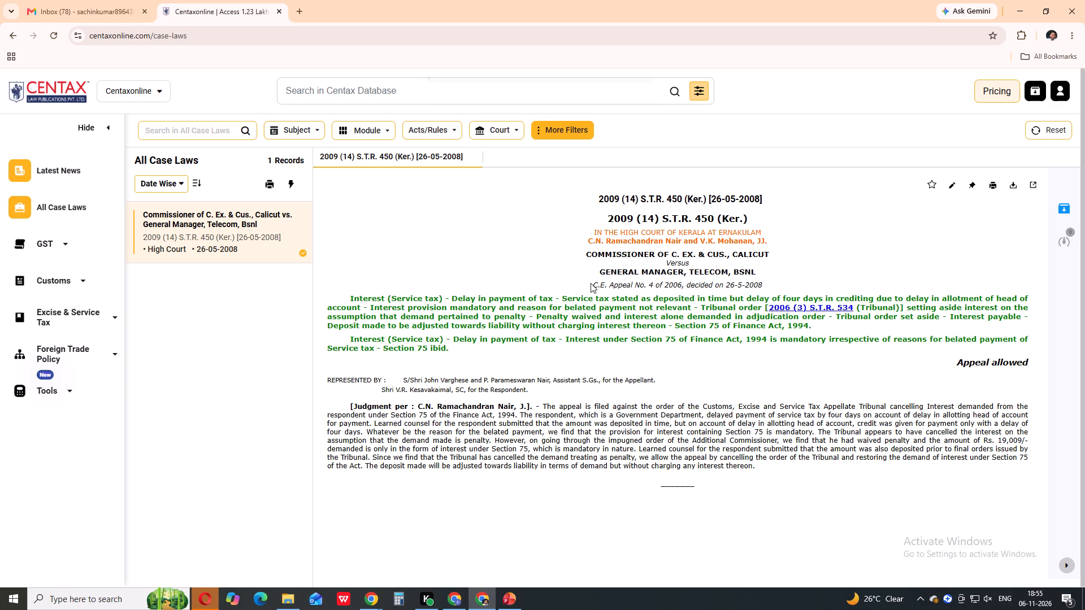
{"action": "left_click_drag", "start_coordinate": [591, 283], "coordinate": [675, 289]}
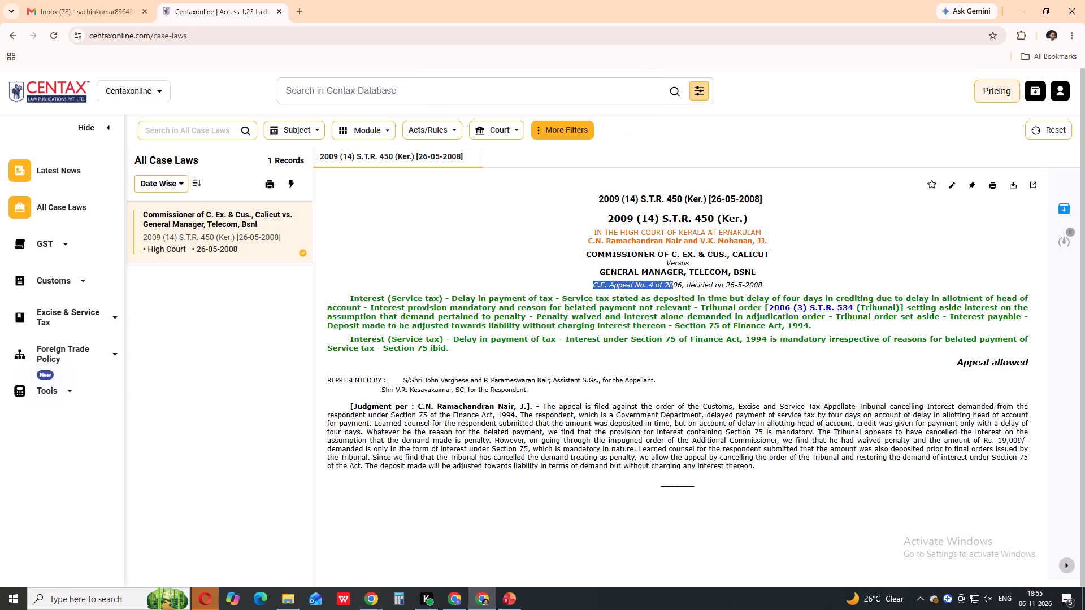
{"action": "left_click_drag", "start_coordinate": [675, 289], "coordinate": [683, 289]}
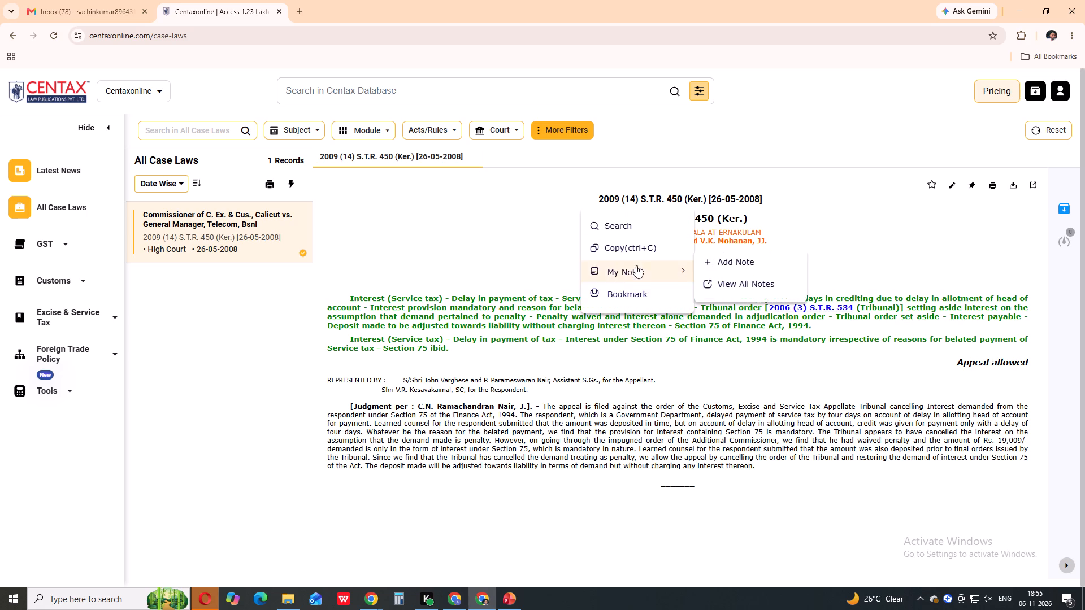
{"action": "left_click", "coordinate": [632, 251]}
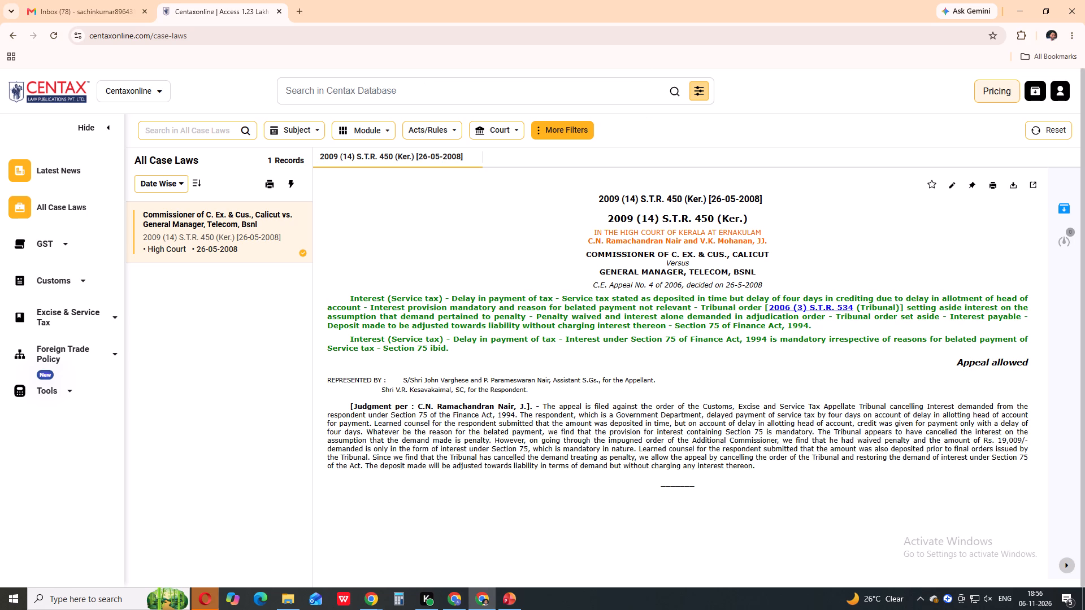
{"action": "left_click_drag", "start_coordinate": [591, 284], "coordinate": [695, 286]}
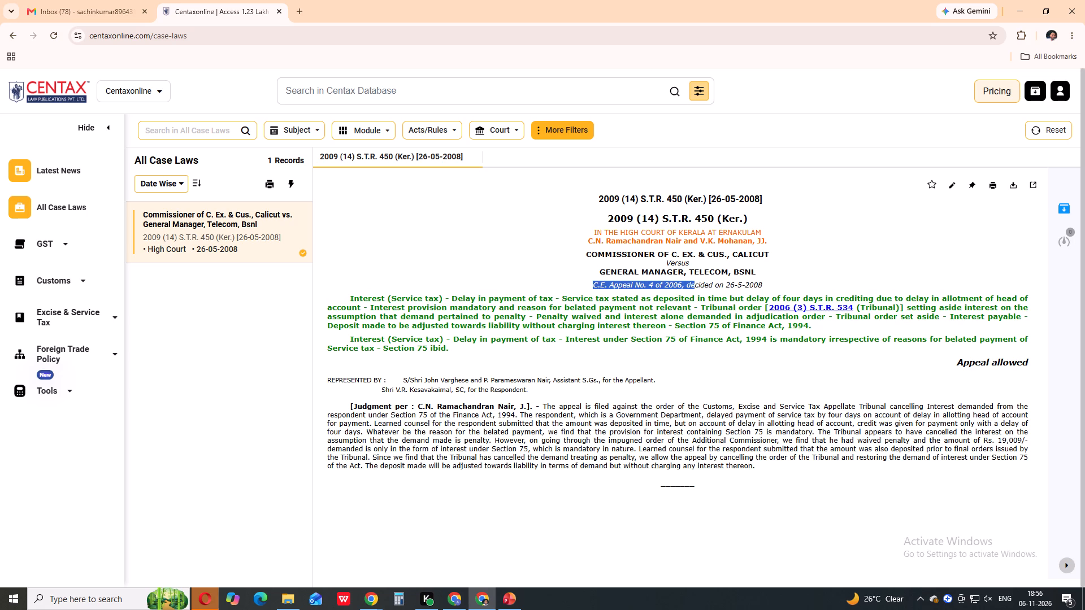
{"action": "left_click_drag", "start_coordinate": [695, 286], "coordinate": [684, 280]}
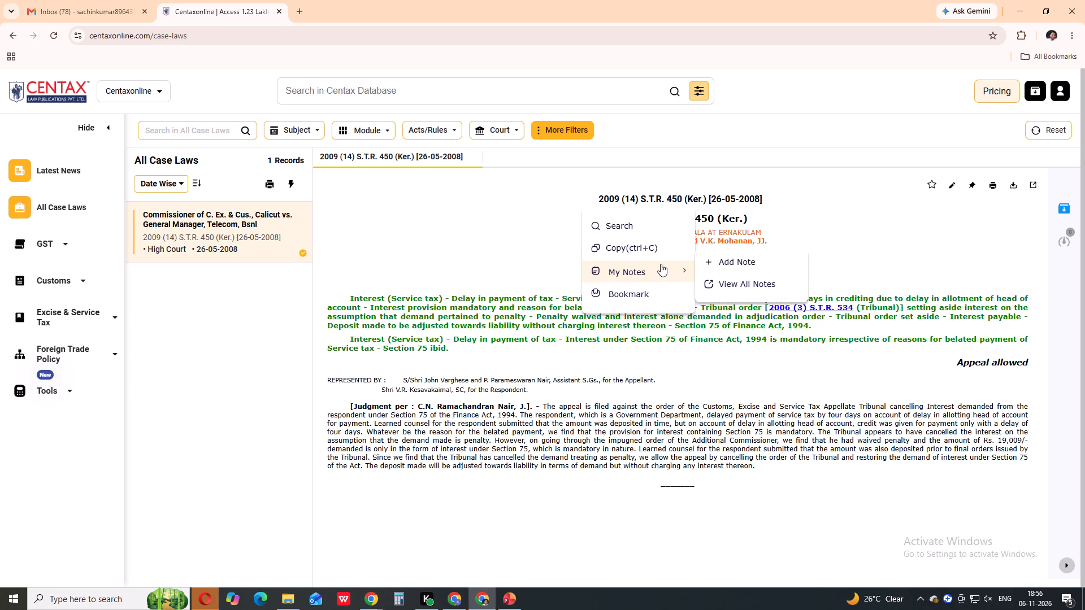
{"action": "left_click", "coordinate": [650, 250]}
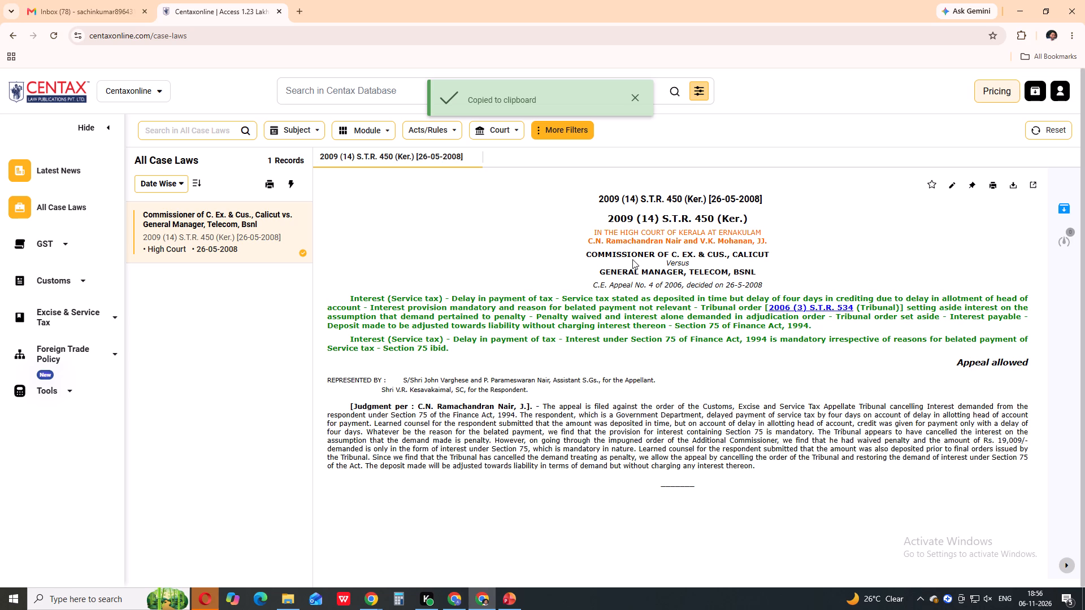
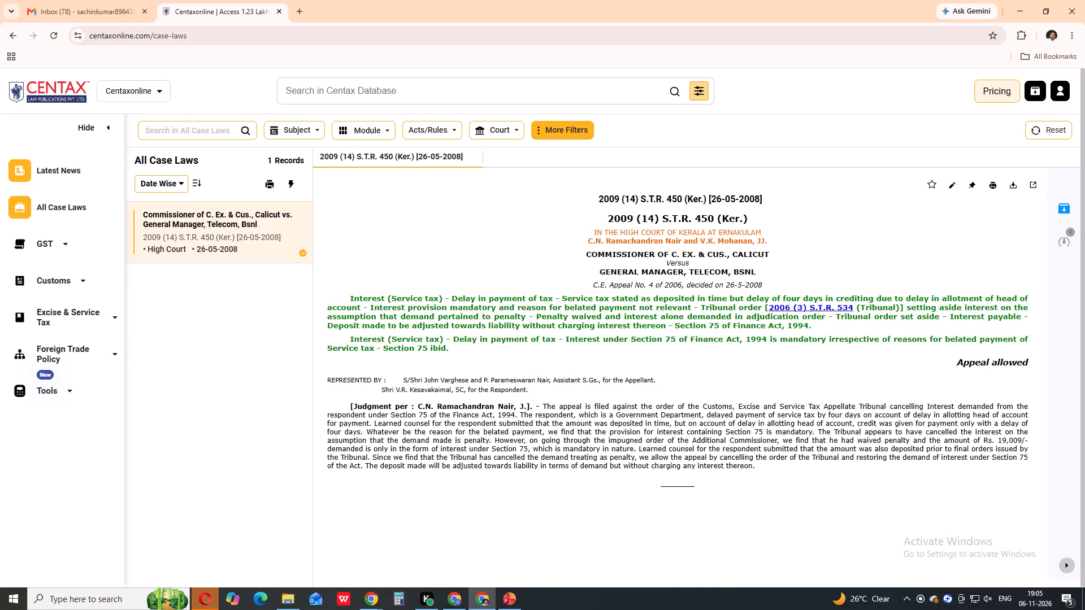
Copy the appeal number from the Centaxonline judgment and insert "Kerala High Court | C.E. Appeal No. 4 of 2006 |" before the citation in slide 78's title.
{"action": "left_click_drag", "start_coordinate": [593, 284], "coordinate": [680, 286]}
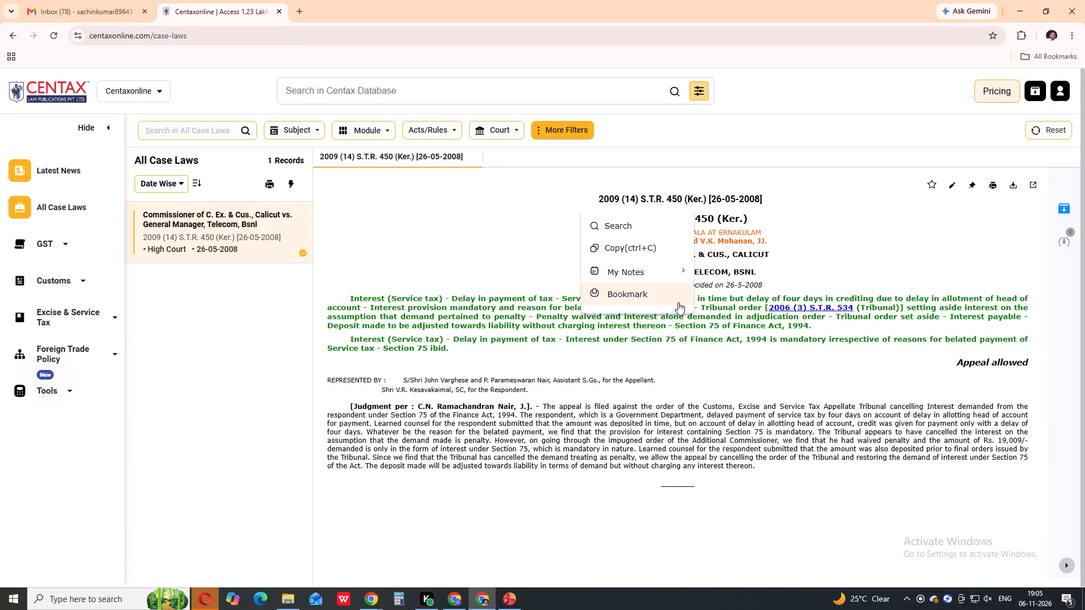
{"action": "left_click", "coordinate": [636, 252]}
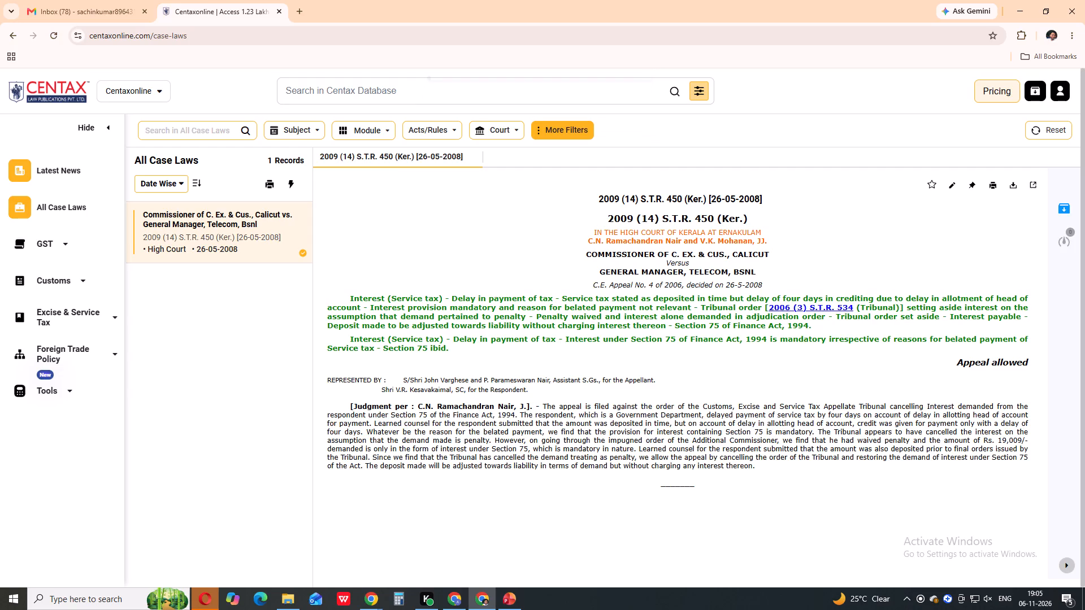
{"action": "key", "text": "alt+Tab"}
{"action": "type", "text": "Kerala"}
{"action": "key", "text": "space"}
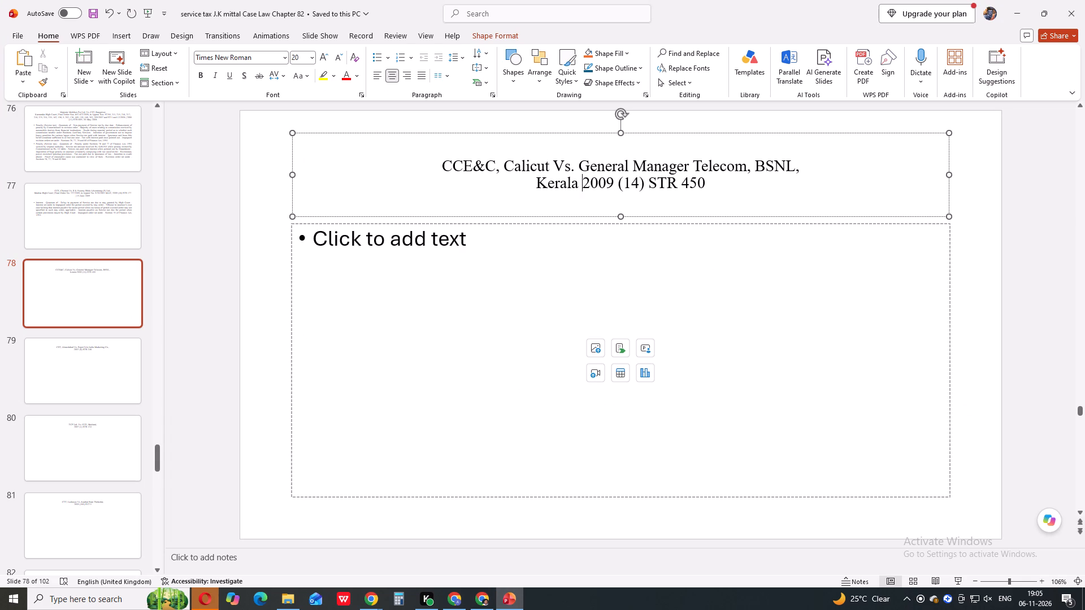
{"action": "type", "text": "Hi"}
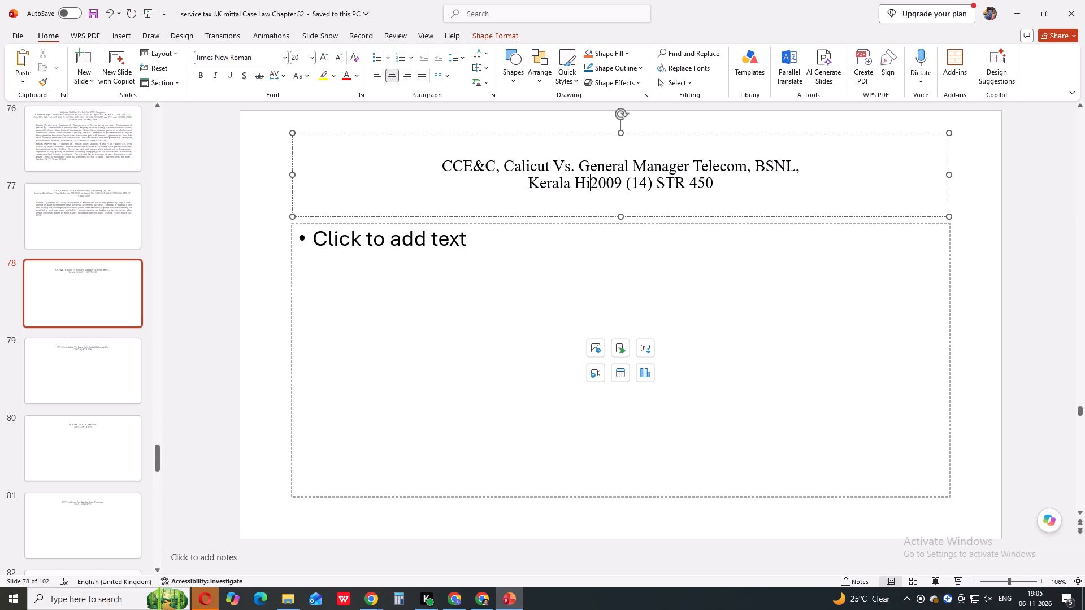
{"action": "type", "text": "gh"}
{"action": "key", "text": "space"}
{"action": "type", "text": "Court"}
{"action": "key", "text": "space"}
{"action": "type", "text": "|"}
{"action": "key", "text": "space"}
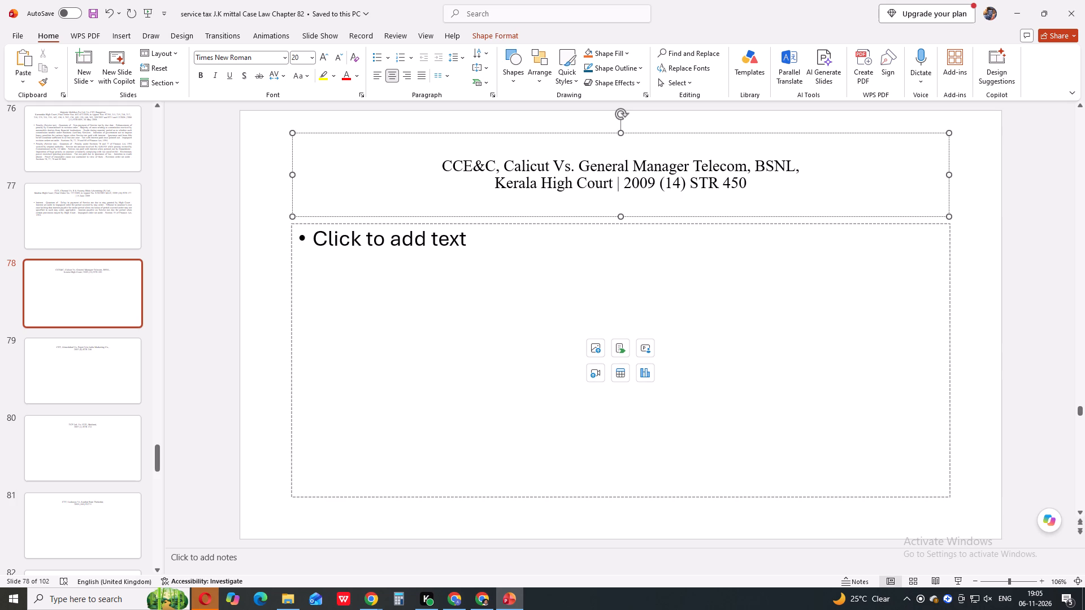
{"action": "key", "text": "ctrl+v"}
{"action": "key", "text": "space"}
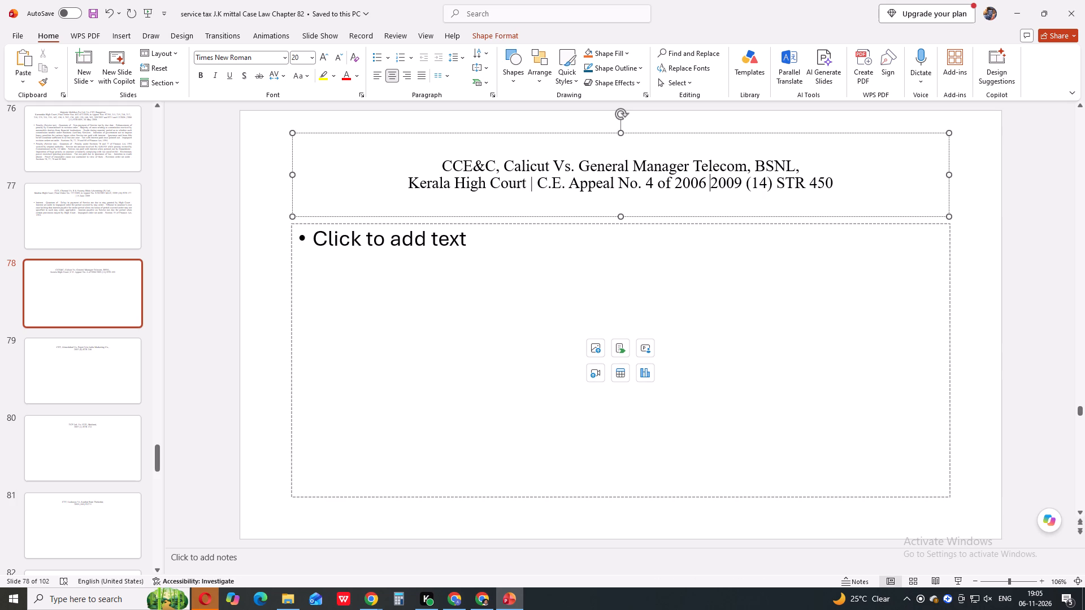
{"action": "type", "text": "|"}
{"action": "key", "text": "space"}
Add a spaced "|" separator after the citation "2009 (14) STR 450" in the slide 78 title.
{"action": "left_click", "coordinate": [888, 181]}
{"action": "key", "text": "space"}
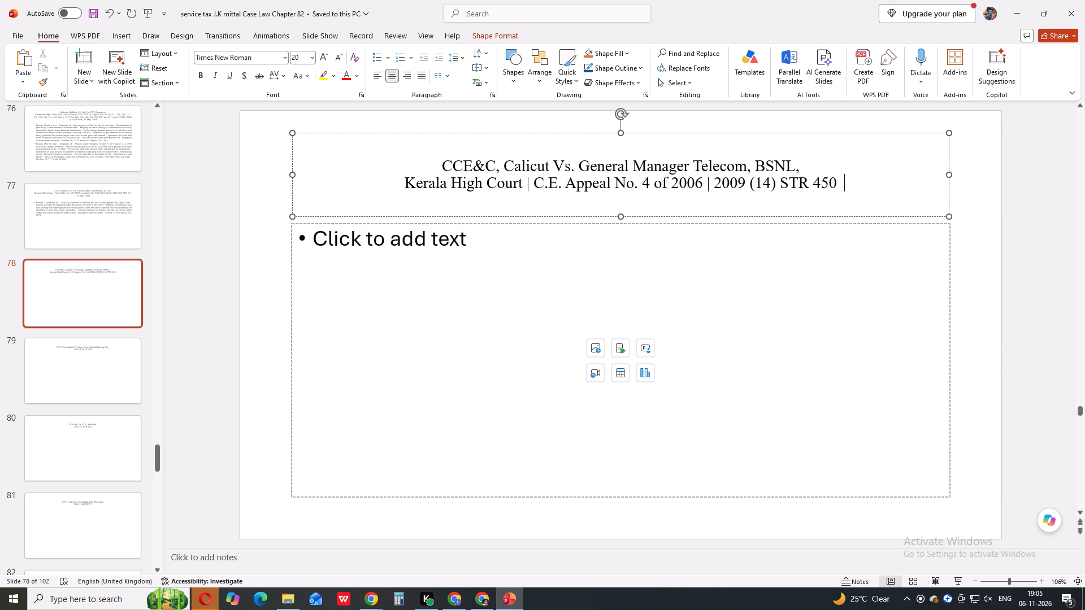
{"action": "key", "text": "BackSpace"}
{"action": "key", "text": "BackSpace"}
{"action": "key", "text": "space"}
{"action": "type", "text": "|"}
{"action": "key", "text": "space"}
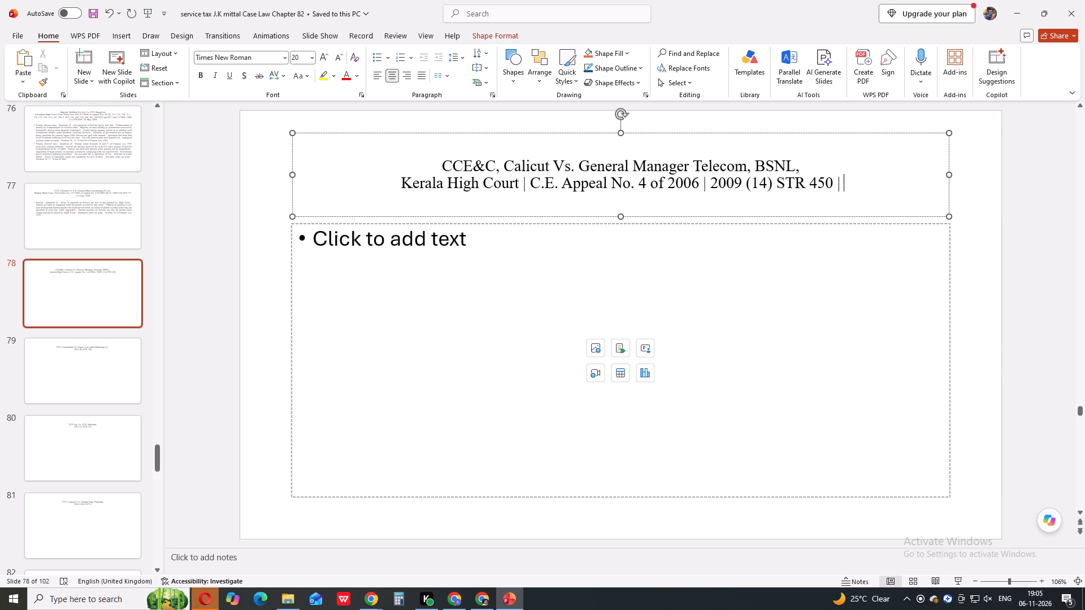
Switch to Centaxonline and copy both green headnote paragraphs on interest for delayed payment of service tax from the Calicut judgment.
{"action": "key", "text": "alt+Tab"}
{"action": "scroll", "coordinate": [869, 243], "scroll_direction": "down", "scroll_amount": 1}
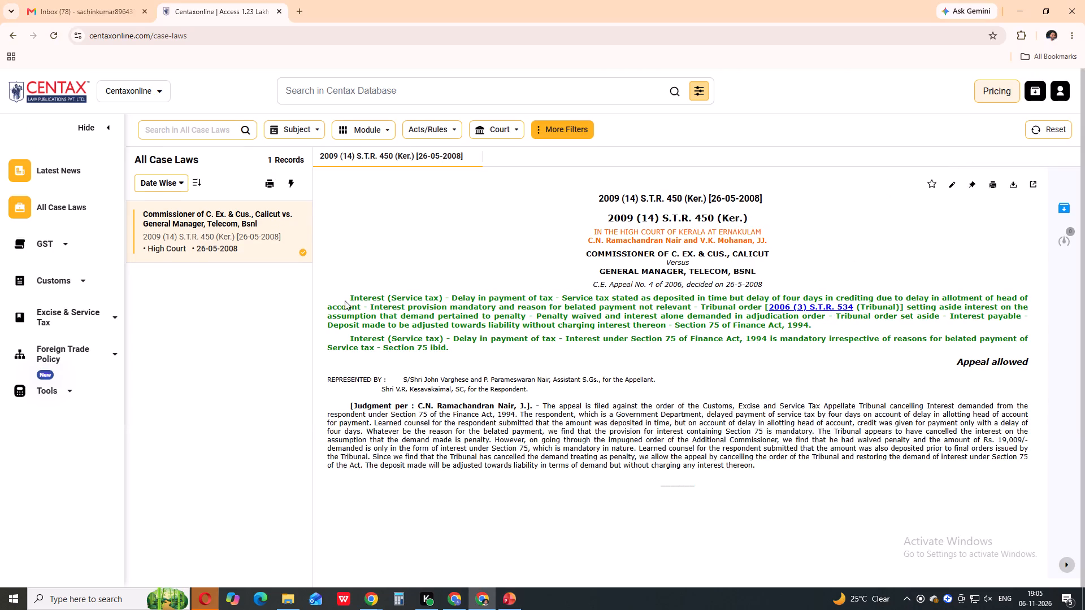
{"action": "left_click_drag", "start_coordinate": [349, 294], "coordinate": [450, 345]}
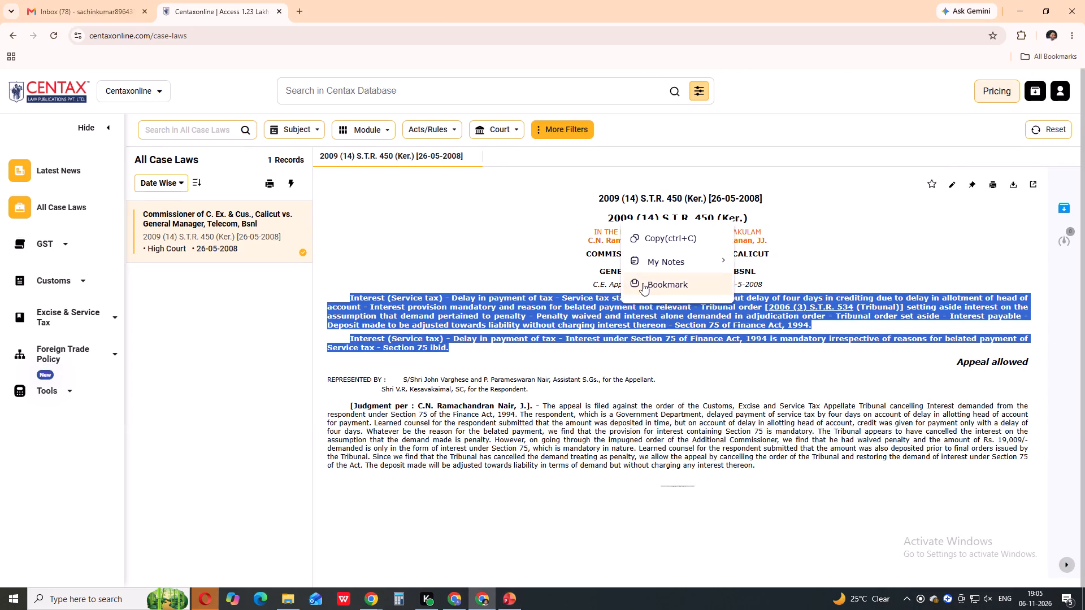
{"action": "left_click", "coordinate": [659, 241]}
Back in PowerPoint, complete the slide 78 title with the decision date "26-May-2008" after the last separator, checking it against the judgment.
{"action": "key", "text": "alt+Tab"}
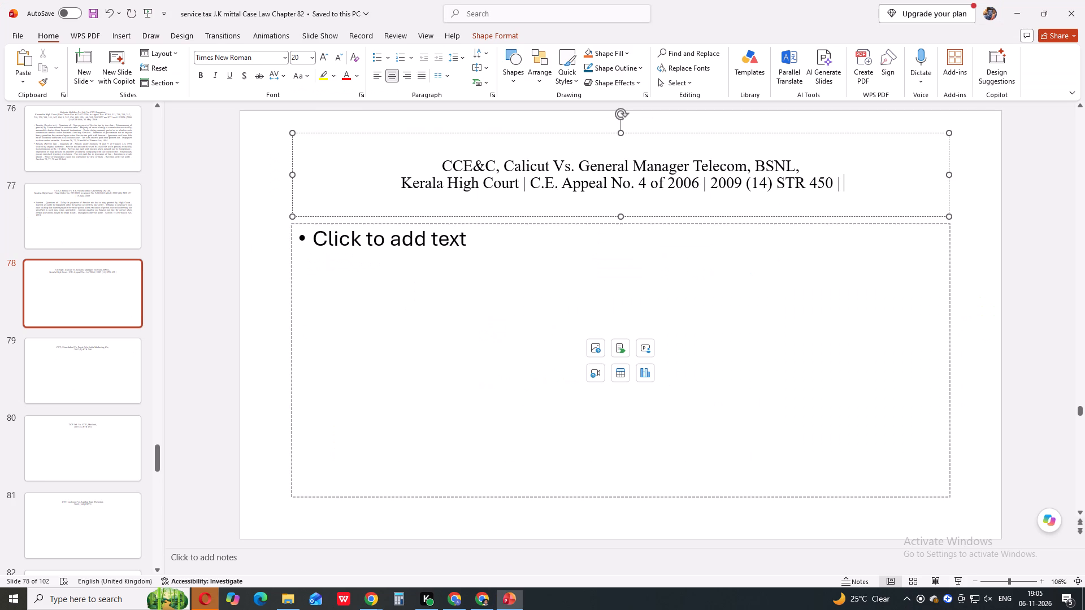
{"action": "key", "text": "alt+Tab"}
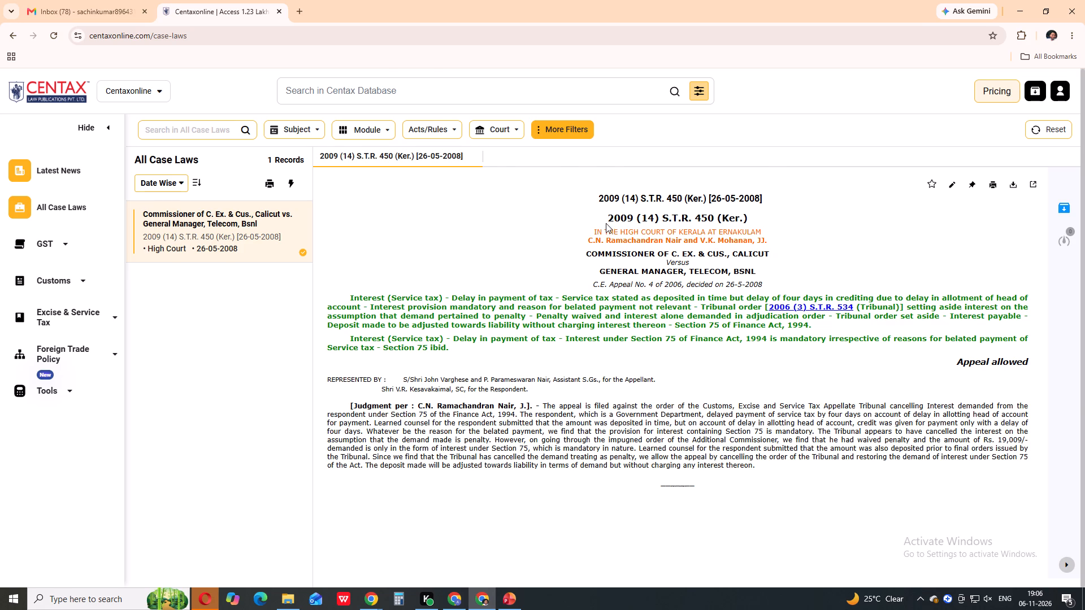
{"action": "key", "text": "alt+Tab"}
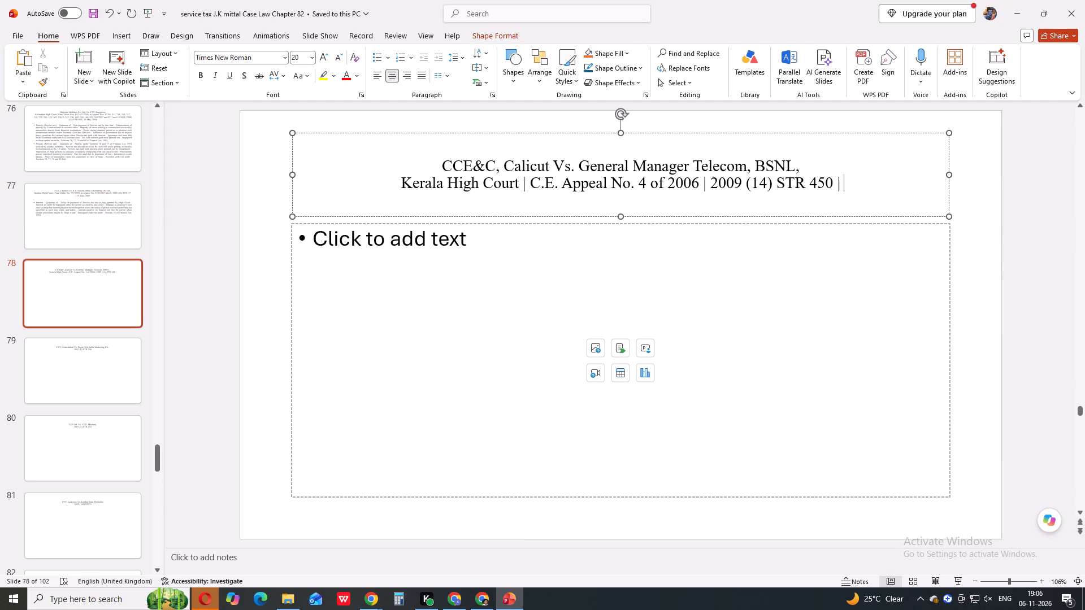
{"action": "type", "text": "26-"}
{"action": "type", "text": "May"}
{"action": "key", "text": "minus"}
{"action": "key", "text": "alt+Tab"}
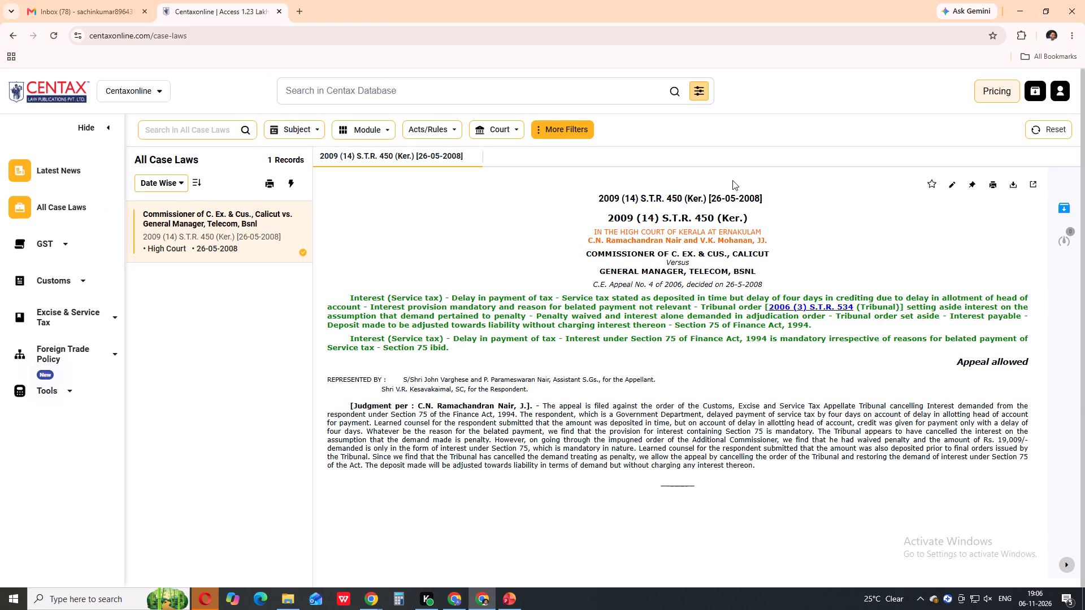
{"action": "key", "text": "alt+Tab"}
{"action": "type", "text": "2008"}
Set the empty body placeholder on slide 78 to Times New Roman, size 20.
{"action": "left_click", "coordinate": [449, 268]}
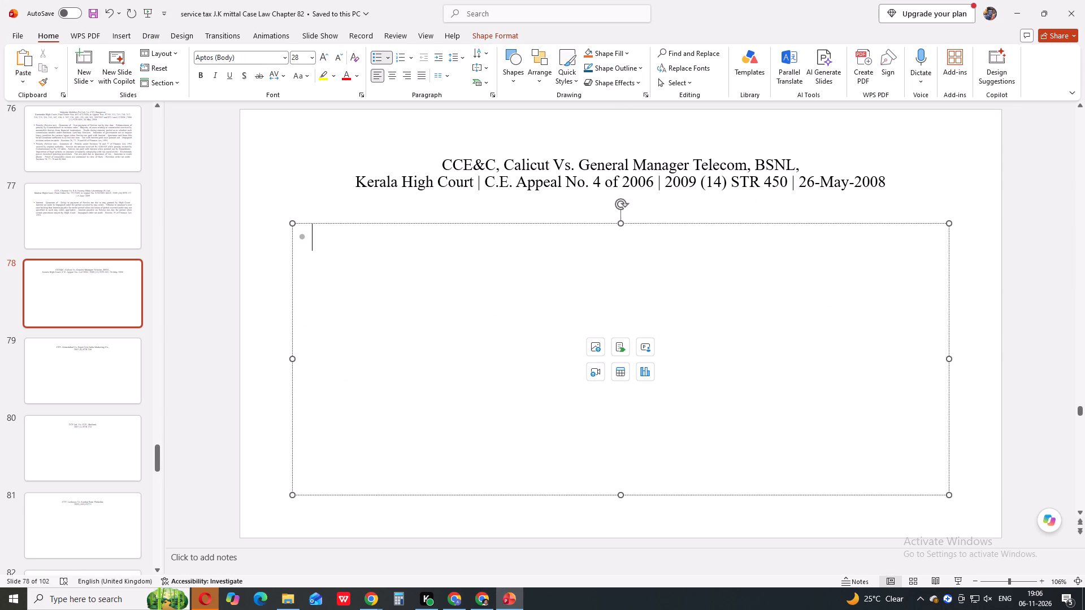
{"action": "left_click", "coordinate": [284, 58]}
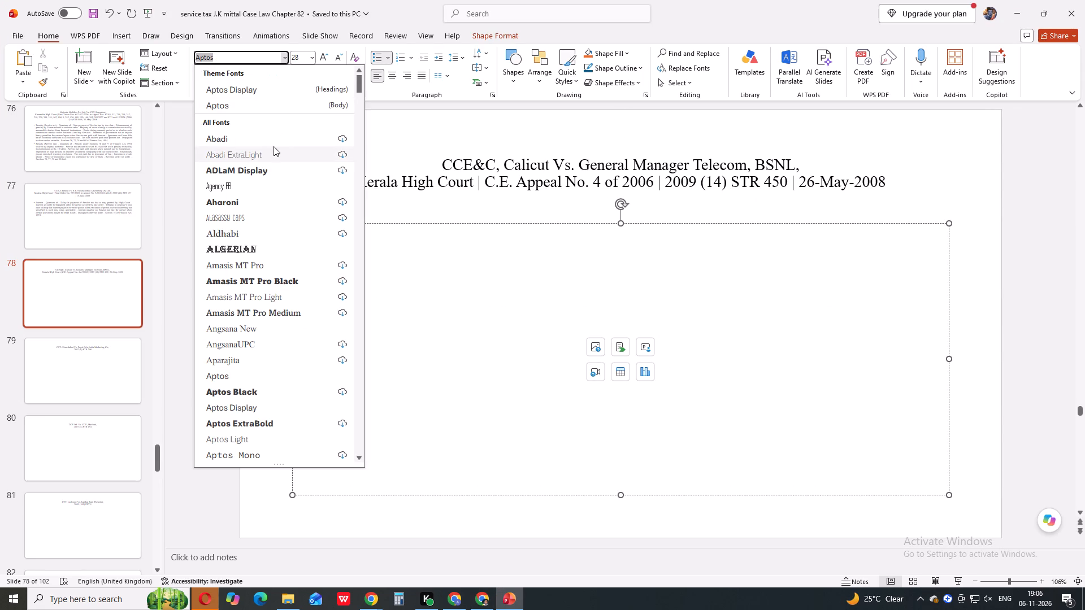
{"action": "type", "text": "tim"}
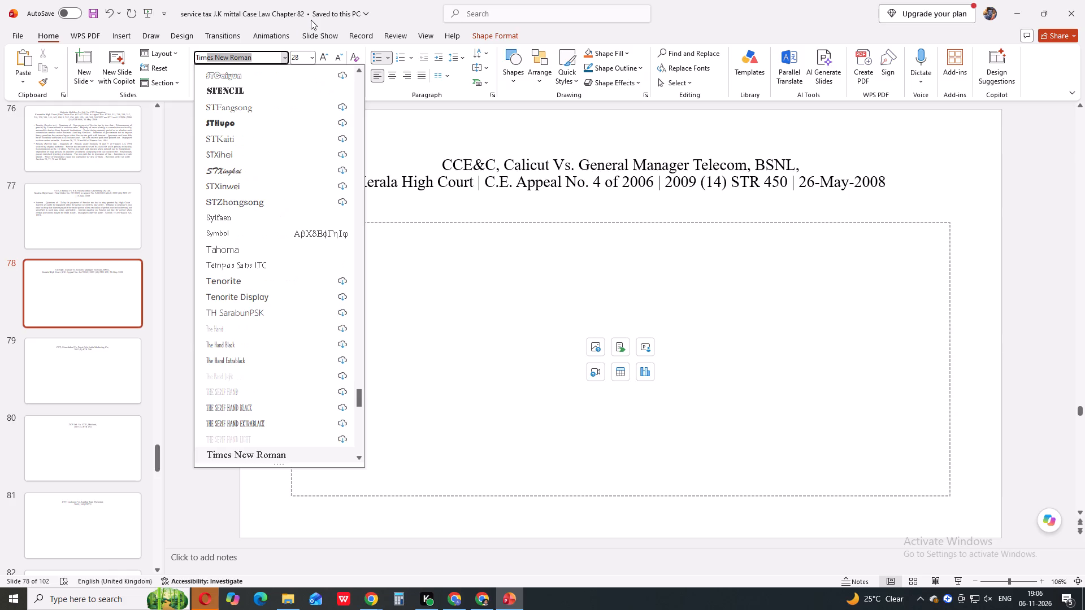
{"action": "key", "text": "Return"}
{"action": "left_click", "coordinate": [311, 58]}
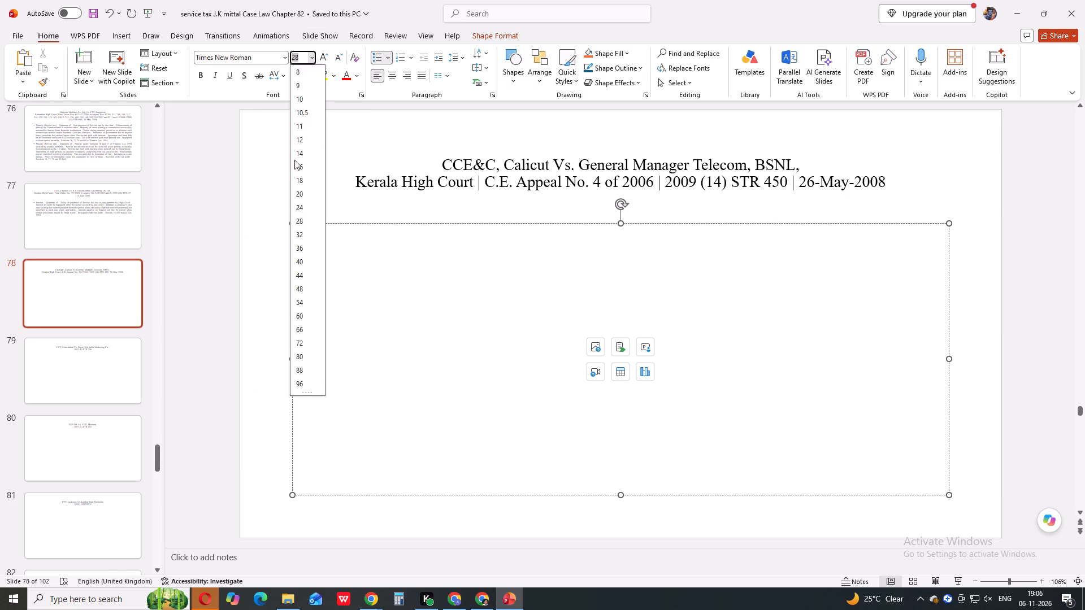
{"action": "left_click", "coordinate": [305, 192]}
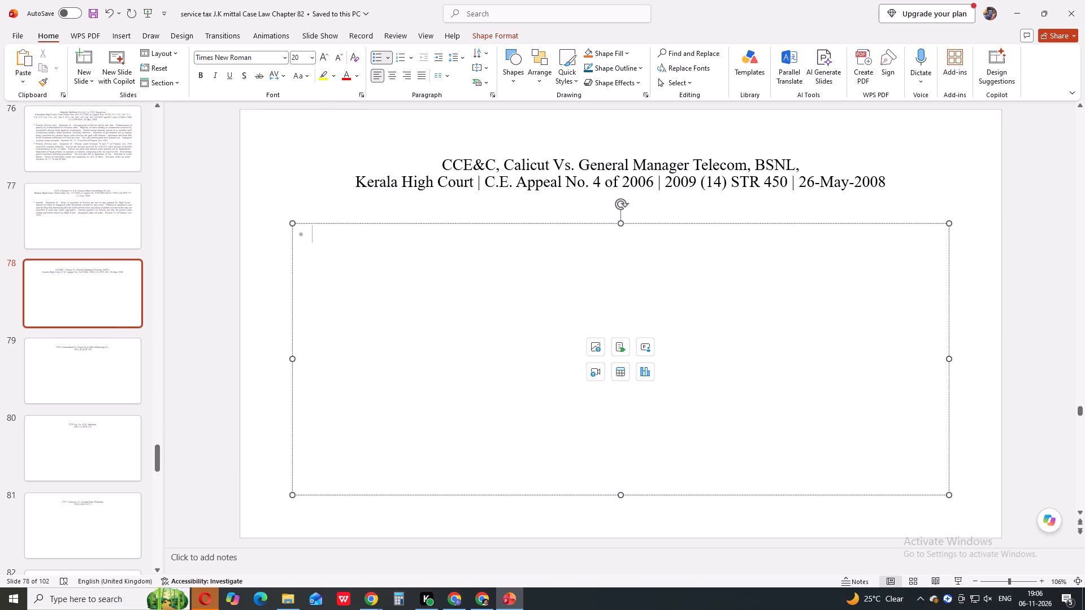
Paste the copied headnotes into slide 78's body, remove the blank paragraph between the two bullets, and save the presentation.
{"action": "key", "text": "alt+Tab"}
{"action": "key", "text": "alt+Tab"}
{"action": "key", "text": "ctrl+v"}
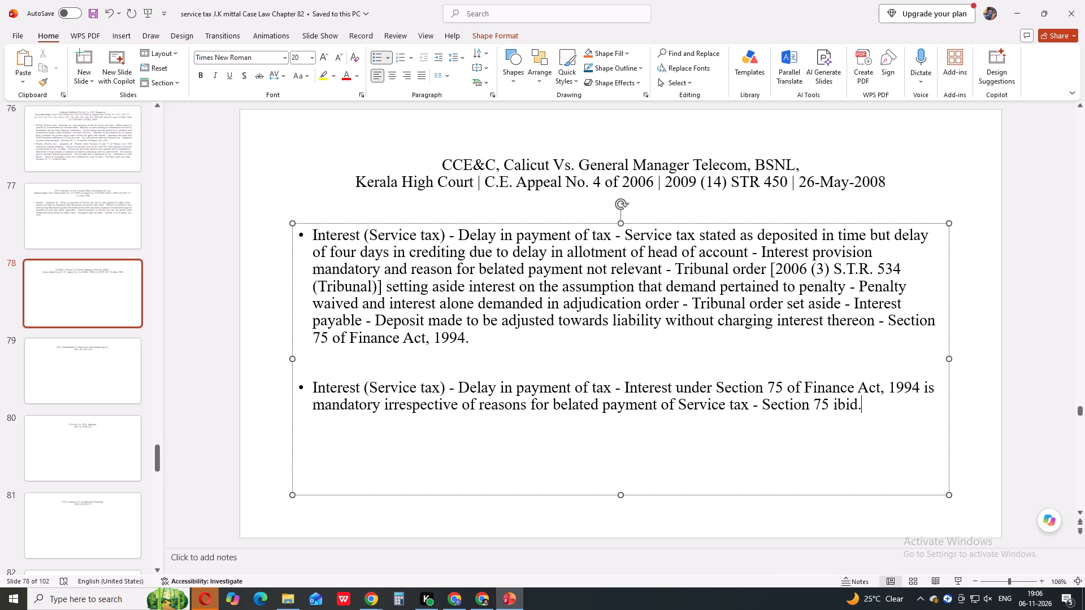
{"action": "left_click", "coordinate": [416, 364]}
{"action": "key", "text": "BackSpace"}
{"action": "key", "text": "BackSpace"}
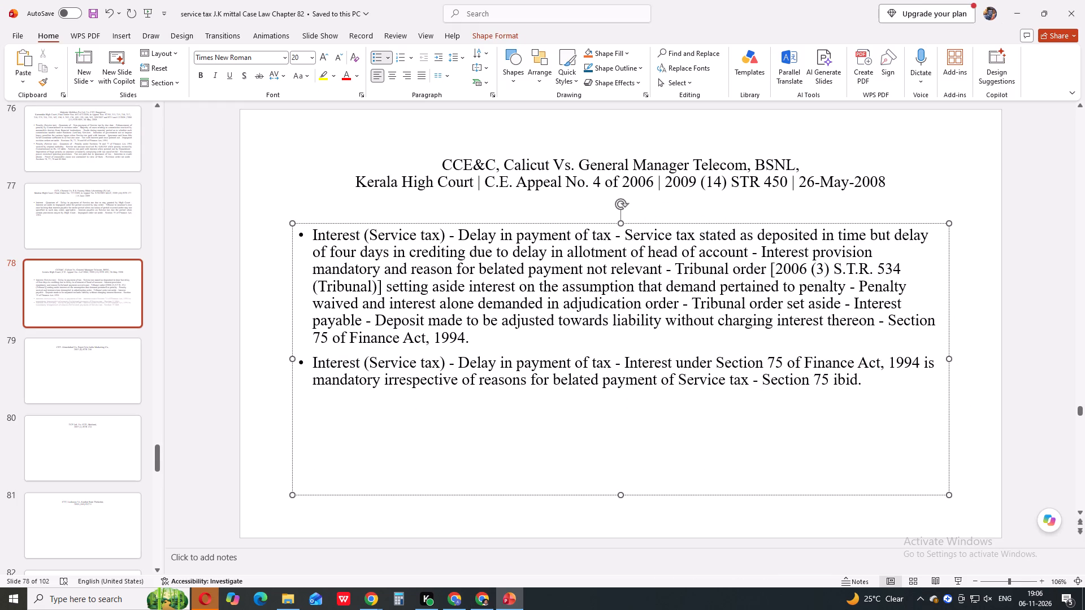
{"action": "key", "text": "ctrl+s"}
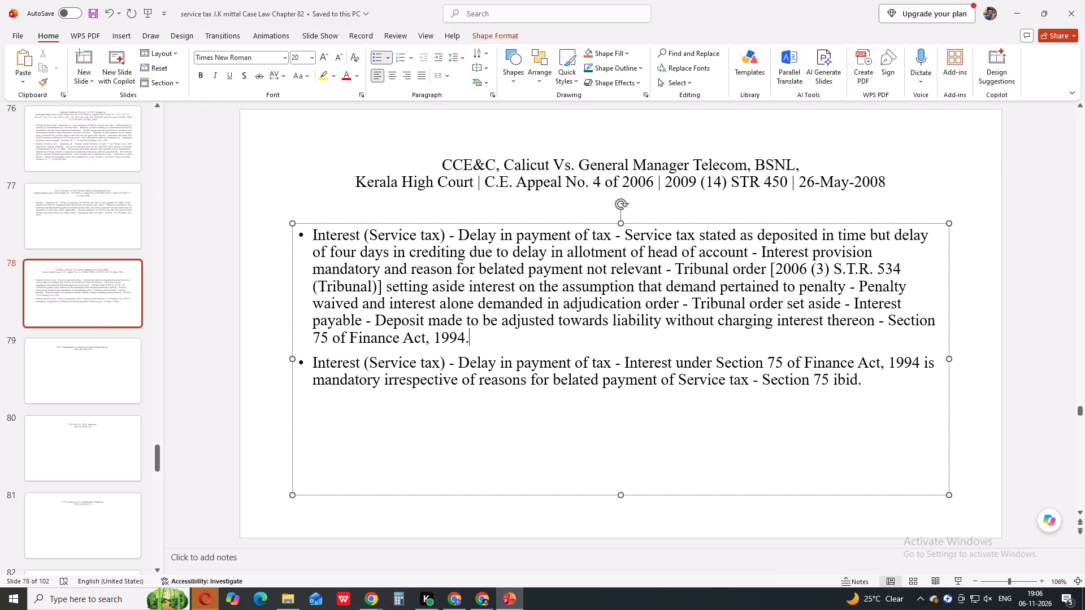
Go to slide 79 and place the text cursor before the citation "2007 (8) STR 246" in its title.
{"action": "scroll", "coordinate": [504, 291], "scroll_direction": "down", "scroll_amount": 1}
{"action": "left_click", "coordinate": [545, 184]}
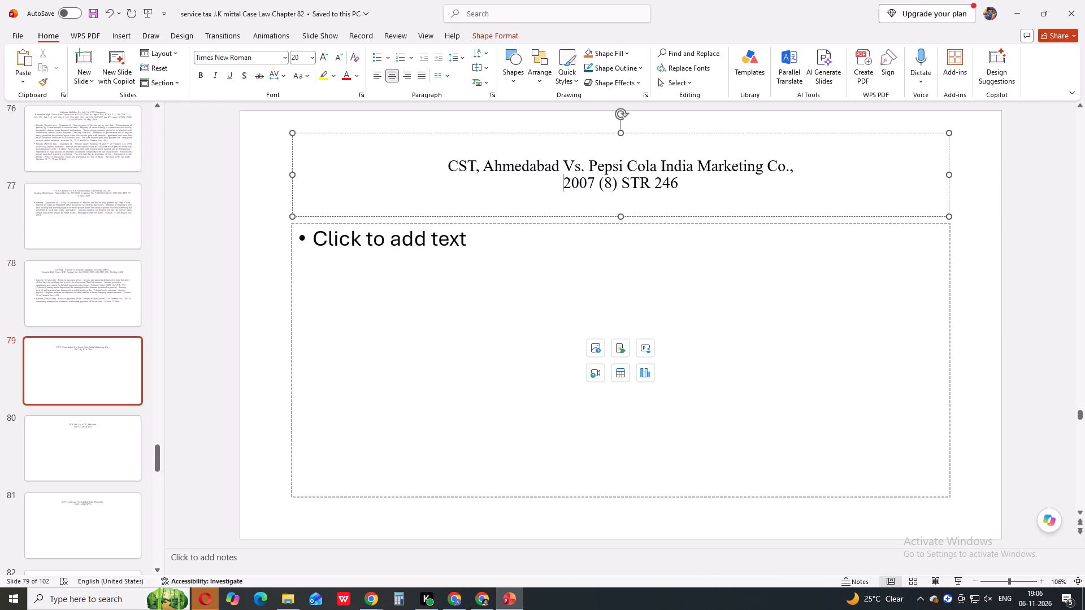
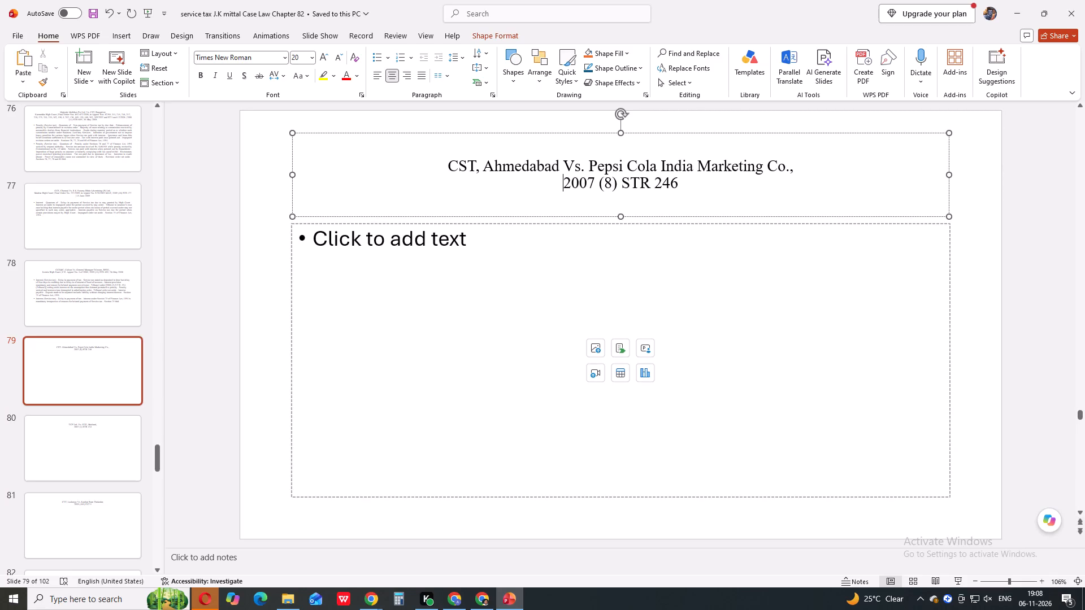
Switch to Centaxonline in Chrome and search the case laws for journal STR, volume 8, page number 246.
{"action": "key", "text": "alt+Tab"}
{"action": "left_click", "coordinate": [579, 129]}
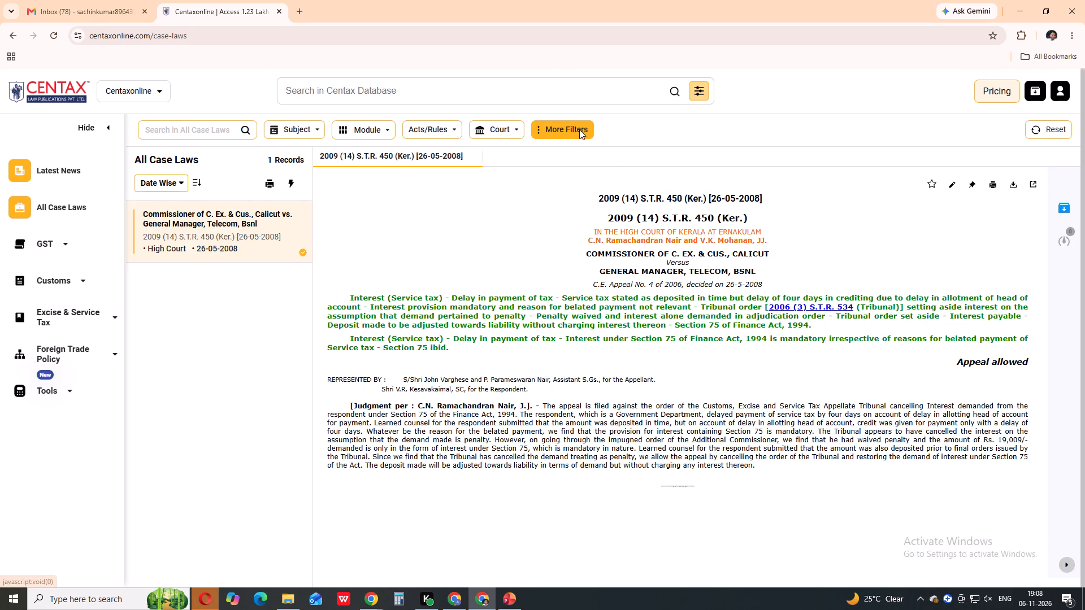
{"action": "left_click", "coordinate": [515, 290]}
{"action": "key", "text": "BackSpace"}
{"action": "key", "text": "BackSpace"}
{"action": "key", "text": "BackSpace"}
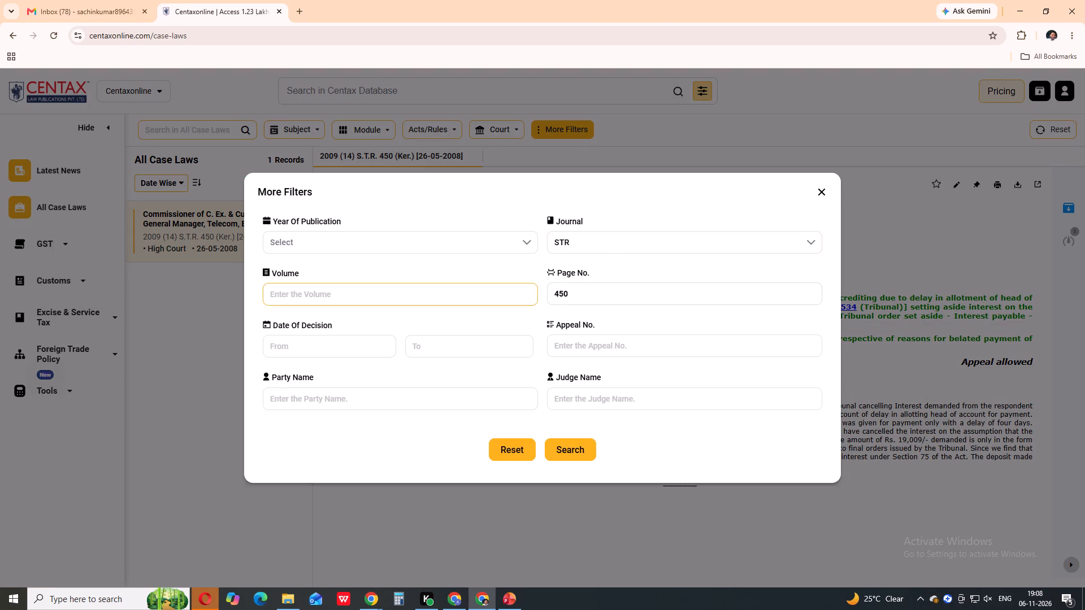
{"action": "key", "text": "8"}
{"action": "left_click", "coordinate": [598, 294]}
{"action": "key", "text": "BackSpace"}
{"action": "key", "text": "BackSpace"}
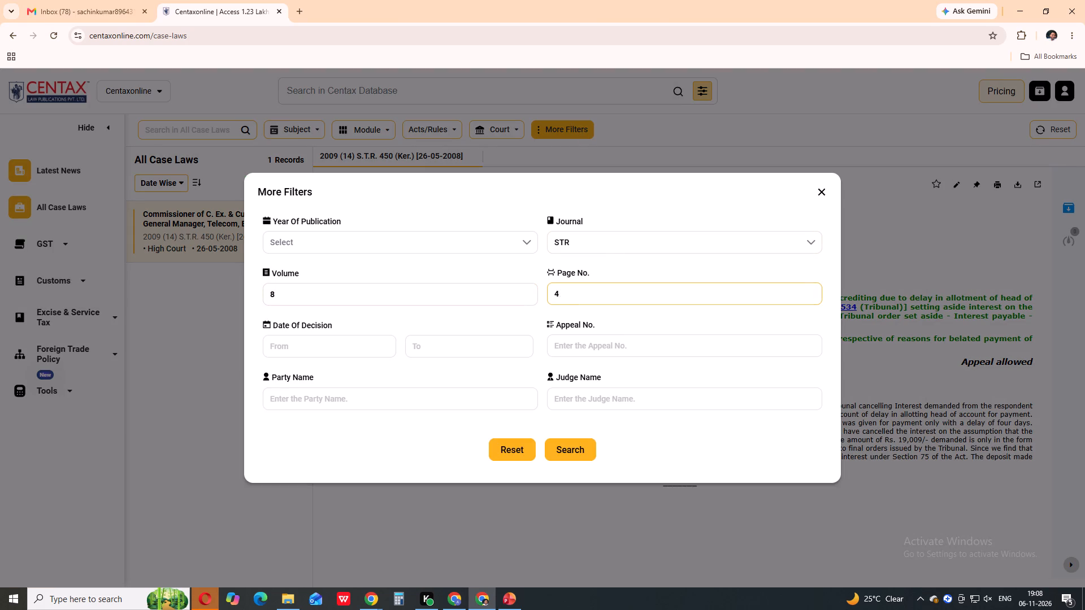
{"action": "key", "text": "BackSpace"}
{"action": "key", "text": "2"}
{"action": "key", "text": "4"}
{"action": "key", "text": "6"}
{"action": "key", "text": "Return"}
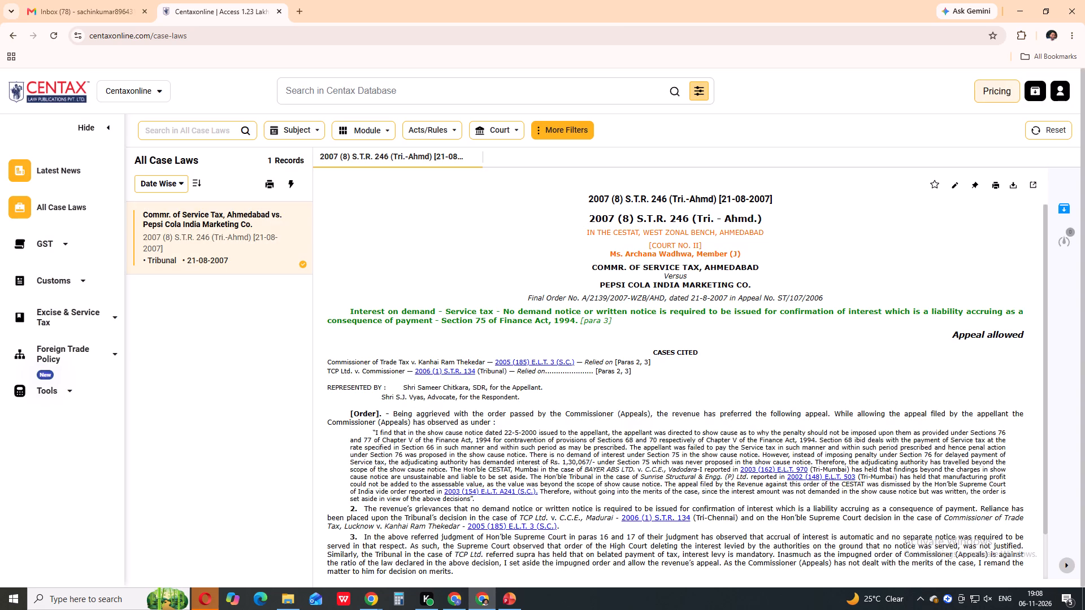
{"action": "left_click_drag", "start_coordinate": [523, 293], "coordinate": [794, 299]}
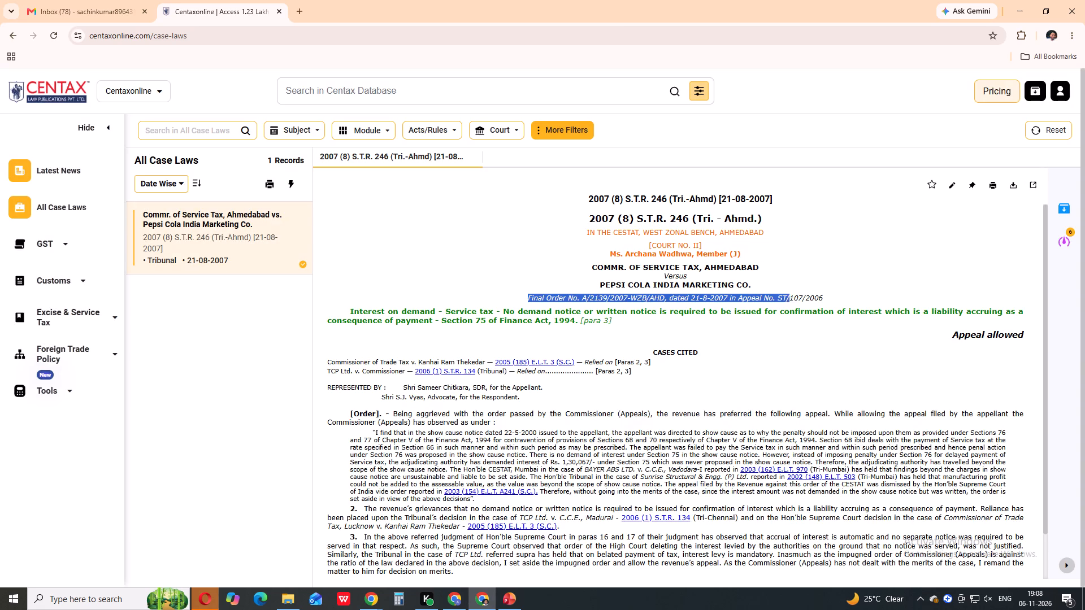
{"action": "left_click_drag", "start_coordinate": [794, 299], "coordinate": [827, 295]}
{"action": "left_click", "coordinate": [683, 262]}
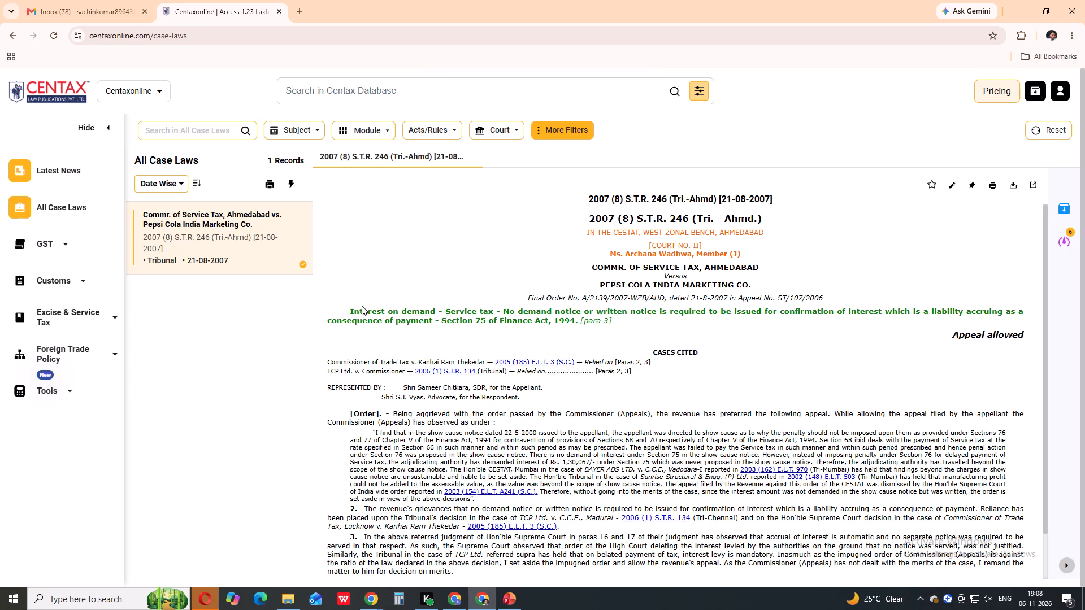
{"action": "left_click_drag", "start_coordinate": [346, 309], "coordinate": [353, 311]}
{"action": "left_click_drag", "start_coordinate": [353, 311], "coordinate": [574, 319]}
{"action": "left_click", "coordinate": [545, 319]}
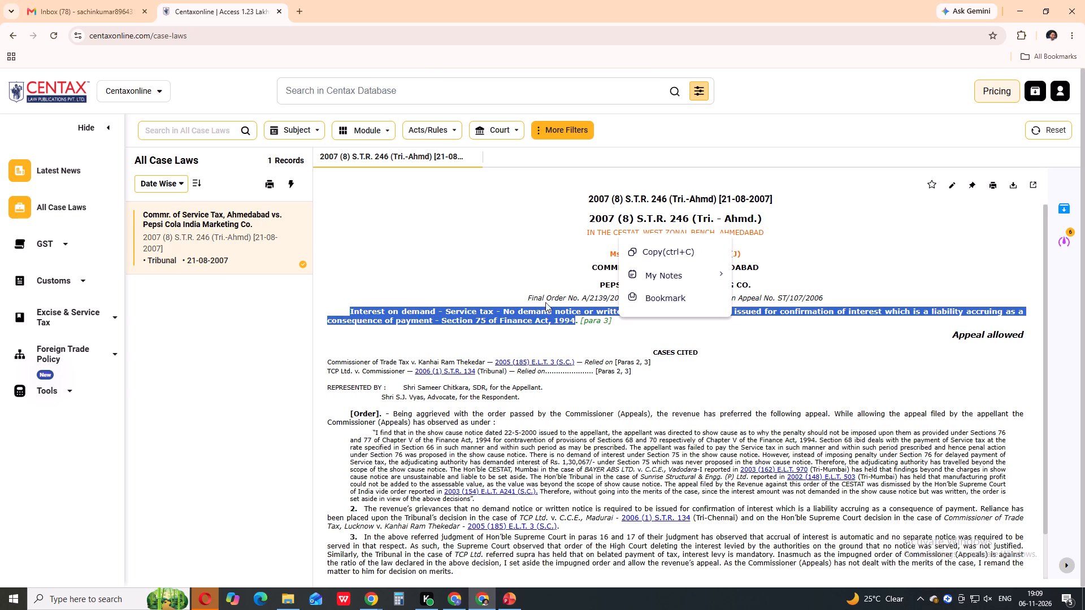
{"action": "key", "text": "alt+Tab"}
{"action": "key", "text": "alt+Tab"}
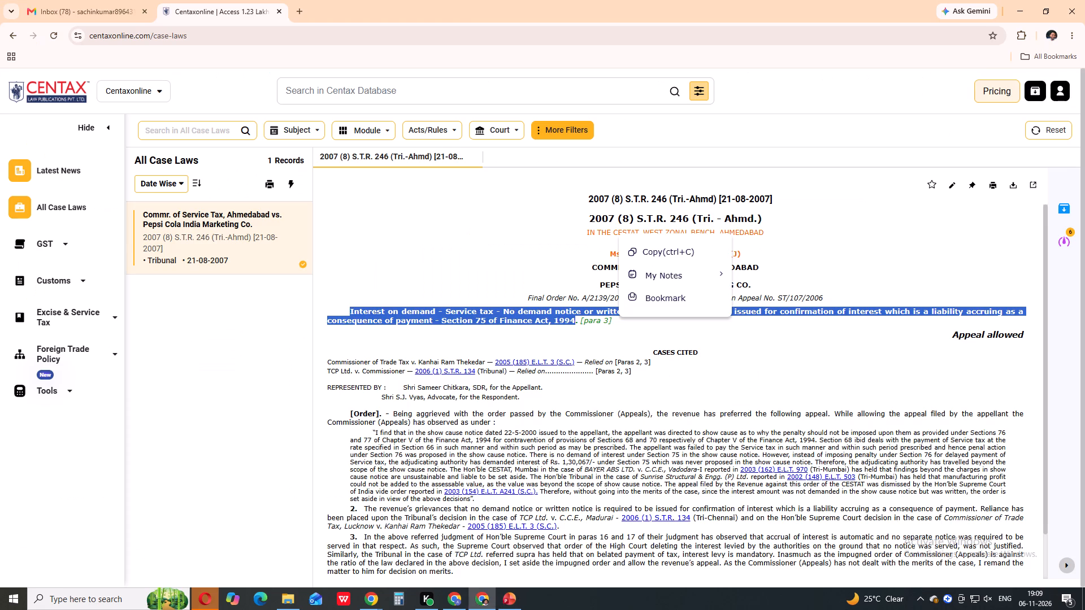
Copy the full "Final Order No. A/2139/2007-WZB/AHD" line, through Appeal No. ST/107/2006, from the Pepsi Cola judgment heading.
{"action": "left_click", "coordinate": [528, 298]}
{"action": "left_click_drag", "start_coordinate": [526, 298], "coordinate": [844, 300]}
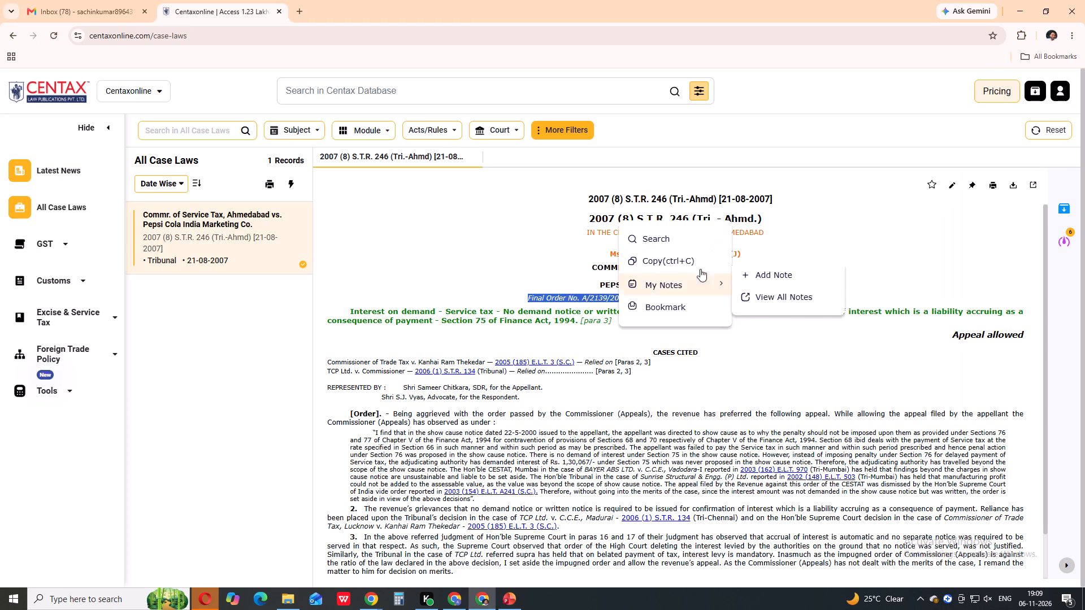
{"action": "left_click", "coordinate": [683, 260]}
Back in PowerPoint, insert "Gujarat High Court | " and the copied order line before the citation in slide 79's title.
{"action": "key", "text": "alt+Tab"}
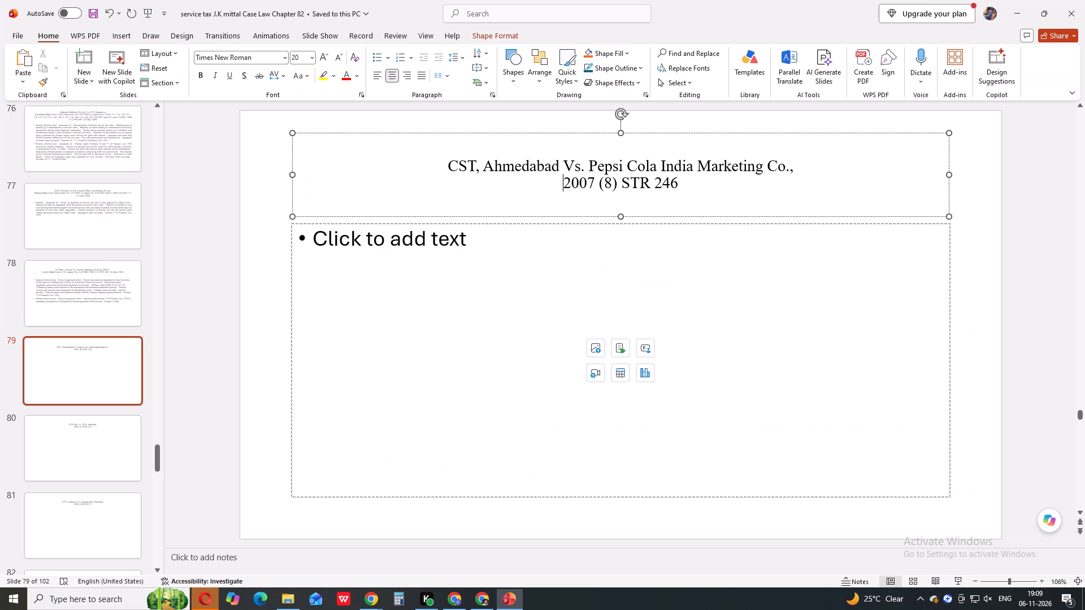
{"action": "type", "text": "Gujarat High"}
{"action": "key", "text": "space"}
{"action": "type", "text": "Cop"}
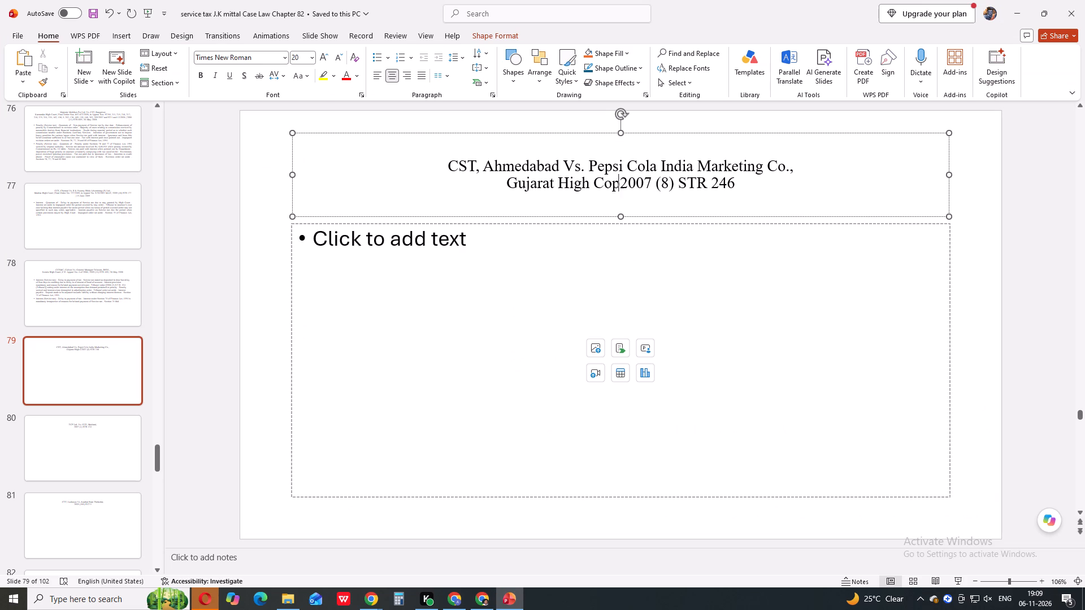
{"action": "key", "text": "BackSpace"}
{"action": "type", "text": "urt"}
{"action": "key", "text": "space"}
{"action": "type", "text": "|"}
{"action": "key", "text": "space"}
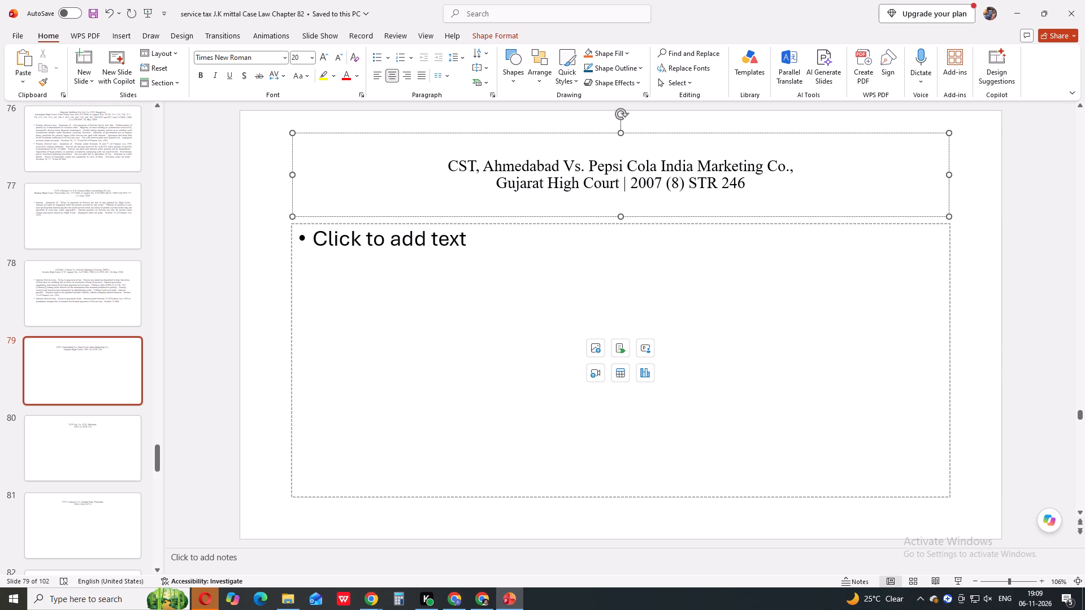
{"action": "key", "text": "ctrl+v"}
{"action": "key", "text": "space"}
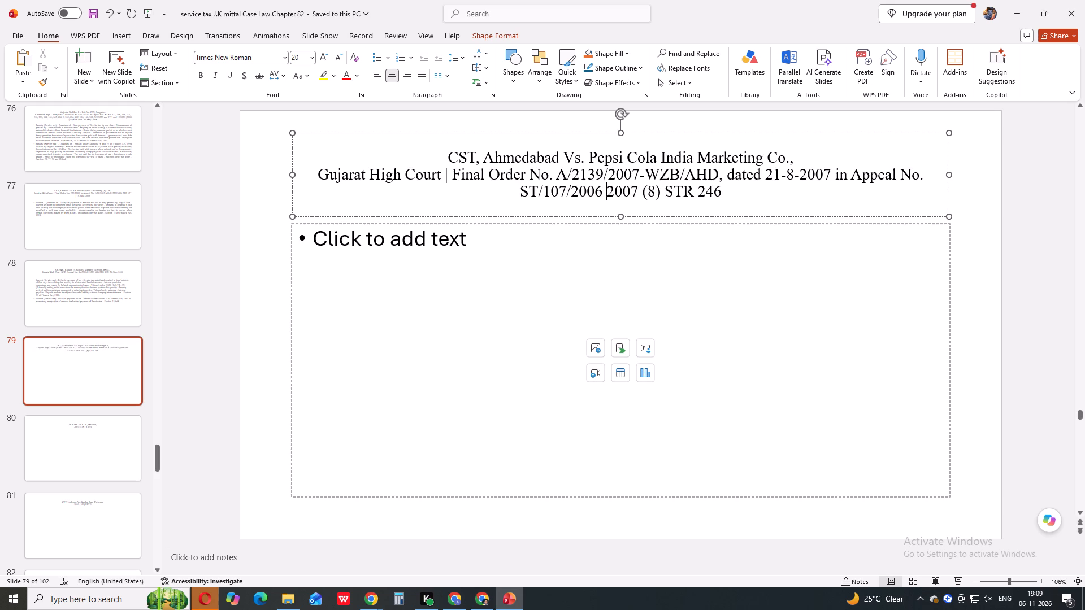
Delete "dated 21-8-2007" from slide 79's title and add "|" separators before and after the citation "2007 (8) STR 246".
{"action": "left_click_drag", "start_coordinate": [728, 175], "coordinate": [783, 176]}
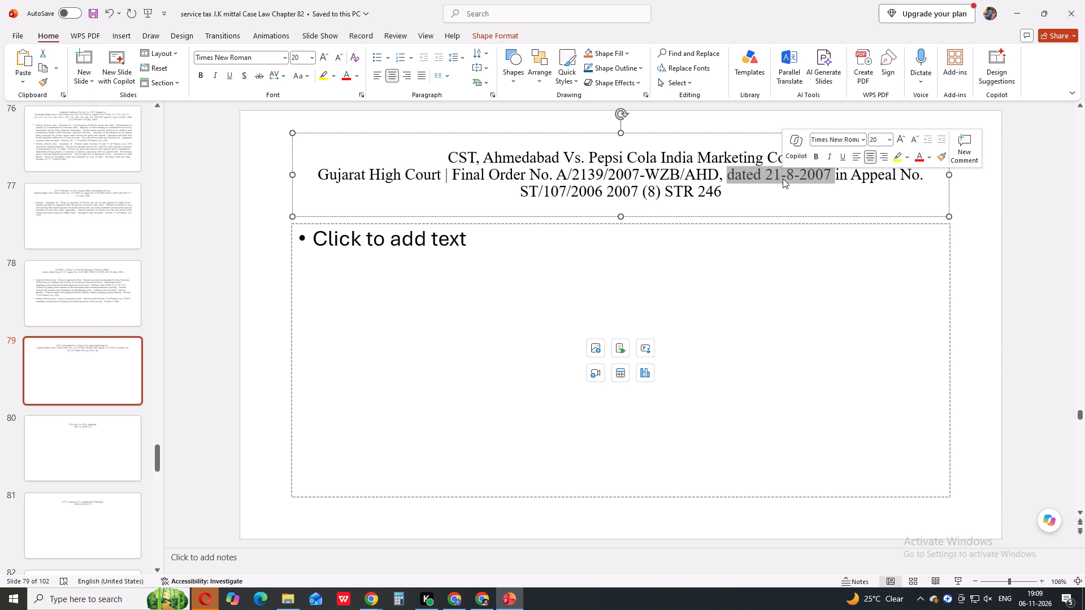
{"action": "key", "text": "BackSpace"}
{"action": "left_click", "coordinate": [891, 173]}
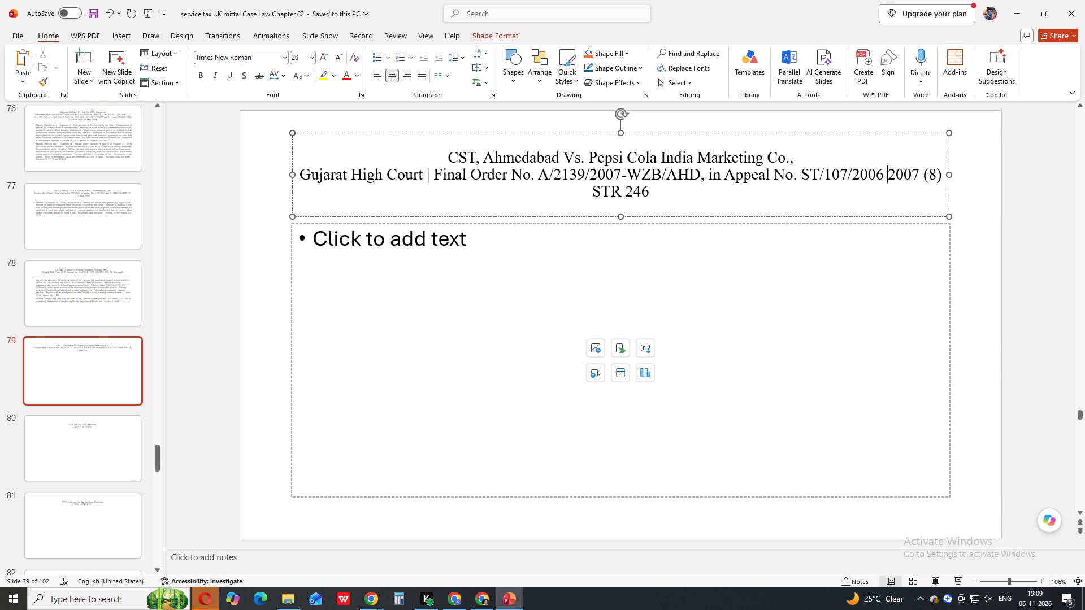
{"action": "type", "text": "|"}
{"action": "key", "text": "space"}
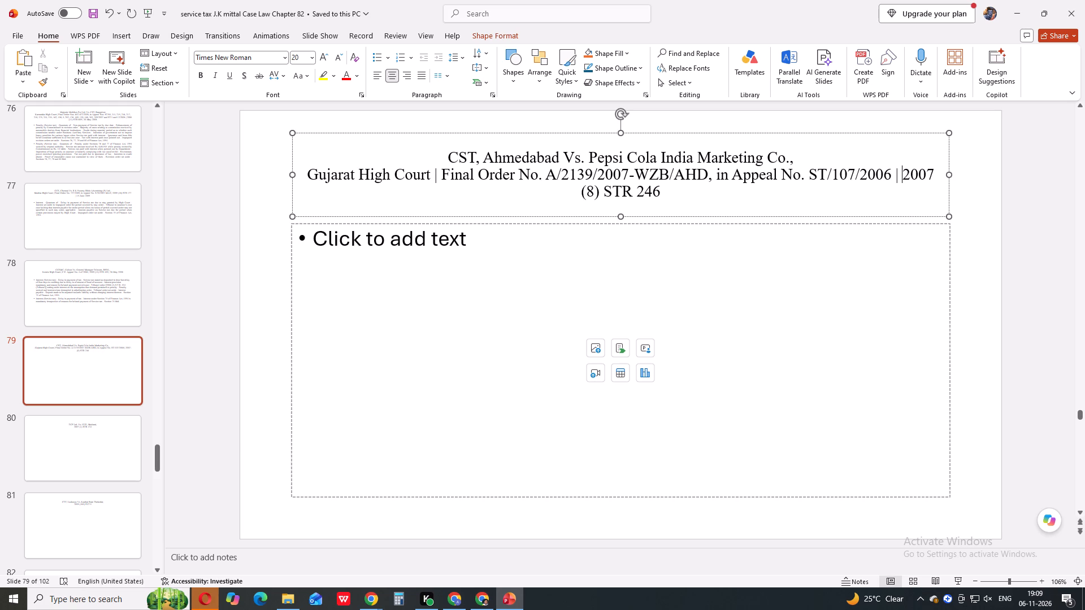
{"action": "left_click", "coordinate": [706, 195]}
{"action": "key", "text": "space"}
{"action": "type", "text": "|"}
{"action": "key", "text": "space"}
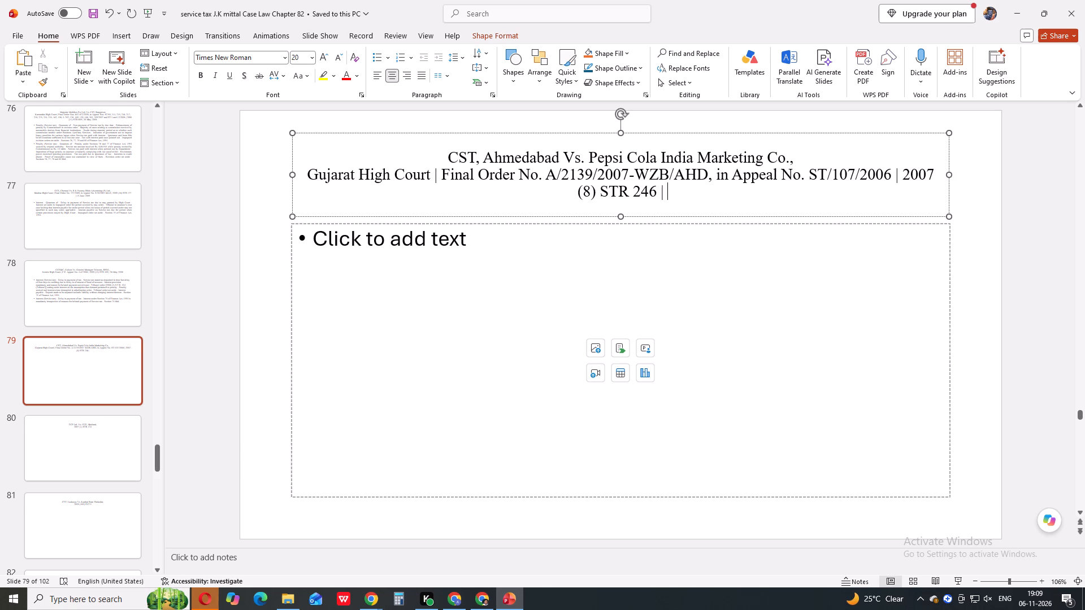
In Chrome, copy the green "Interest on demand - Service tax" headnote, ending at "Finance Act, 1994." without the paragraph reference.
{"action": "key", "text": "alt+Tab"}
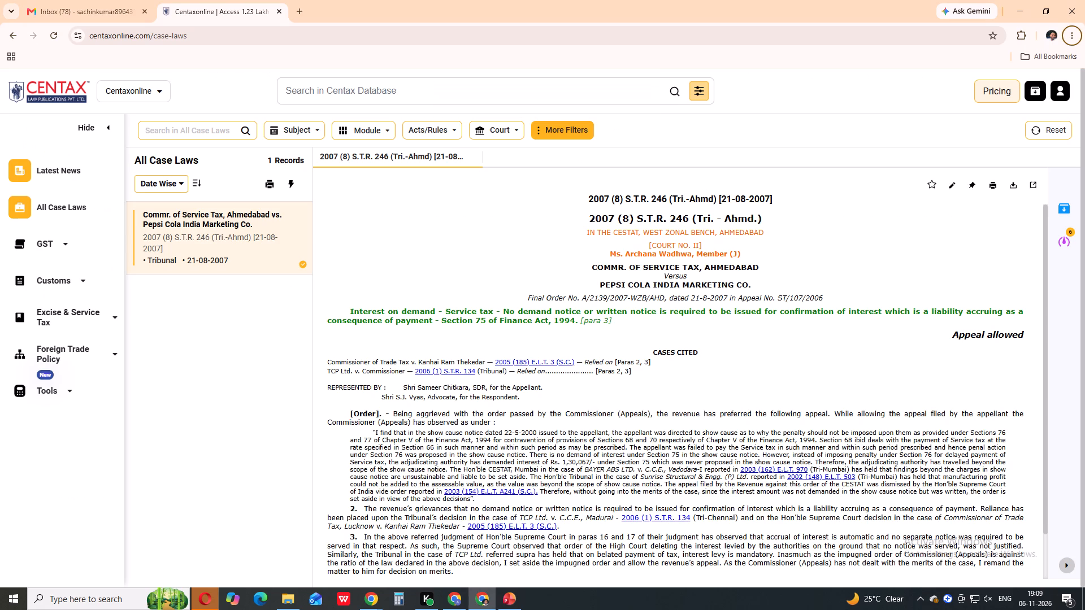
{"action": "left_click_drag", "start_coordinate": [343, 304], "coordinate": [576, 321]}
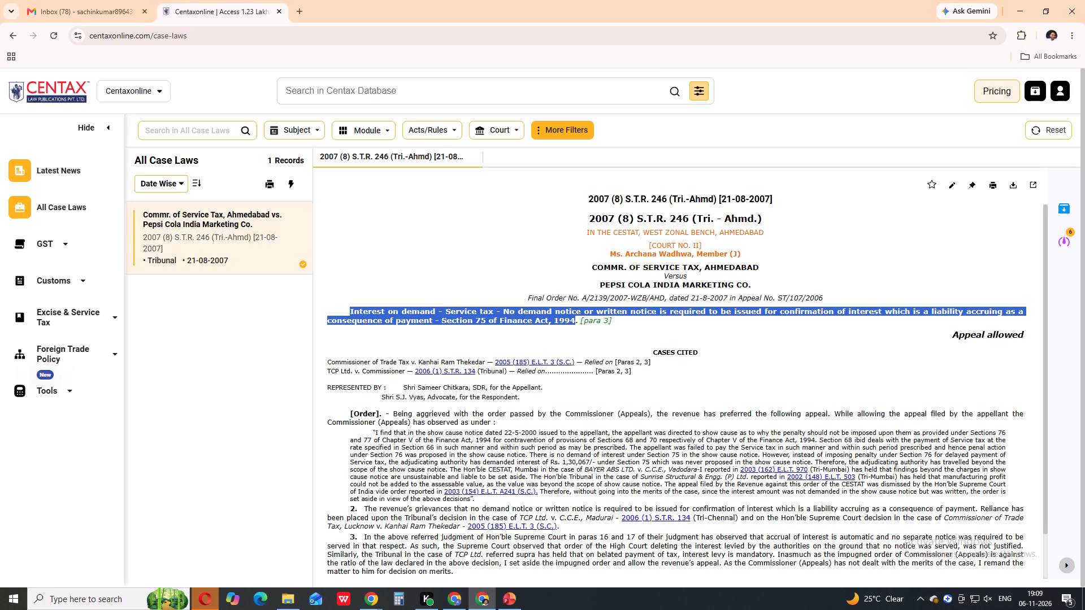
{"action": "left_click_drag", "start_coordinate": [576, 321], "coordinate": [578, 321]}
{"action": "left_click", "coordinate": [670, 246]}
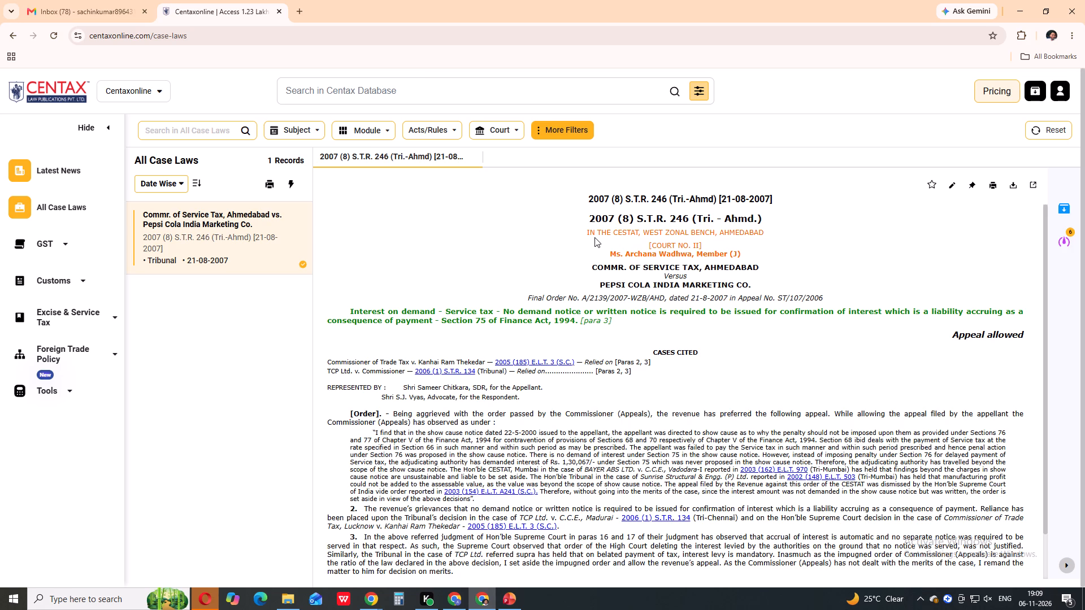
Back in PowerPoint, complete slide 79's title with the decision date "21-Aug-2007" after the last separator, checking it against the judgment.
{"action": "key", "text": "alt+Tab"}
{"action": "type", "text": "21-Aug-"}
{"action": "key", "text": "alt+Tab"}
{"action": "key", "text": "alt+Tab"}
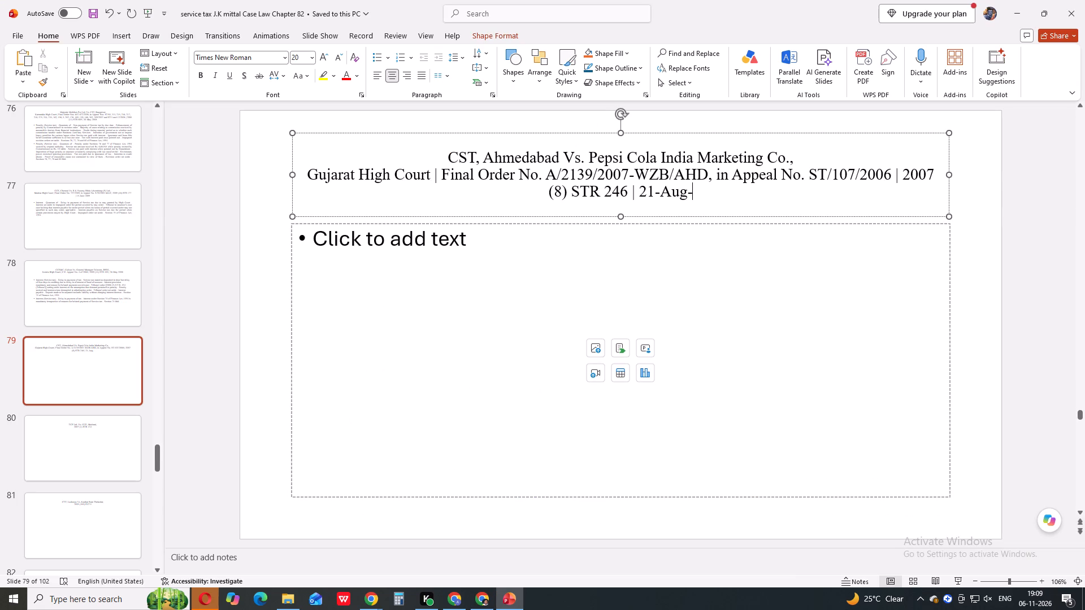
{"action": "key", "text": "alt+Tab"}
{"action": "key", "text": "alt+Tab"}
{"action": "type", "text": "2007"}
Set the empty body placeholder on slide 79 to Times New Roman, size 20, with justified alignment.
{"action": "left_click", "coordinate": [586, 269]}
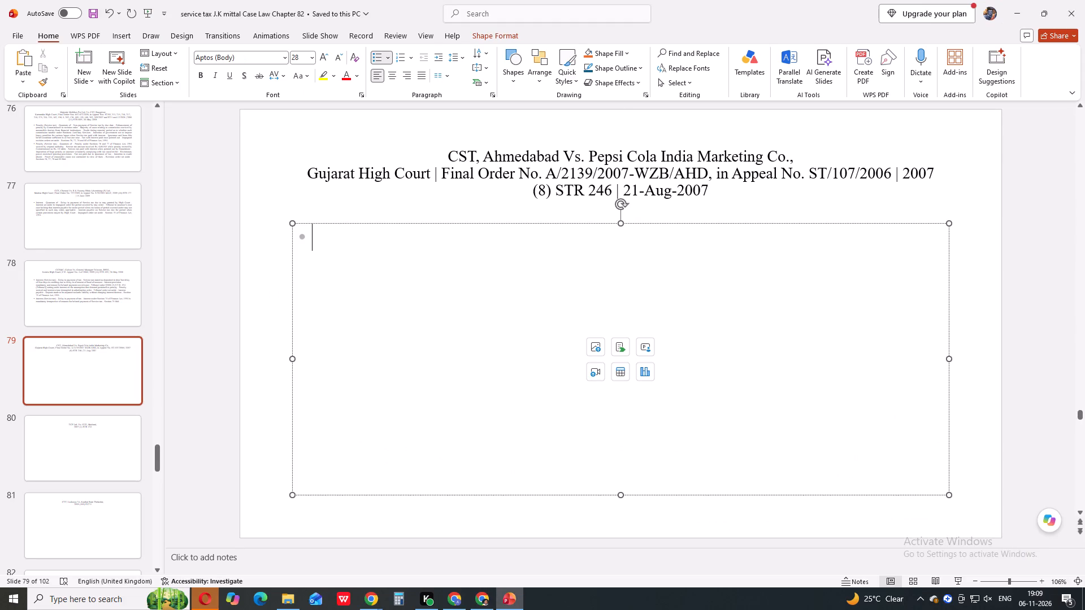
{"action": "left_click", "coordinate": [284, 55]}
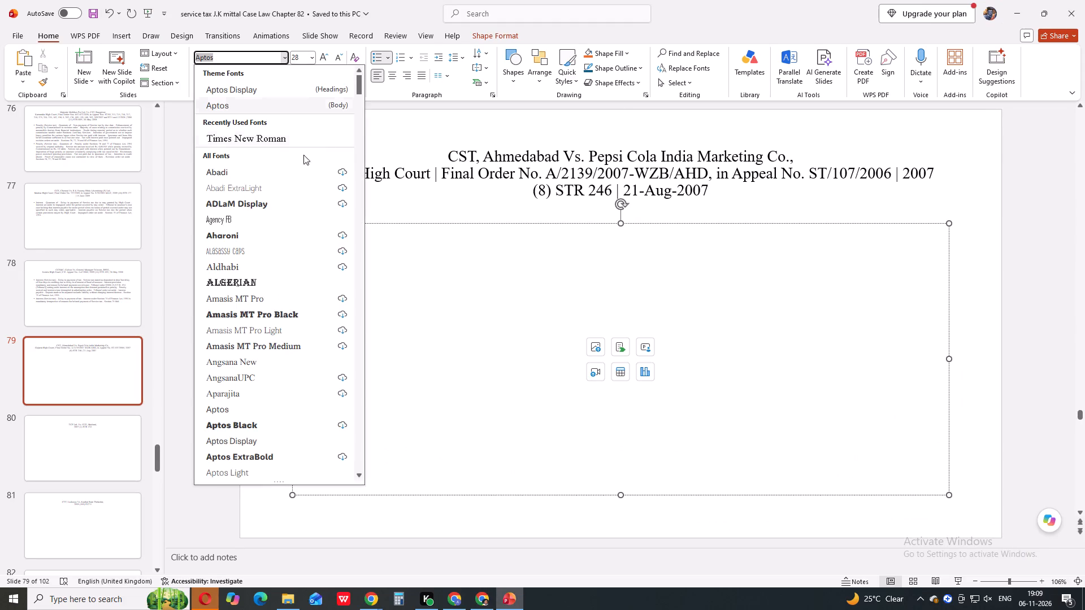
{"action": "left_click", "coordinate": [297, 137]}
{"action": "left_click", "coordinate": [313, 58]}
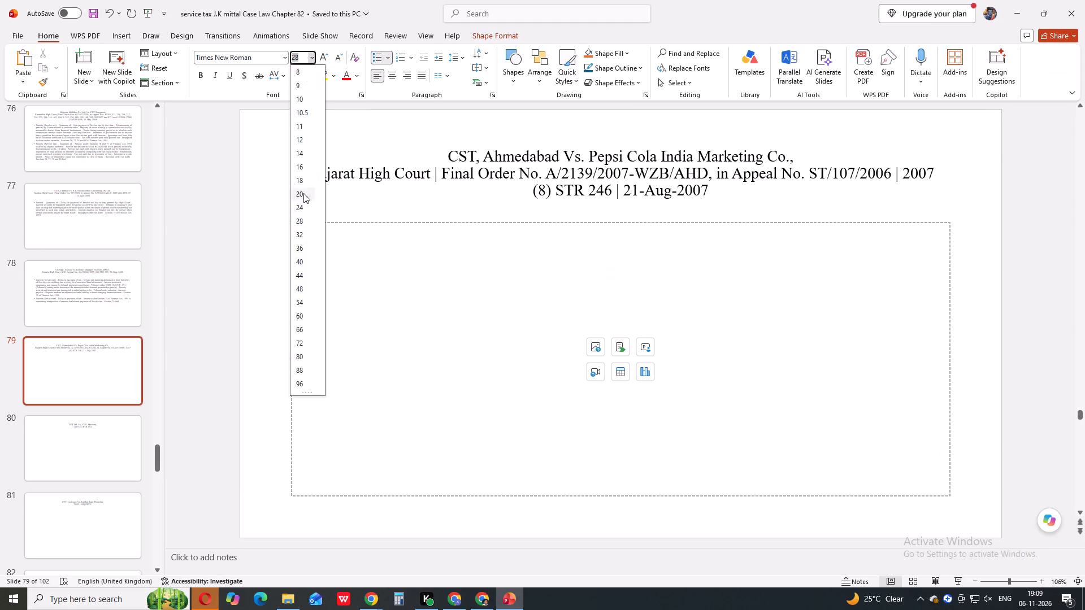
{"action": "left_click", "coordinate": [303, 193]}
{"action": "left_click", "coordinate": [419, 72]}
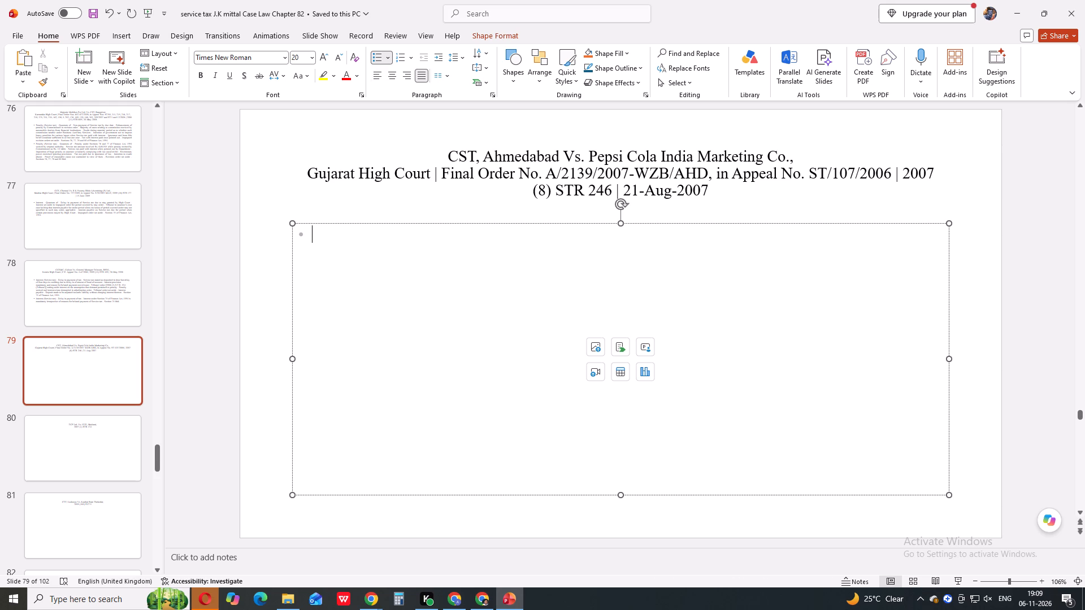
Paste the copied headnote into slide 79's body and save the presentation.
{"action": "key", "text": "ctrl+v"}
{"action": "key", "text": "ctrl+s"}
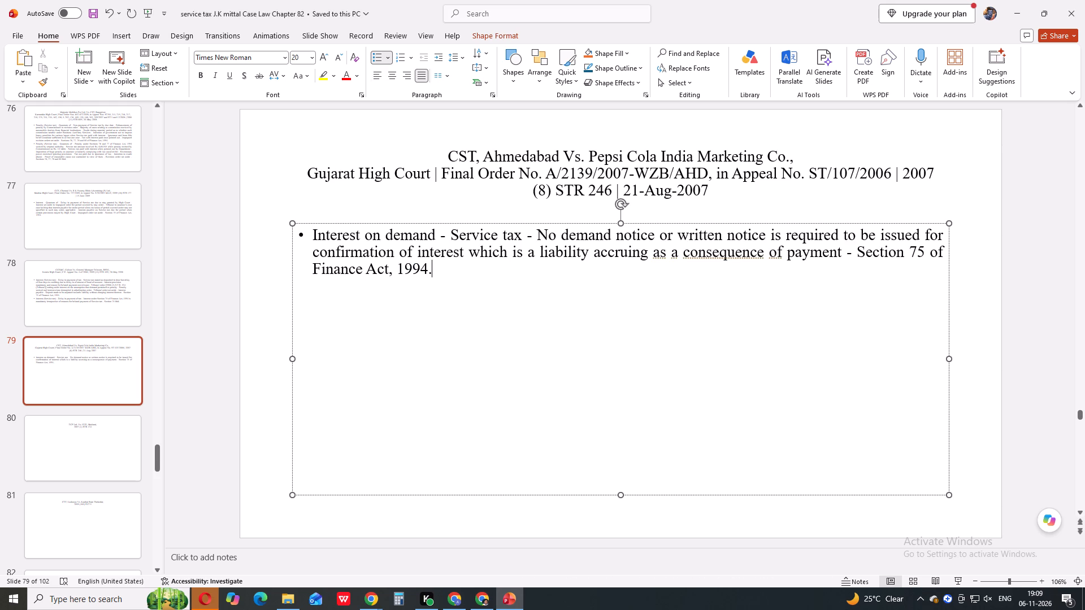
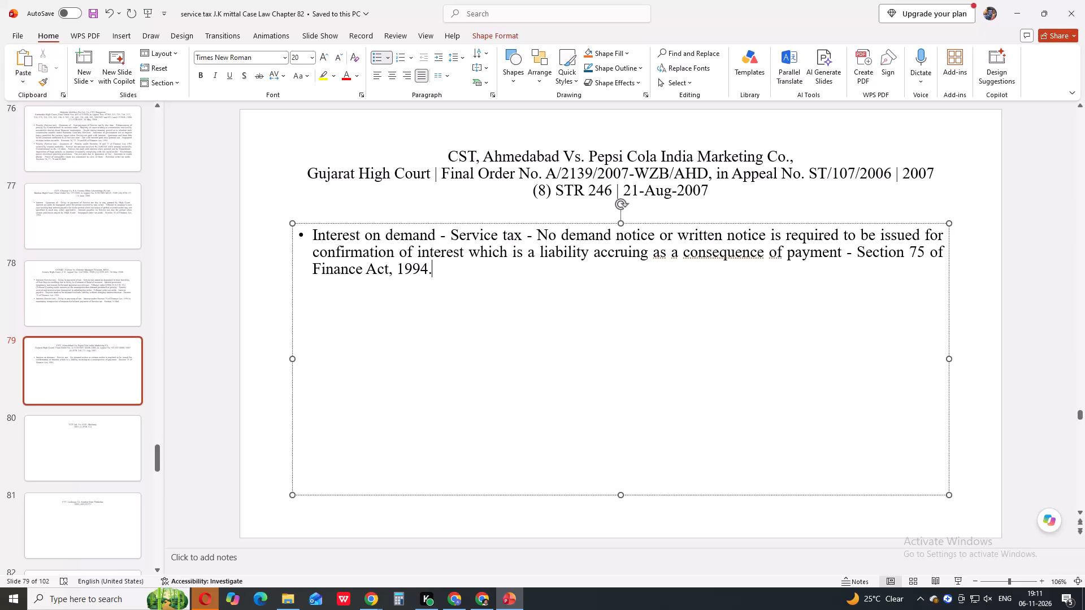
For slide 80's TCP Ltd. case, switch to Chrome and search Centaxonline's STR journal for volume 1, page 134.
{"action": "scroll", "coordinate": [504, 273], "scroll_direction": "down", "scroll_amount": 1}
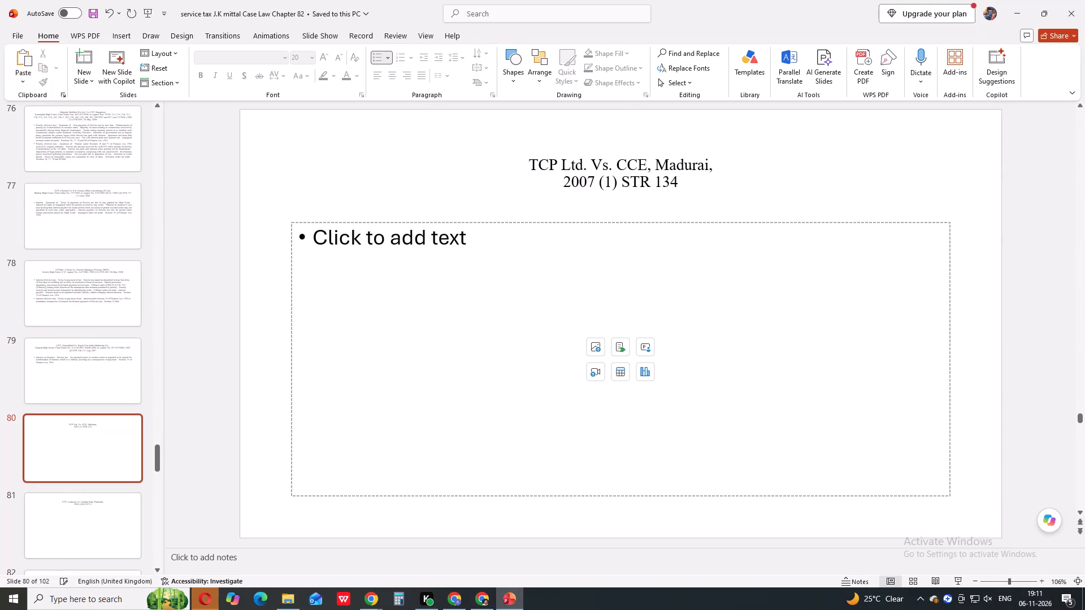
{"action": "left_click", "coordinate": [561, 182]}
{"action": "key", "text": "alt+Tab"}
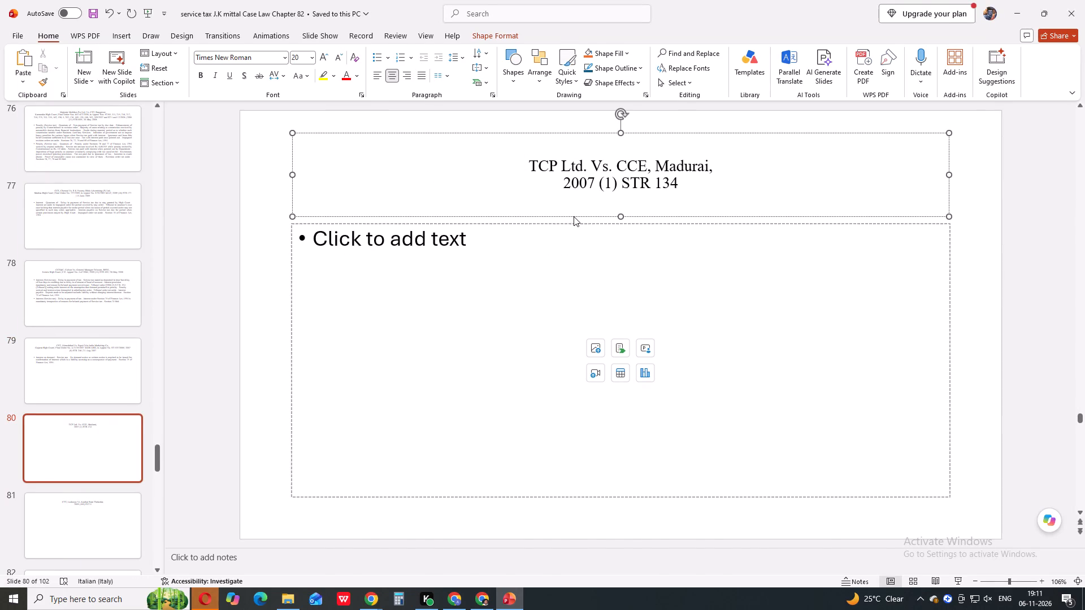
{"action": "left_click", "coordinate": [568, 132]}
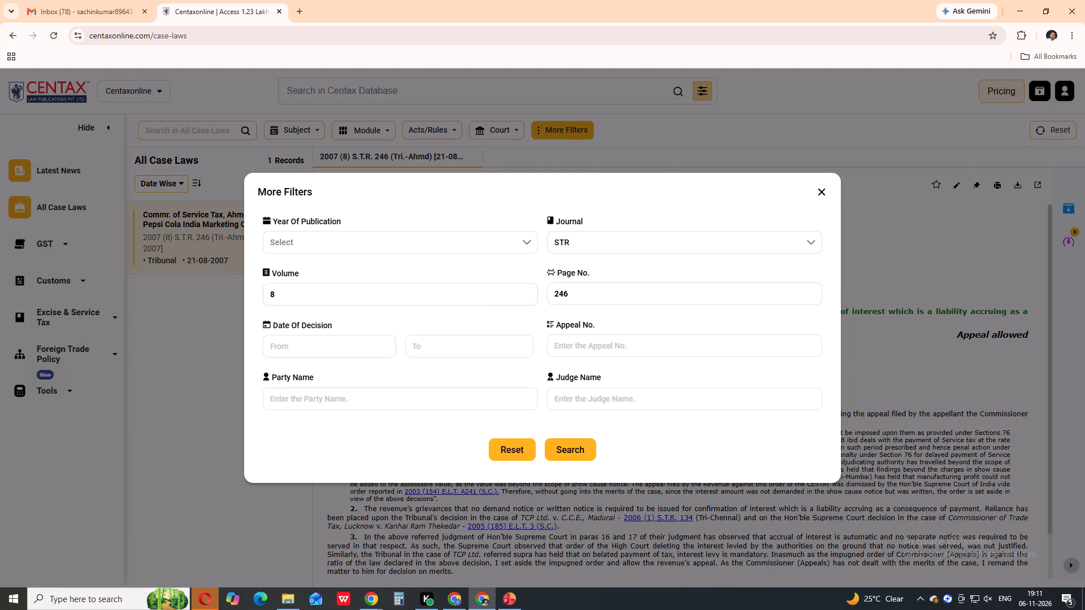
{"action": "left_click", "coordinate": [479, 296]}
{"action": "key", "text": "BackSpace"}
{"action": "key", "text": "1"}
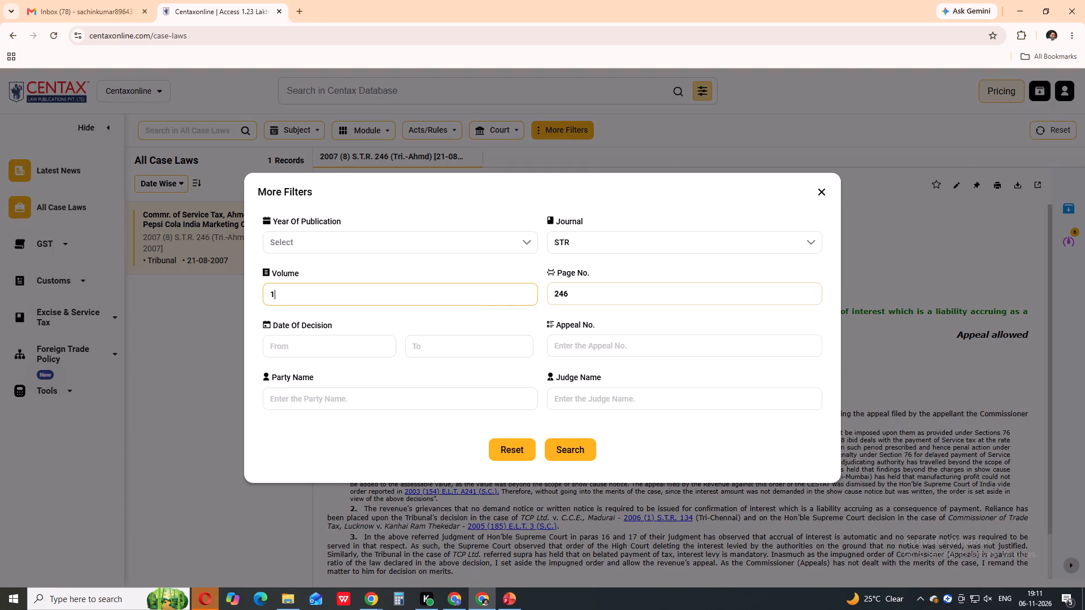
{"action": "left_click", "coordinate": [615, 297]}
{"action": "key", "text": "BackSpace"}
{"action": "key", "text": "BackSpace"}
{"action": "key", "text": "BackSpace"}
{"action": "type", "text": "134"}
{"action": "key", "text": "Return"}
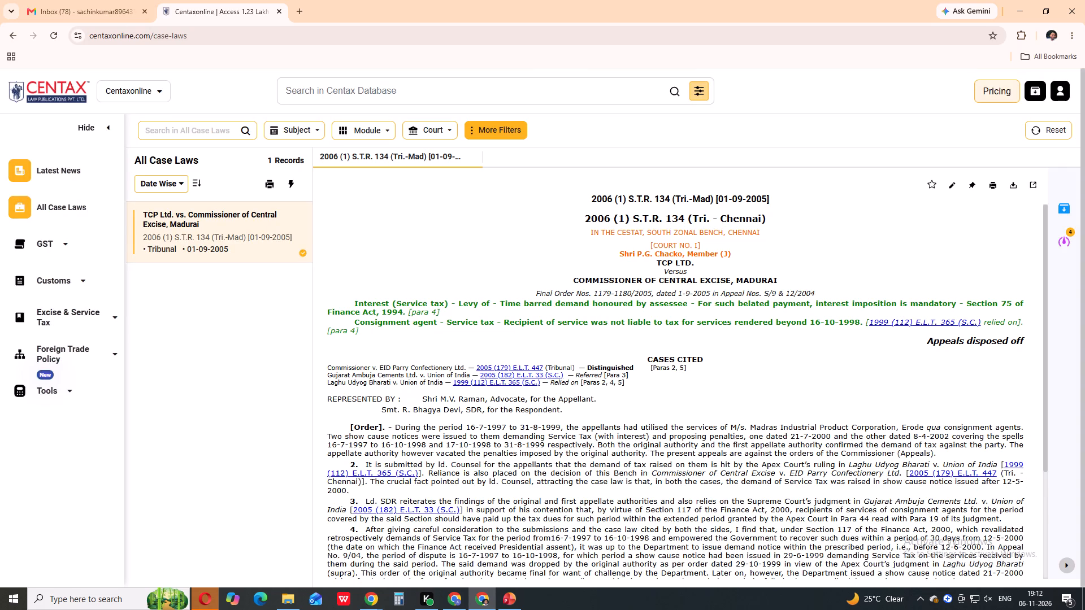
Copy the judgment's full "Final Order Nos. 1179-1180/2005" line, through "Appeal Nos. S/9 & 12/2004".
{"action": "key", "text": "alt+Tab"}
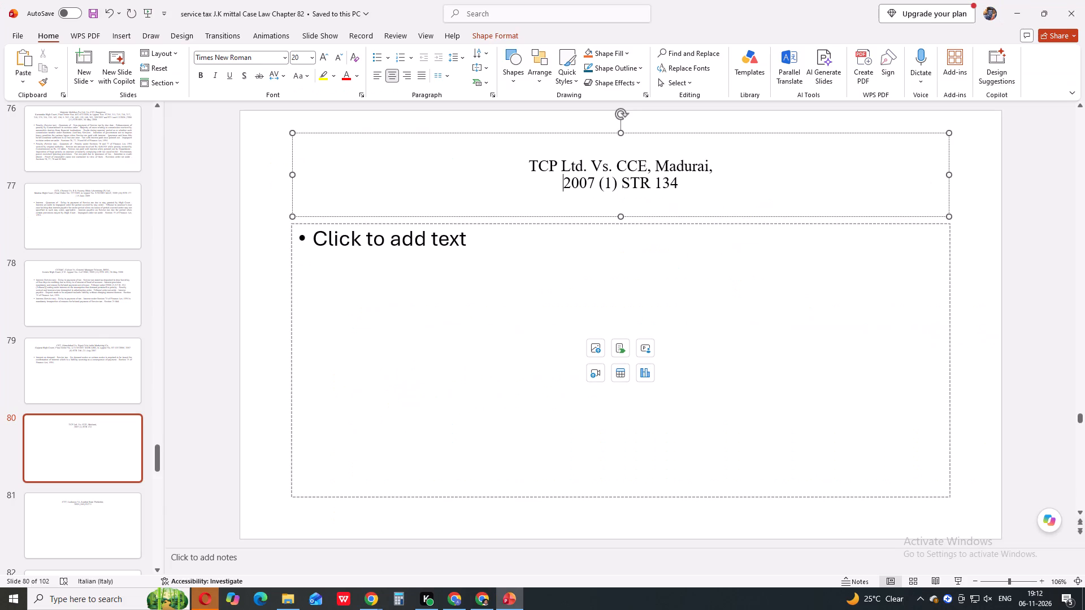
{"action": "key", "text": "alt+Tab"}
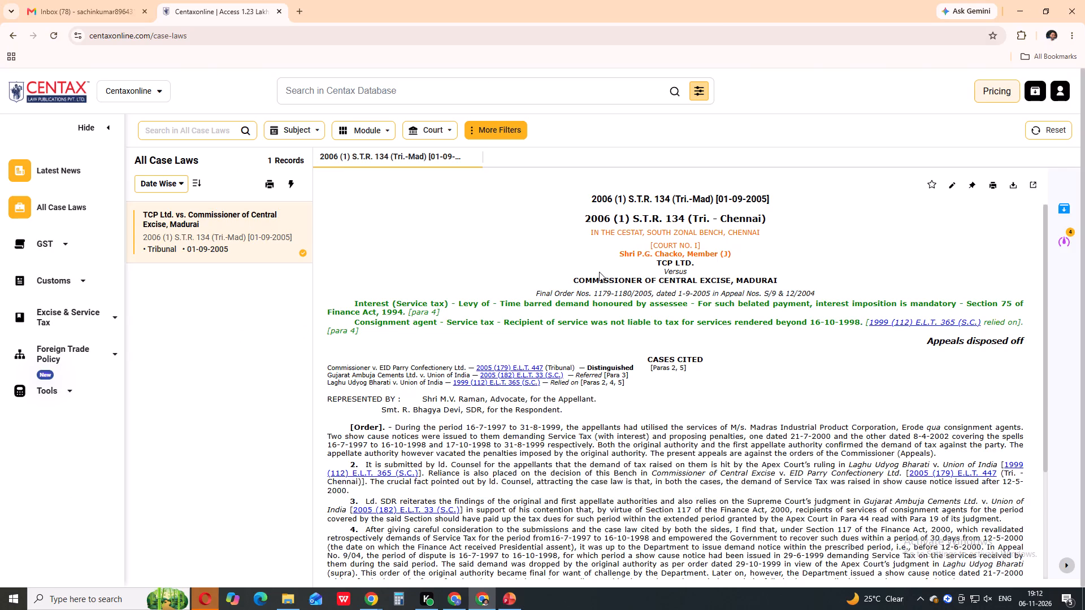
{"action": "left_click_drag", "start_coordinate": [531, 291], "coordinate": [801, 294]}
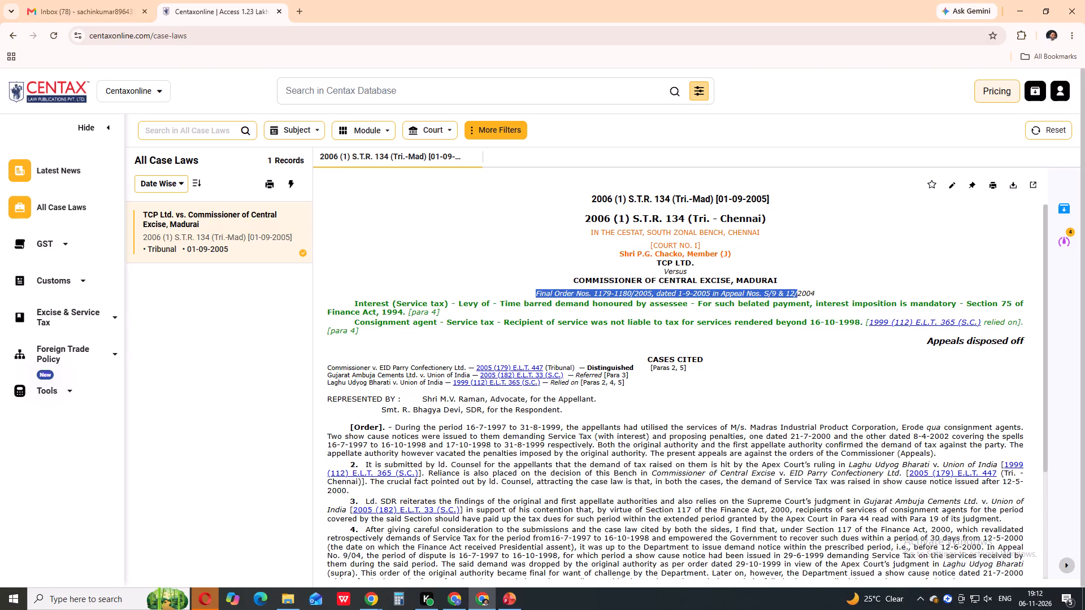
{"action": "left_click_drag", "start_coordinate": [801, 294], "coordinate": [822, 294]}
{"action": "left_click", "coordinate": [676, 241]}
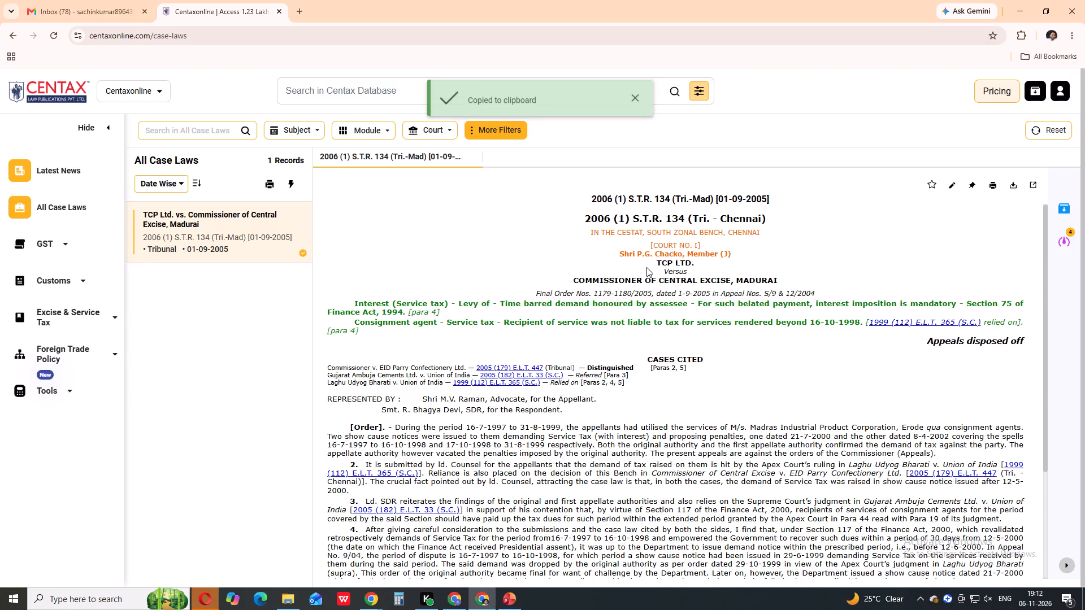
In PowerPoint, insert "Madras High Court |" before the citation in slide 80's title, followed by the copied order and appeal numbers.
{"action": "key", "text": "alt+Tab"}
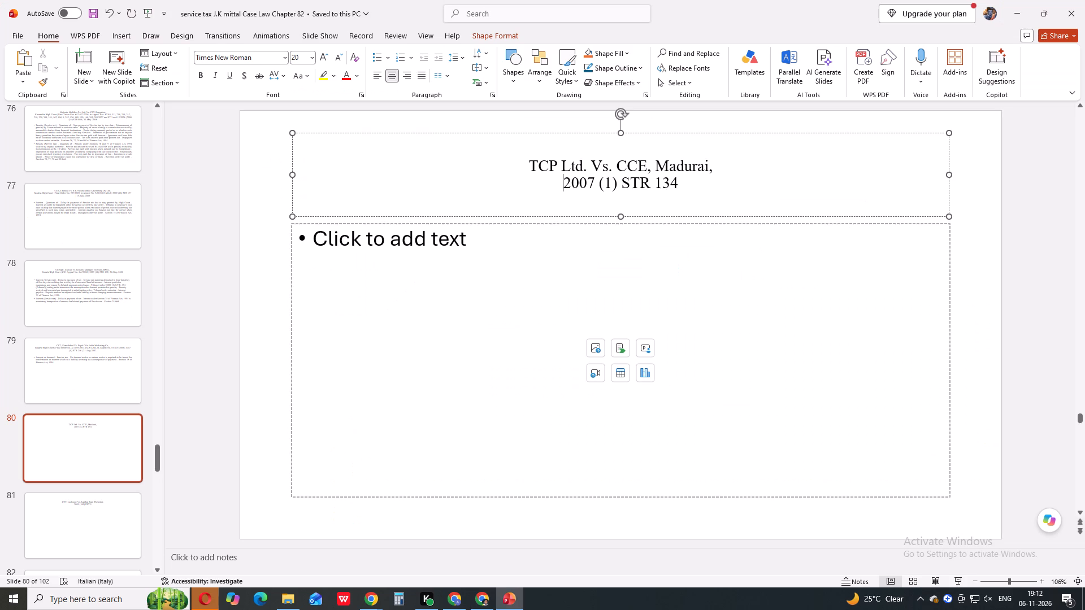
{"action": "type", "text": "Madras"}
{"action": "key", "text": "space"}
{"action": "type", "text": "High"}
{"action": "key", "text": "space"}
{"action": "type", "text": "Co"}
{"action": "type", "text": "urt"}
{"action": "key", "text": "space"}
{"action": "type", "text": "|"}
{"action": "key", "text": "space"}
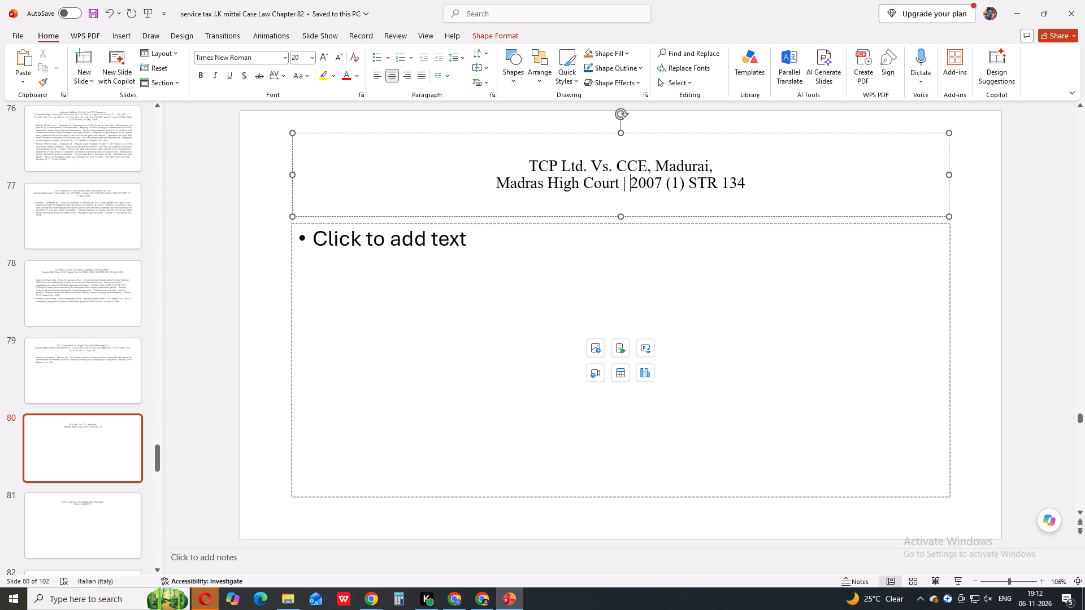
{"action": "key", "text": "ctrl+v"}
{"action": "key", "text": "space"}
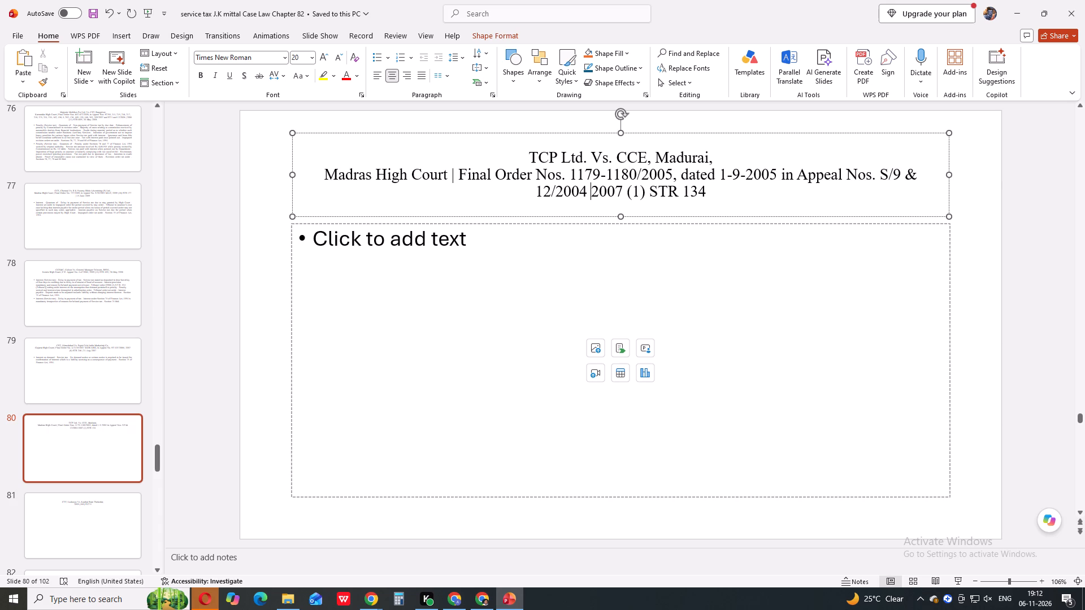
Remove "dated 1-9-2005" from slide 80's title and add "|" separators before and after the citation "2007 (1) STR 134".
{"action": "left_click_drag", "start_coordinate": [683, 171], "coordinate": [736, 173]}
{"action": "key", "text": "BackSpace"}
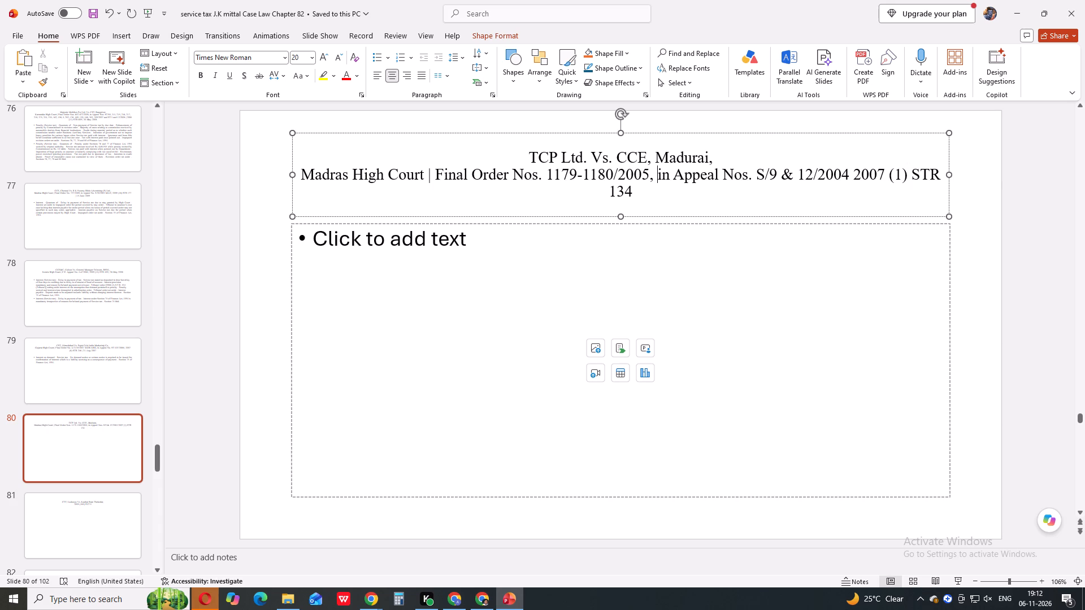
{"action": "left_click", "coordinate": [853, 177]}
{"action": "type", "text": "|"}
{"action": "key", "text": "space"}
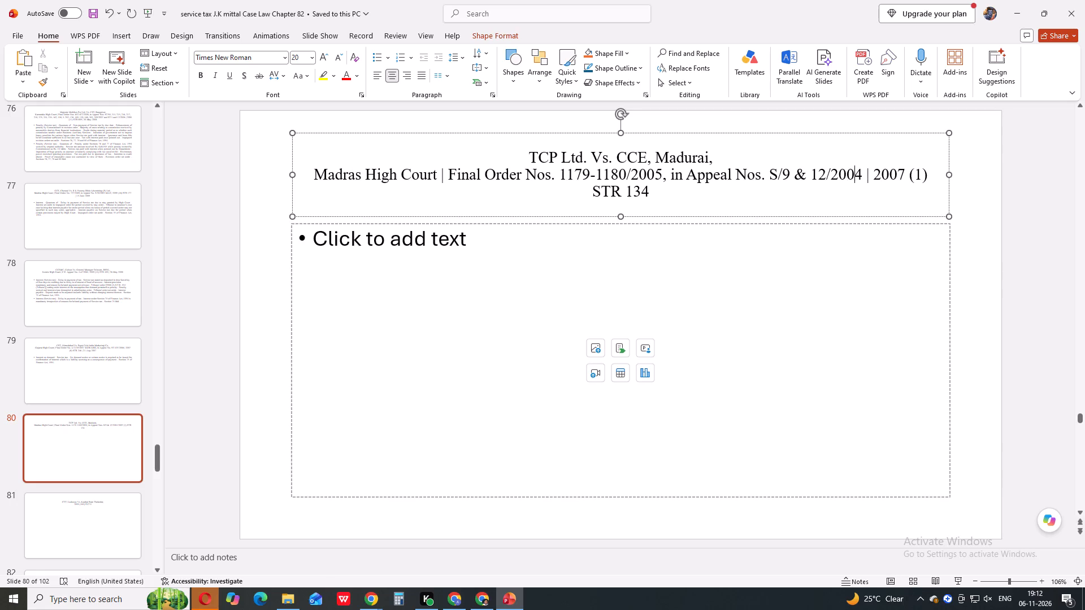
{"action": "left_click", "coordinate": [770, 206]}
{"action": "type", "text": "|"}
{"action": "key", "text": "space"}
In Chrome, copy the judgment text from the Final Order line through the "Consignment agent" headnote, ending at "16-10-1998.".
{"action": "key", "text": "alt+Tab"}
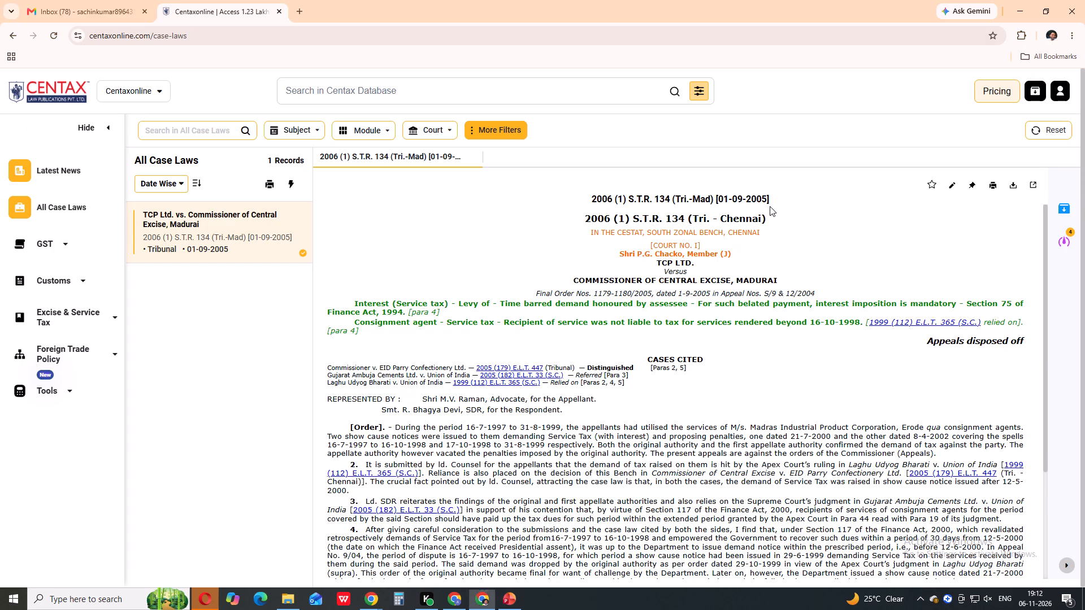
{"action": "left_click_drag", "start_coordinate": [353, 297], "coordinate": [362, 300]}
{"action": "left_click_drag", "start_coordinate": [362, 300], "coordinate": [866, 324]}
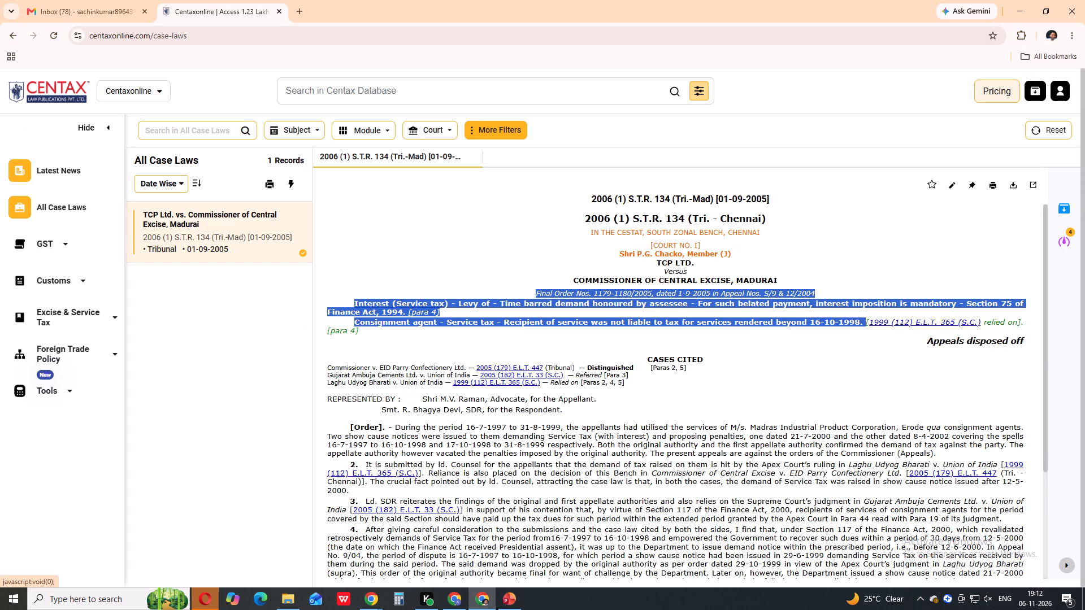
{"action": "left_click_drag", "start_coordinate": [866, 324], "coordinate": [865, 320]}
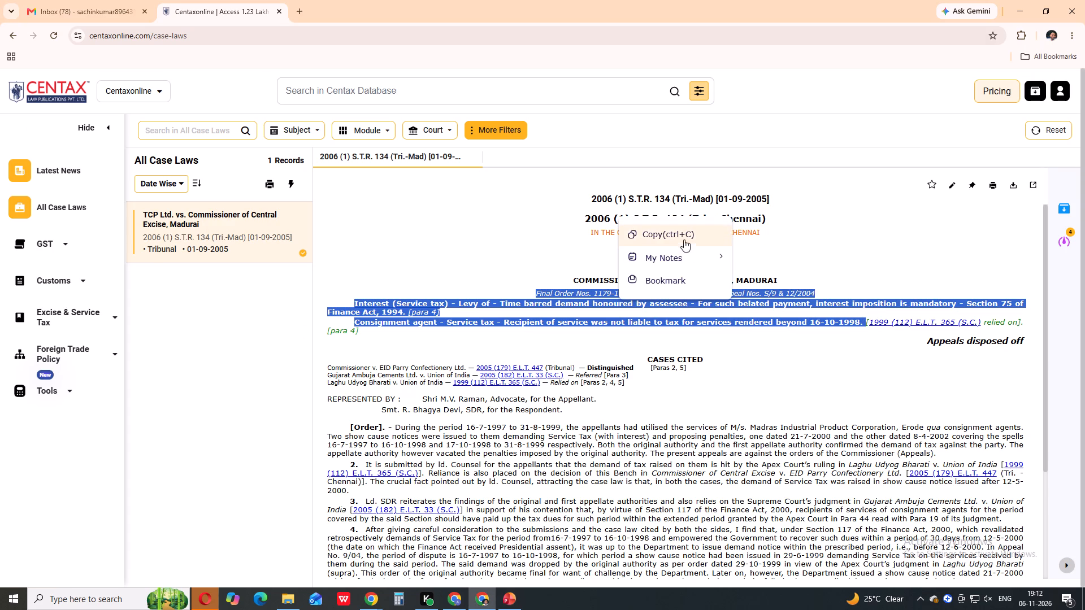
{"action": "left_click", "coordinate": [682, 237]}
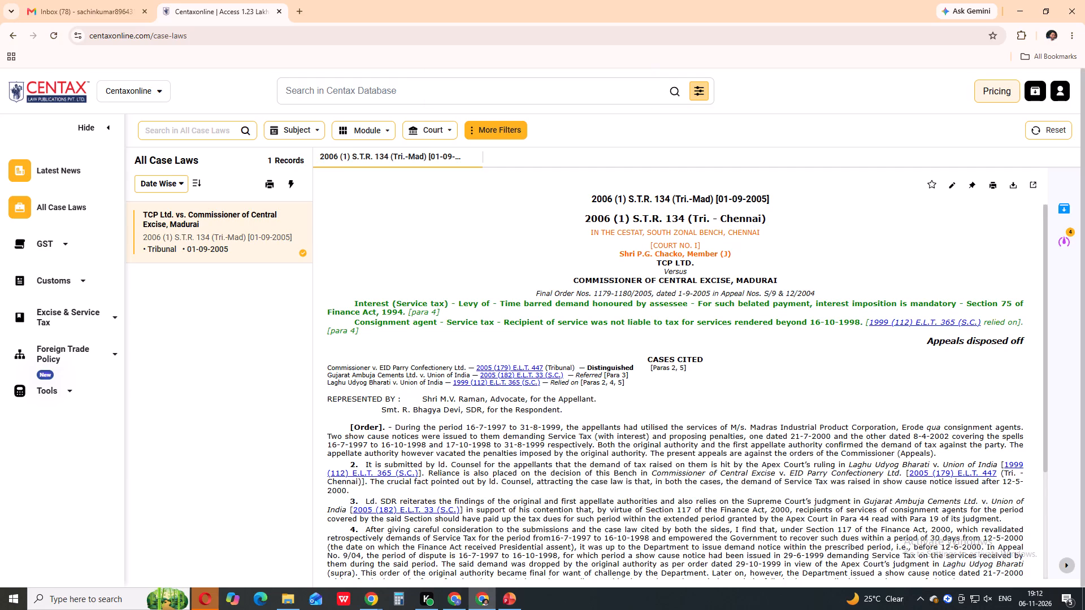
Back in PowerPoint, complete slide 80's title with the decision date "01-Sep-2005", checking it against the judgment in Chrome.
{"action": "key", "text": "alt+Tab"}
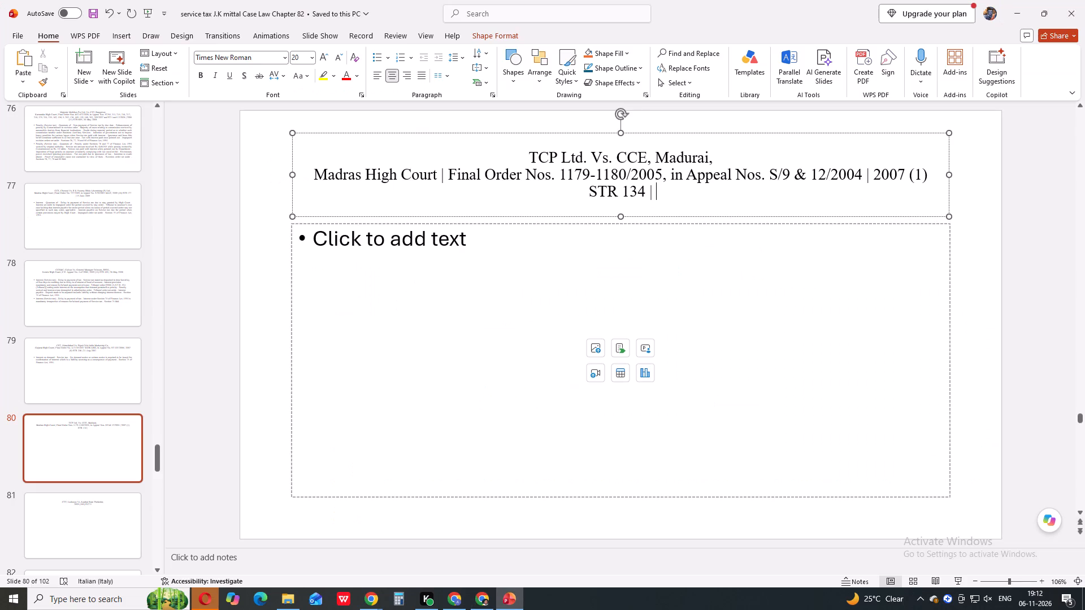
{"action": "key", "text": "alt+Tab"}
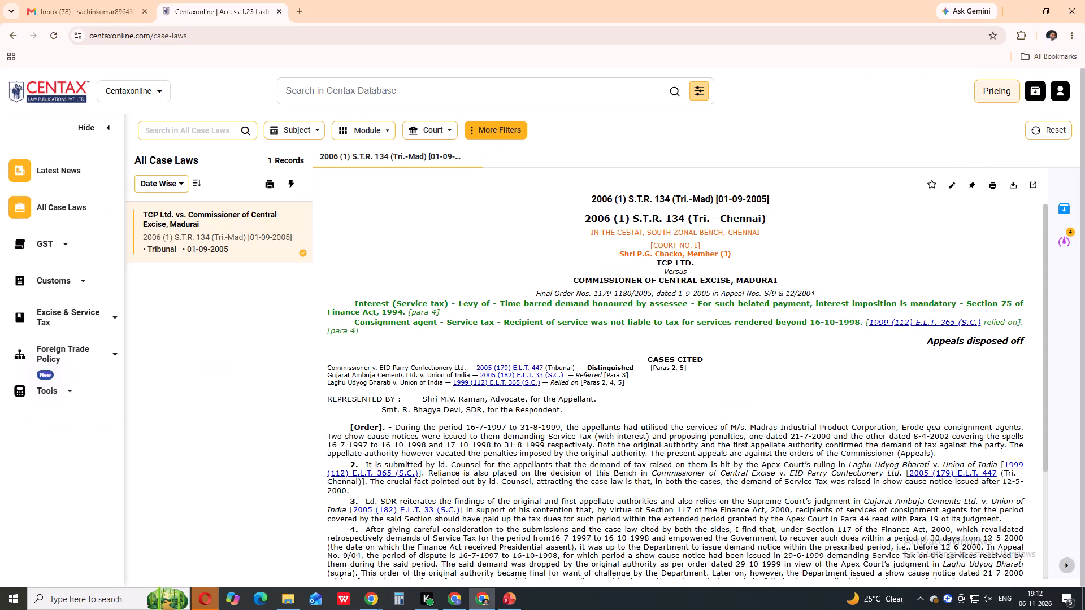
{"action": "key", "text": "alt+Tab"}
{"action": "key", "text": "alt+Tab"}
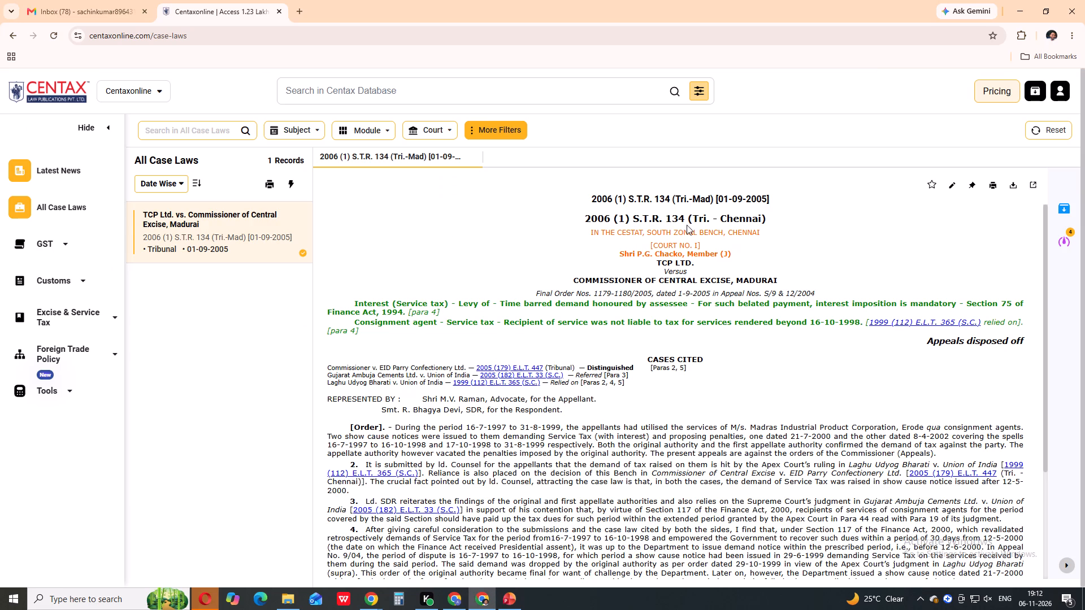
{"action": "key", "text": "alt+Tab"}
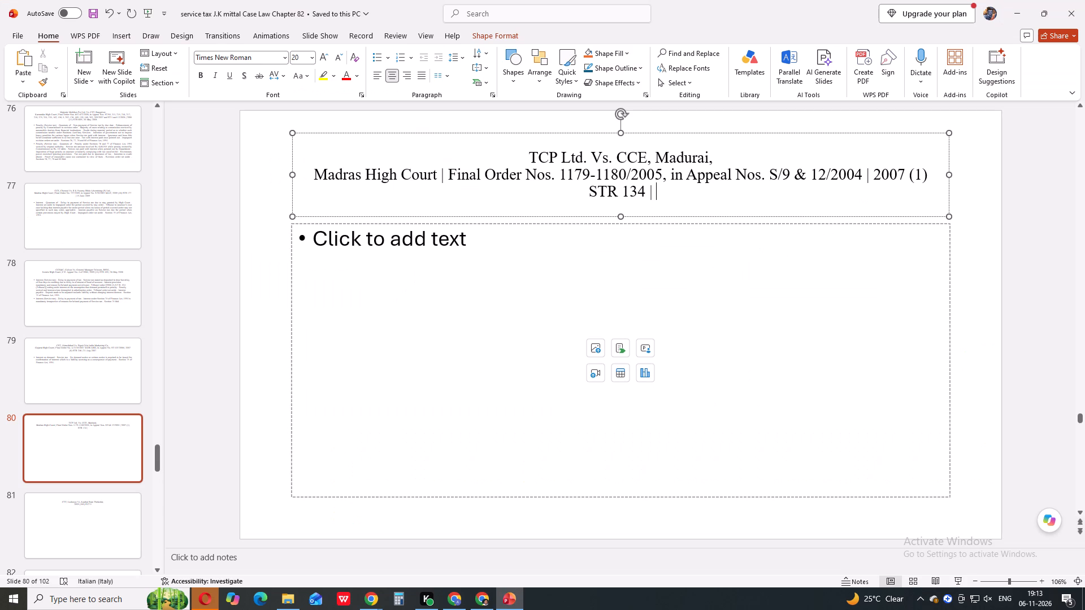
{"action": "type", "text": "02"}
{"action": "key", "text": "BackSpace"}
{"action": "key", "text": "1"}
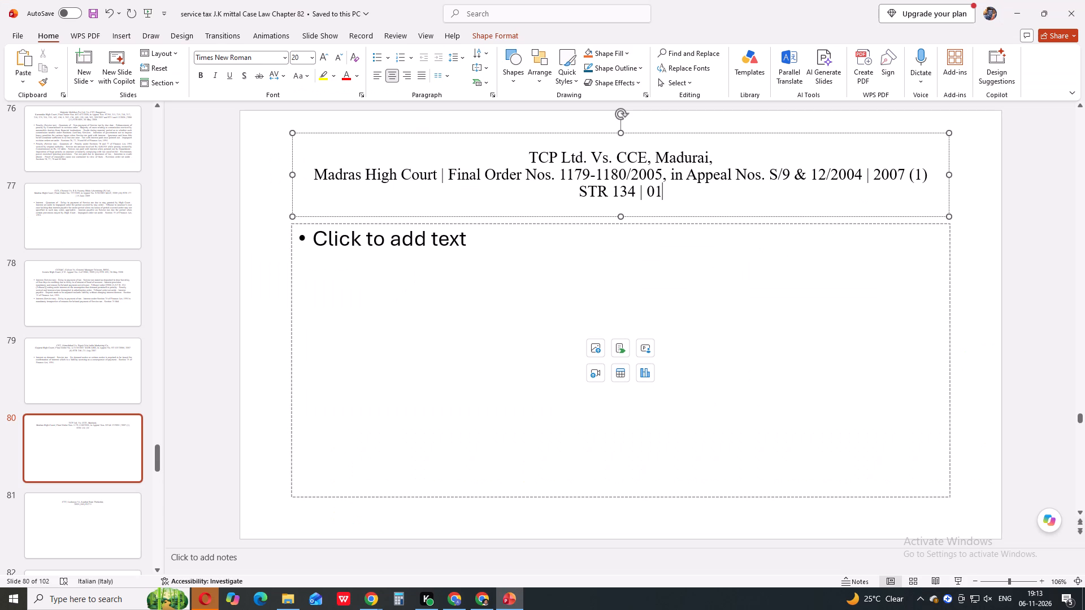
{"action": "key", "text": "minus"}
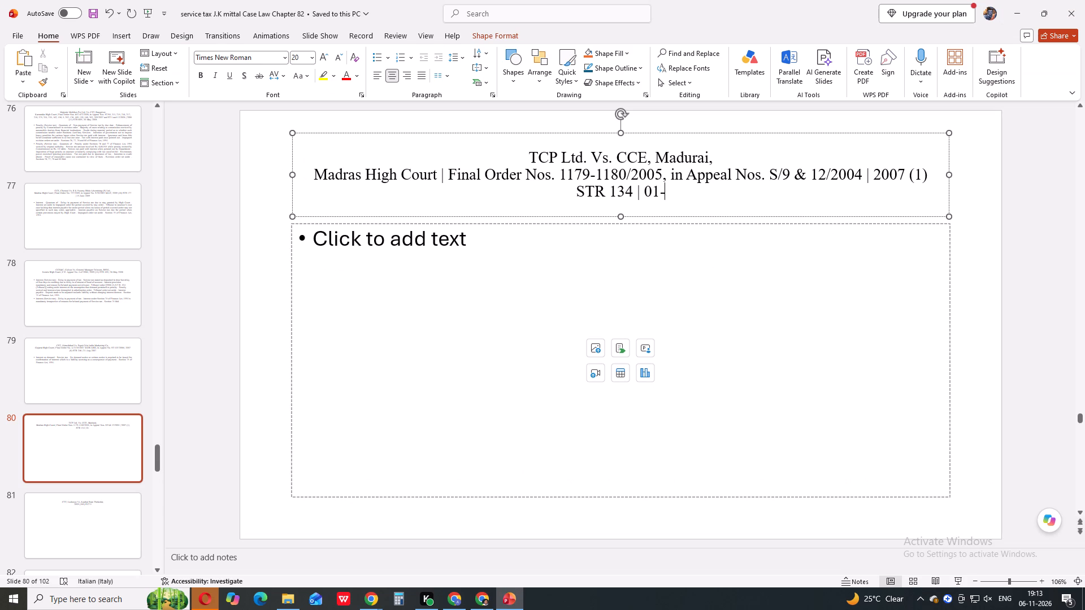
{"action": "type", "text": "Sep-"}
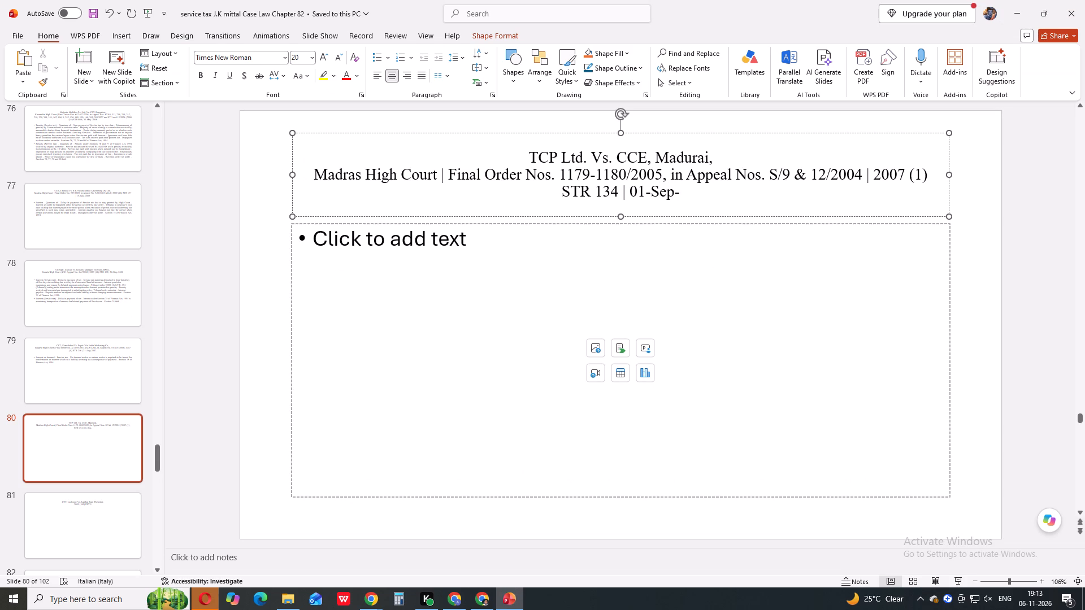
{"action": "type", "text": "2005"}
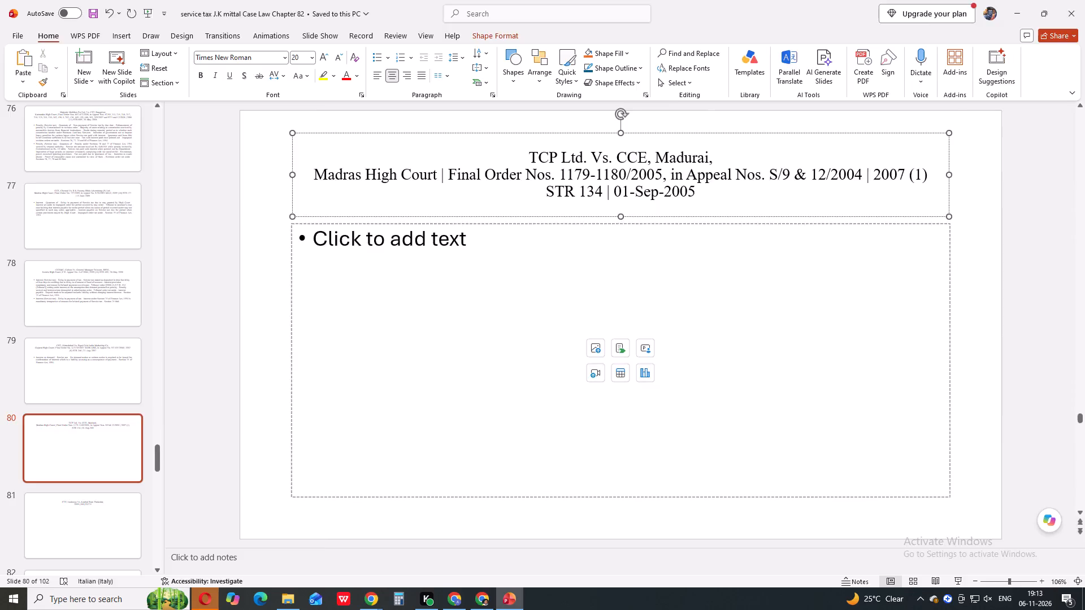
{"action": "key", "text": "alt+Tab"}
{"action": "key", "text": "alt+Tab"}
Set the empty body placeholder on slide 80 to Times New Roman, size 20, with justified alignment.
{"action": "left_click", "coordinate": [600, 251]}
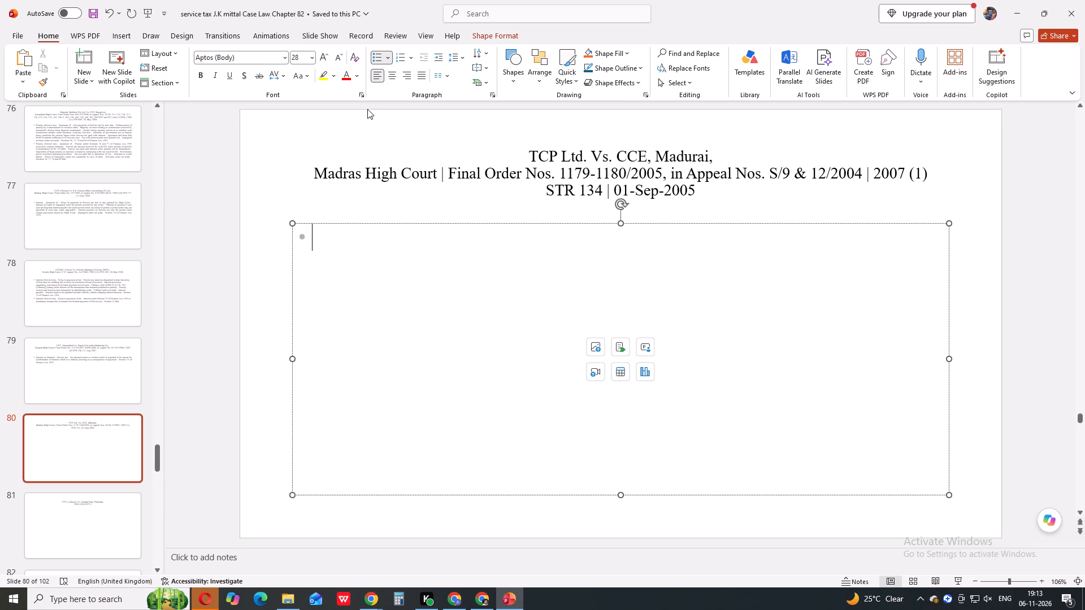
{"action": "left_click", "coordinate": [283, 55]}
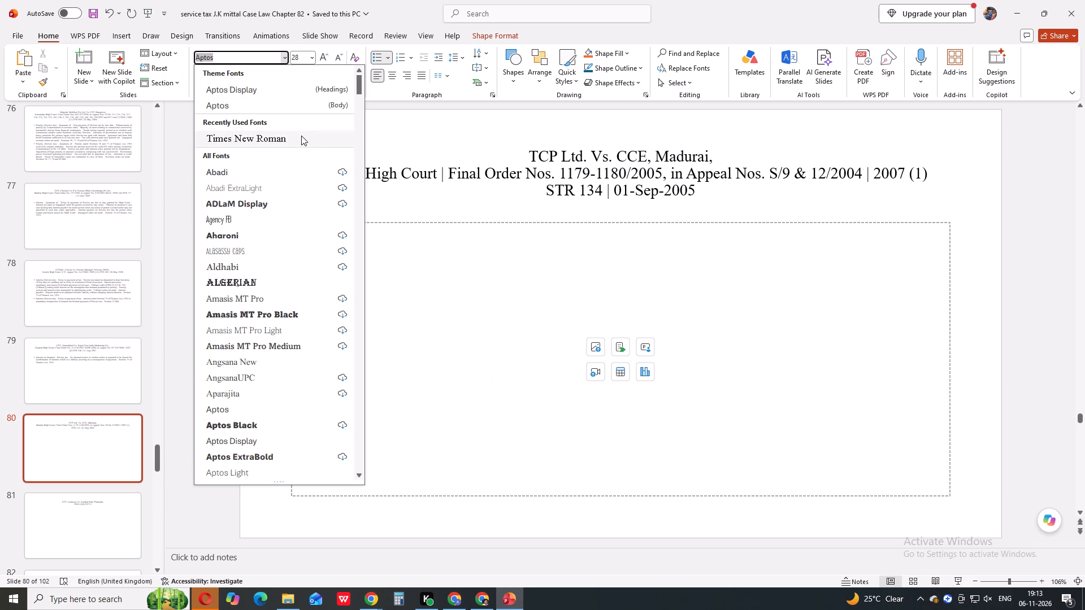
{"action": "left_click", "coordinate": [301, 136]}
{"action": "left_click", "coordinate": [310, 56]}
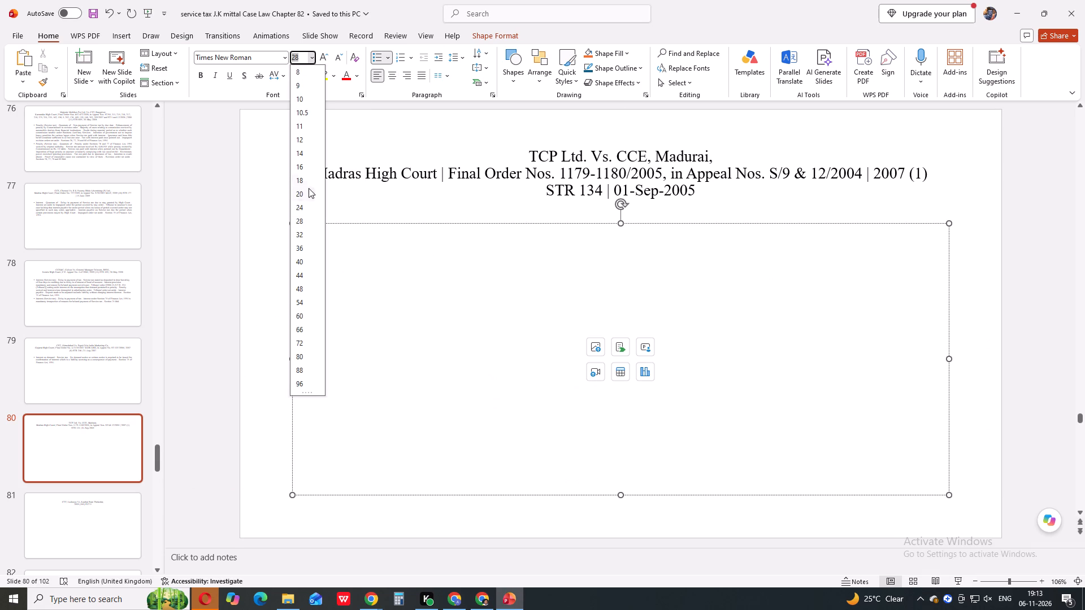
{"action": "left_click", "coordinate": [308, 190]}
{"action": "left_click", "coordinate": [415, 74]}
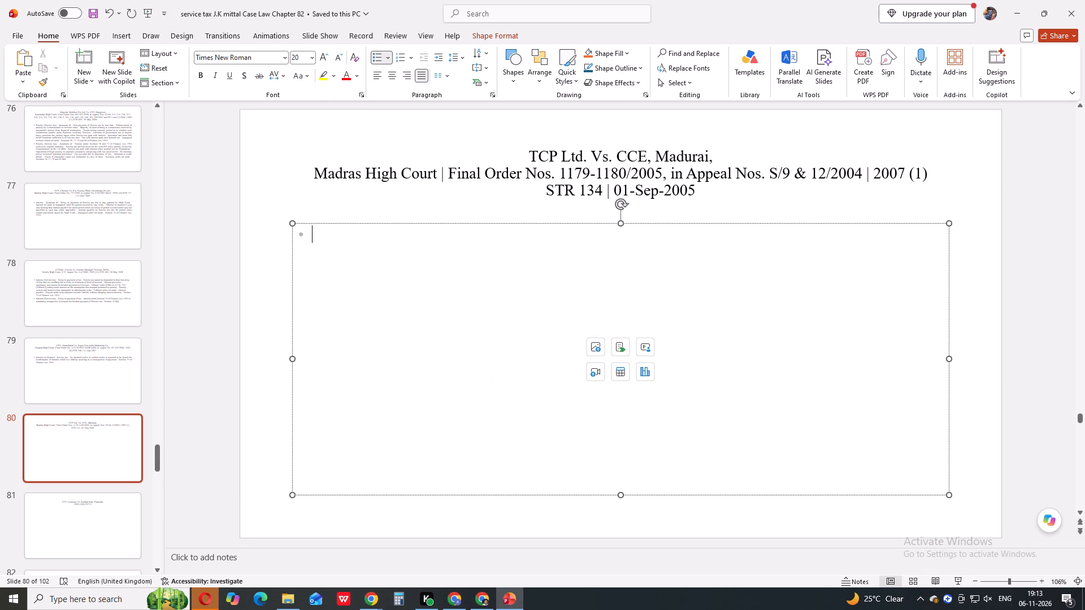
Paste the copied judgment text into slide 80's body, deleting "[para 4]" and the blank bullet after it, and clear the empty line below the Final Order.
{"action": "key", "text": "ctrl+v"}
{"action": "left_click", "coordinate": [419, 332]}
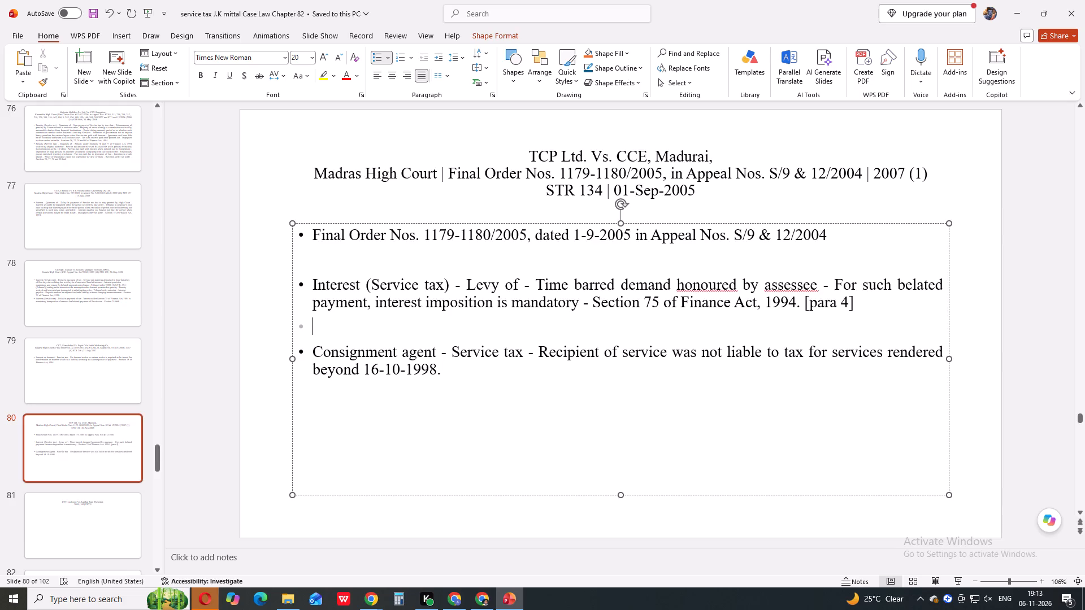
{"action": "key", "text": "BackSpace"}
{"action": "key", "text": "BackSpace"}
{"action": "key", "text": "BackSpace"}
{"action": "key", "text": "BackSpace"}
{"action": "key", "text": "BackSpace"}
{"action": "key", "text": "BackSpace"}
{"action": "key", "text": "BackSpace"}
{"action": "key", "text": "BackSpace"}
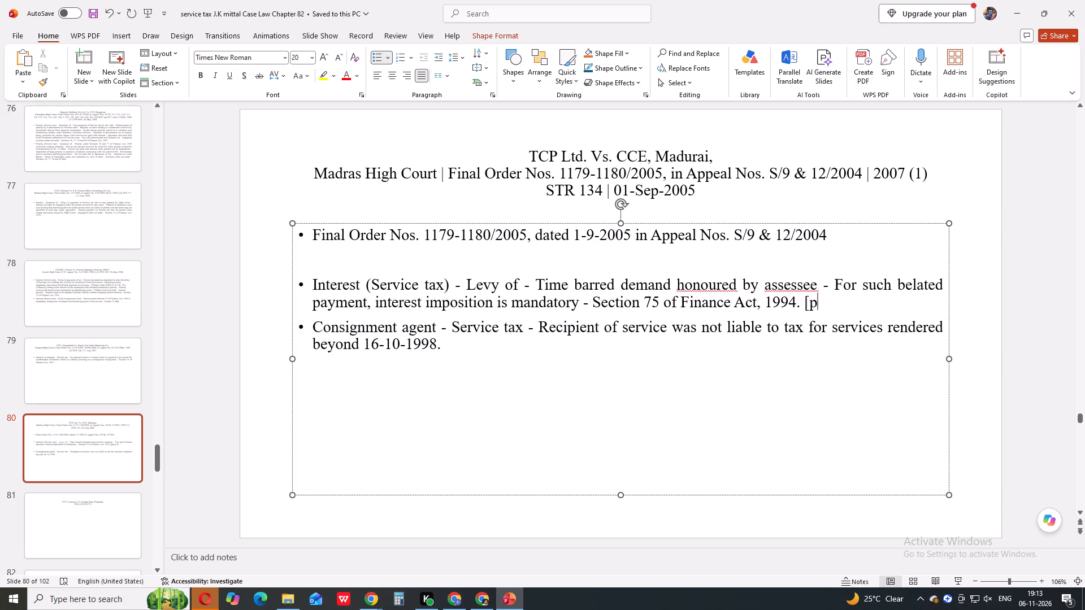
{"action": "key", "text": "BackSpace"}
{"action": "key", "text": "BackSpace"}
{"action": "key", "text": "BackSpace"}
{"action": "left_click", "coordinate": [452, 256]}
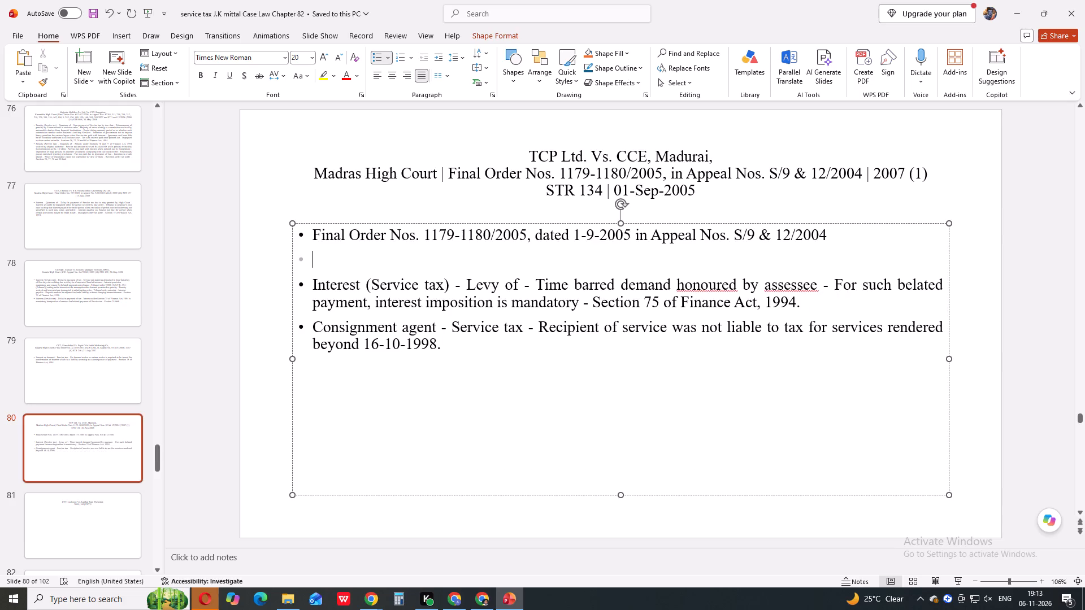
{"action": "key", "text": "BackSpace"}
In Chrome, copy only the two headnotes, from "Interest (Service tax)" through "beyond 16-10-1998.", leaving out the Final Order line.
{"action": "key", "text": "alt+Tab"}
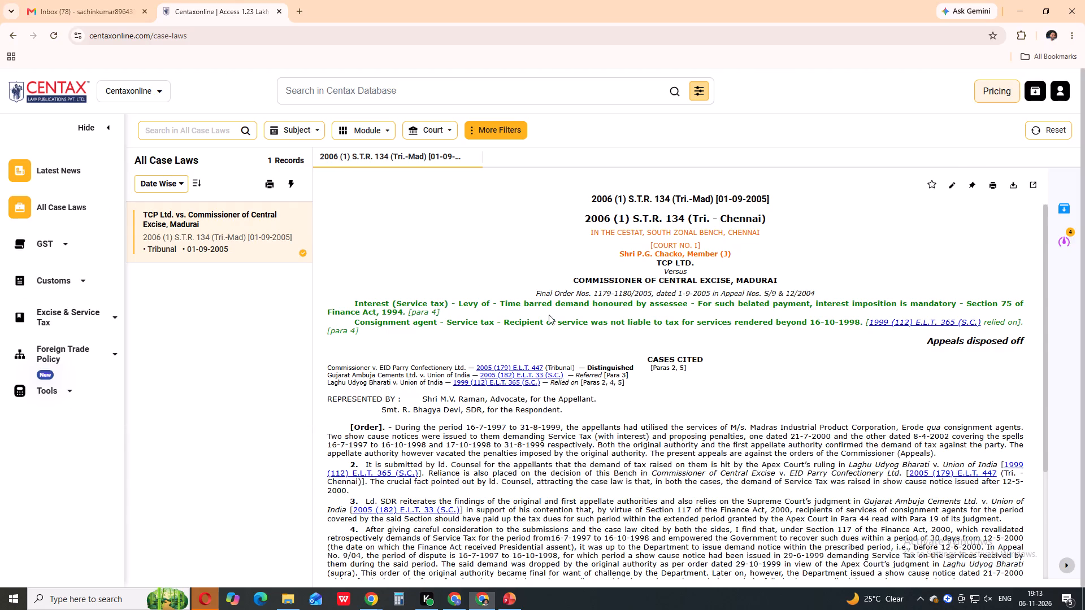
{"action": "key", "text": "alt+Tab"}
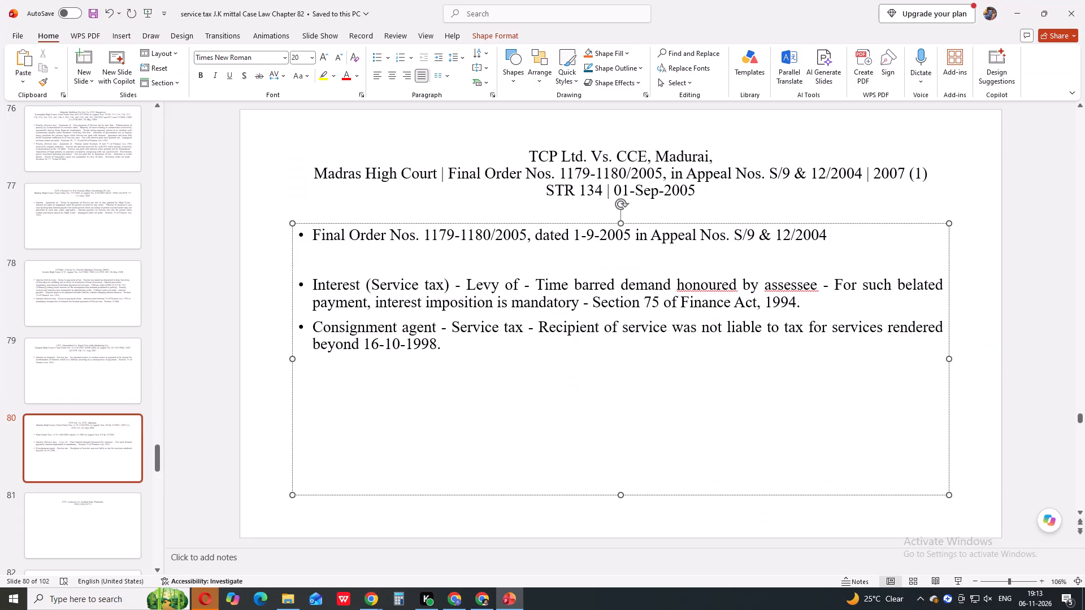
{"action": "key", "text": "alt+Tab"}
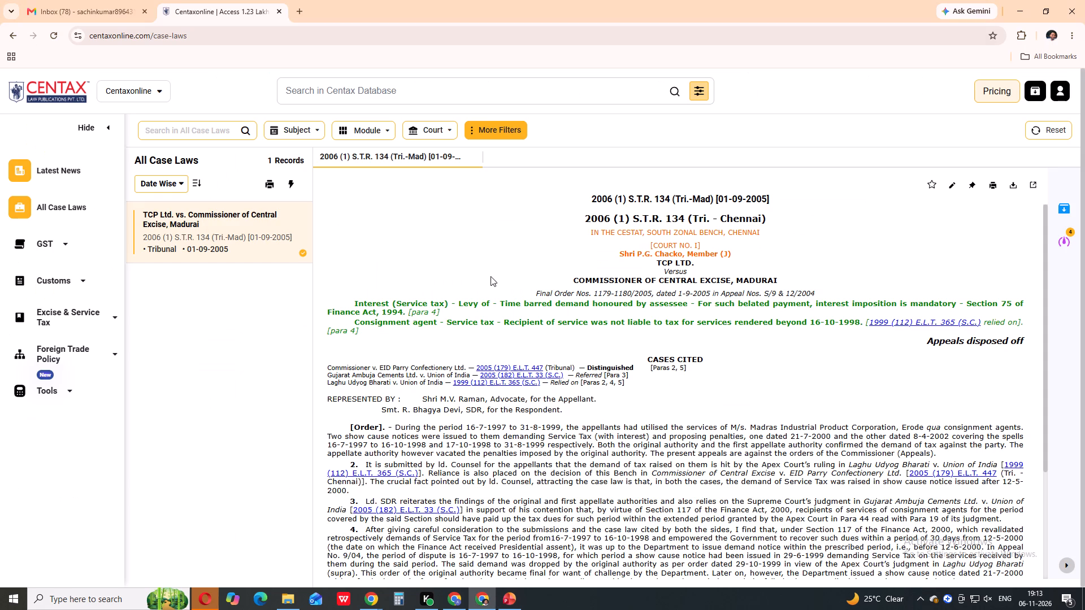
{"action": "left_click_drag", "start_coordinate": [350, 295], "coordinate": [570, 326]}
{"action": "left_click", "coordinate": [517, 312]}
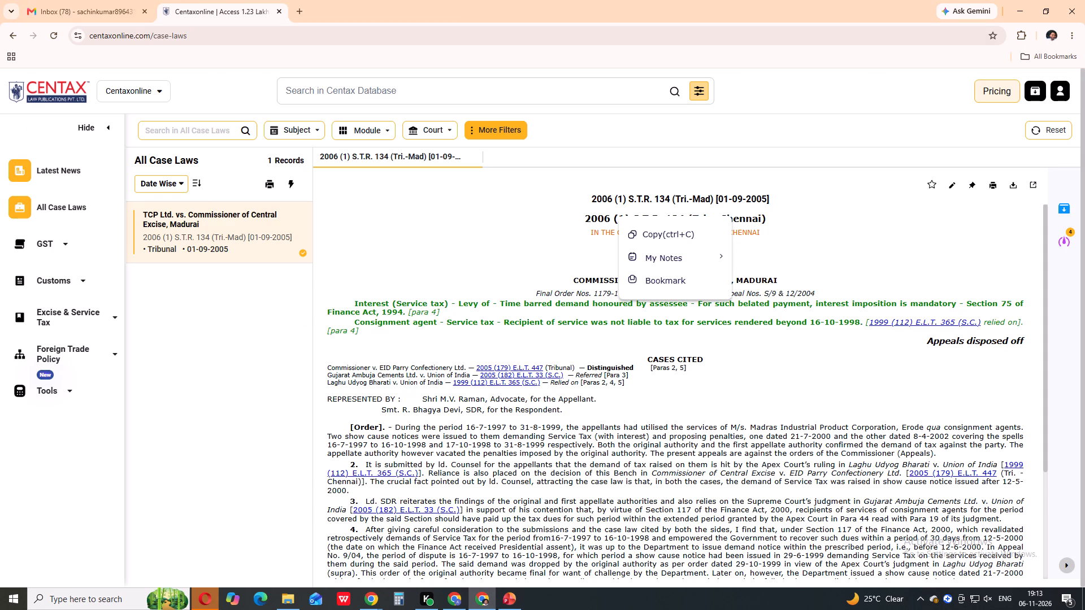
{"action": "left_click_drag", "start_coordinate": [354, 301], "coordinate": [917, 317]}
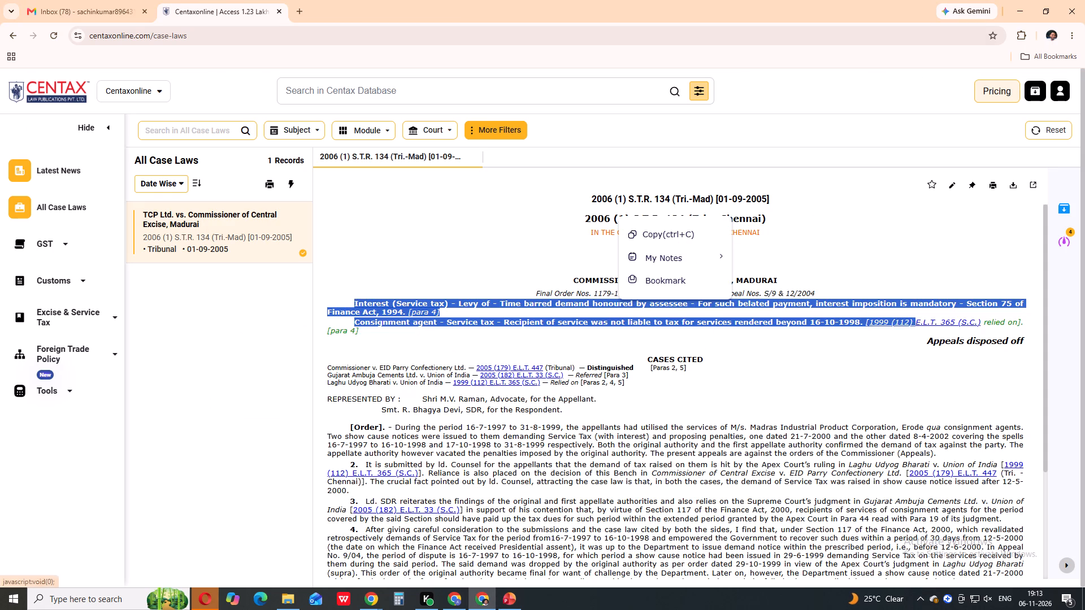
{"action": "left_click_drag", "start_coordinate": [917, 317], "coordinate": [863, 322]}
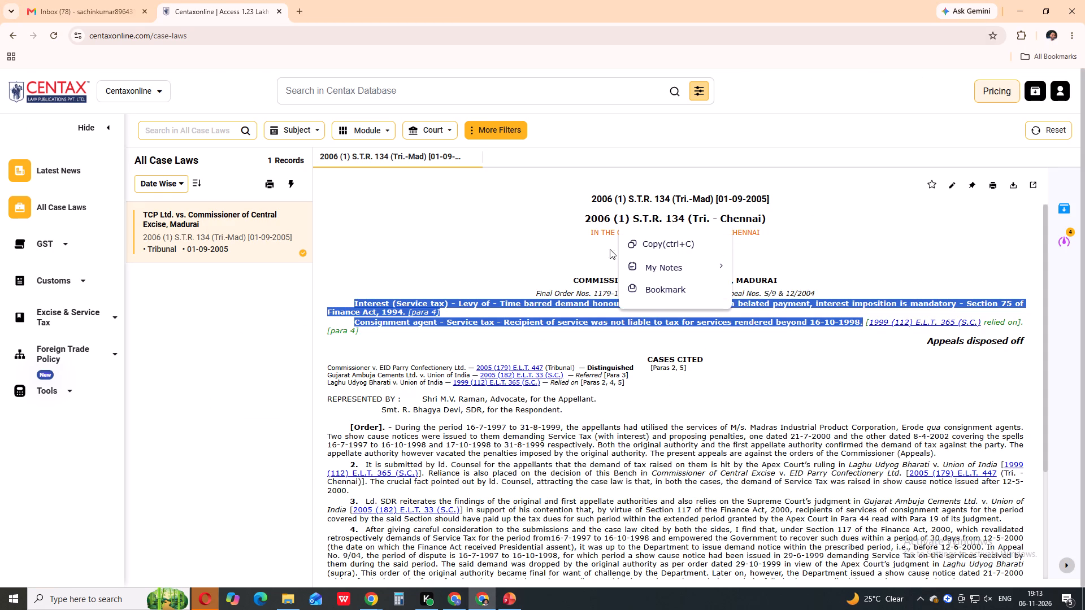
{"action": "left_click", "coordinate": [644, 240]}
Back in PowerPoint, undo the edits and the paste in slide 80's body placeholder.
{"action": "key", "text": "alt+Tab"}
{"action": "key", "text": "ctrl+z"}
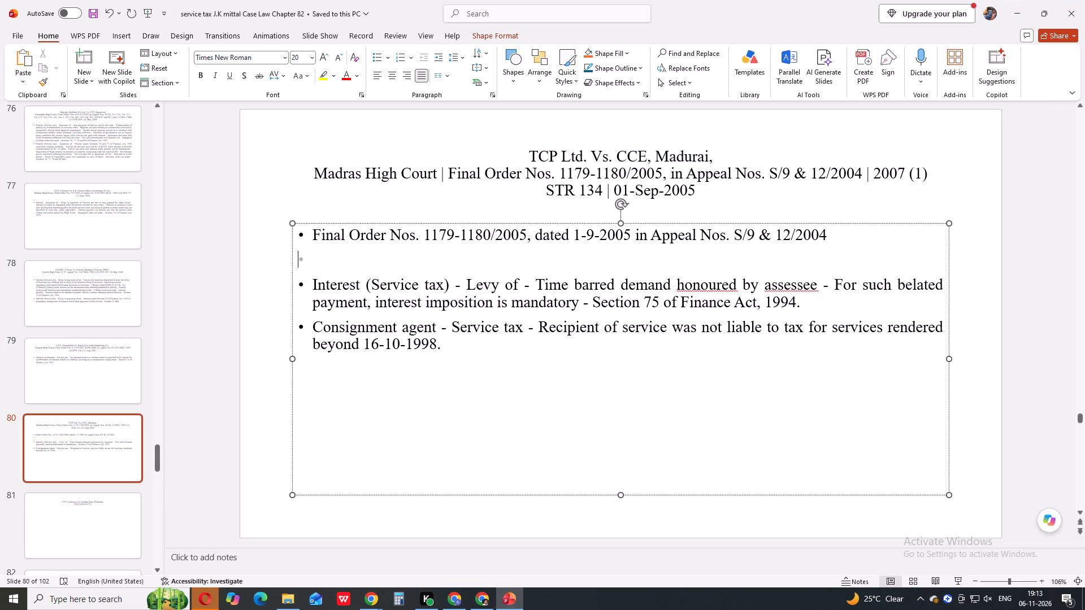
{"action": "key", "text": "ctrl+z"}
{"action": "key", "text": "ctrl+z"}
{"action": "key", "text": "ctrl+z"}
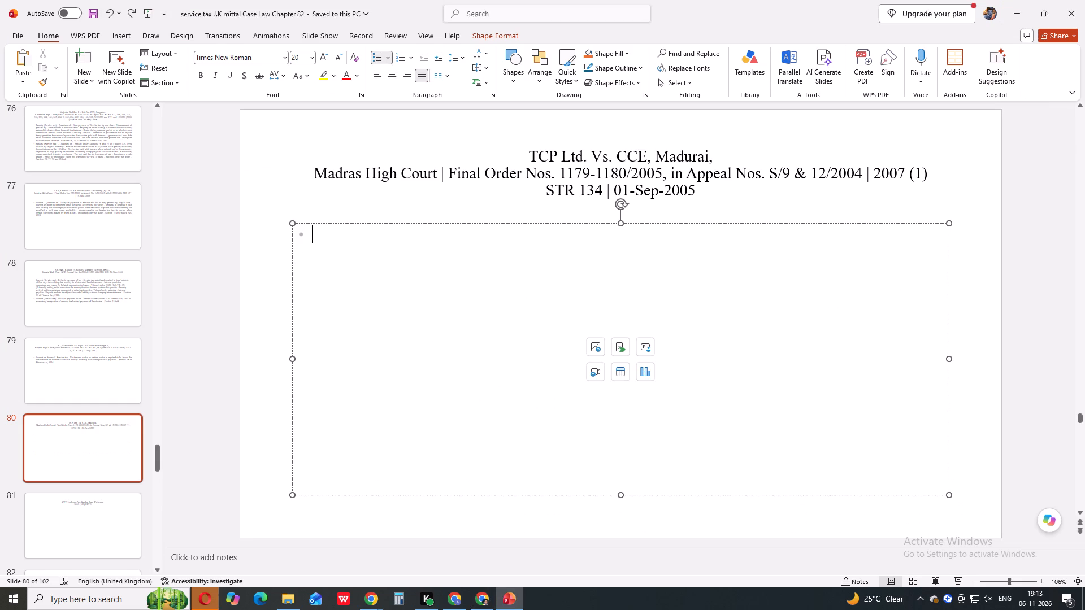
Paste the two headnotes into slide 80's body, delete the blank bullet between them and "[para 4]", and save the presentation.
{"action": "key", "text": "ctrl+v"}
{"action": "left_click", "coordinate": [456, 283]}
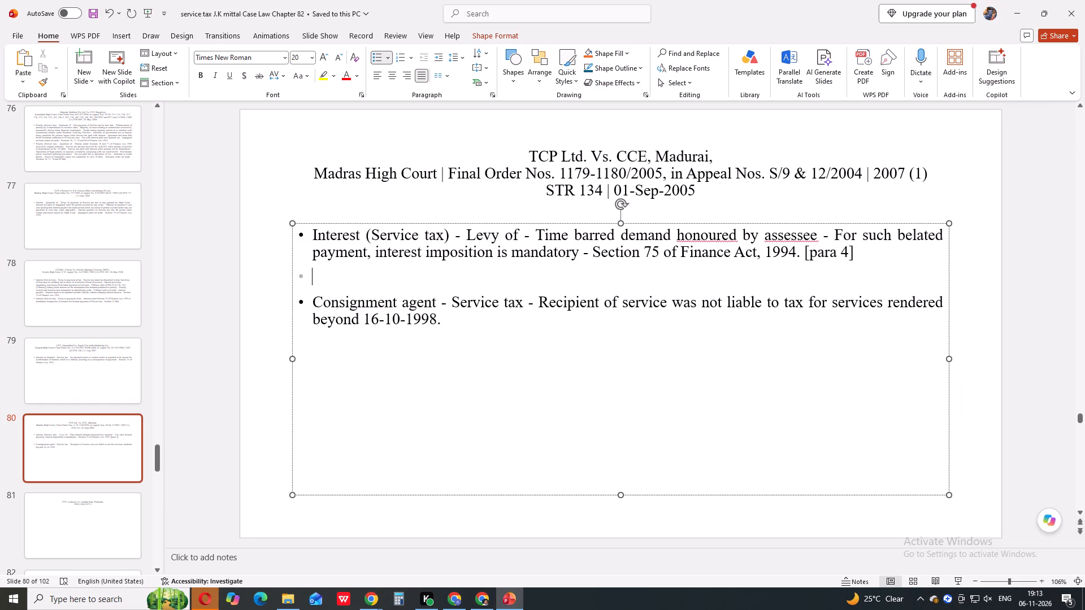
{"action": "key", "text": "BackSpace"}
{"action": "key", "text": "BackSpace"}
{"action": "key", "text": "BackSpace"}
{"action": "key", "text": "BackSpace"}
{"action": "key", "text": "BackSpace"}
{"action": "key", "text": "BackSpace"}
{"action": "key", "text": "BackSpace"}
{"action": "key", "text": "BackSpace"}
{"action": "key", "text": "BackSpace"}
{"action": "key", "text": "BackSpace"}
{"action": "key", "text": "BackSpace"}
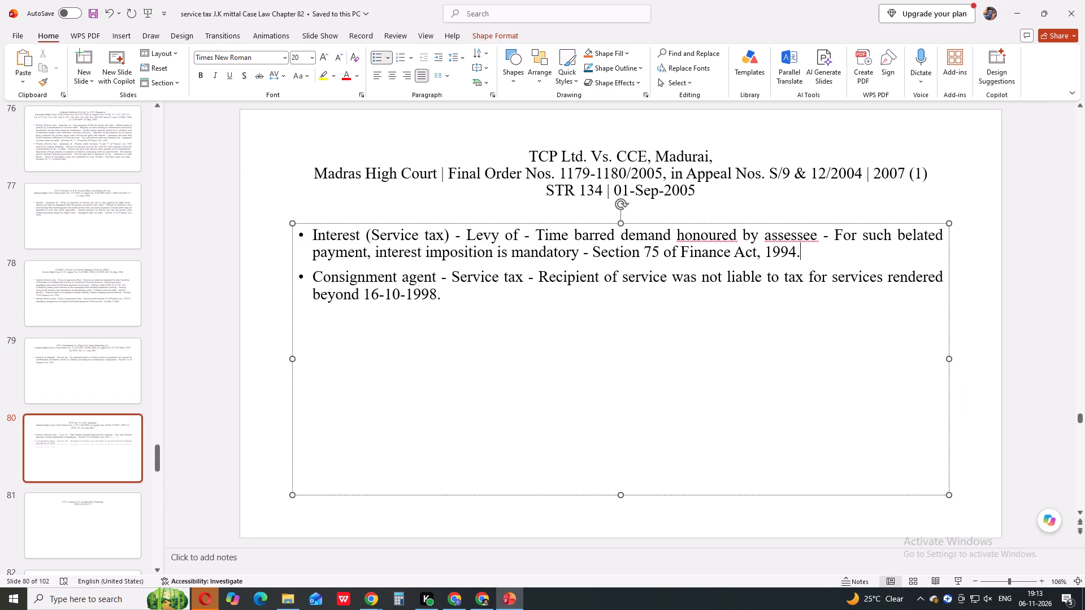
{"action": "key", "text": "ctrl+s"}
Go to slide 81's title, then in Chrome clear the STR journal filter and search Centaxonline for volume 145, page 5.
{"action": "scroll", "coordinate": [457, 283], "scroll_direction": "down", "scroll_amount": 1}
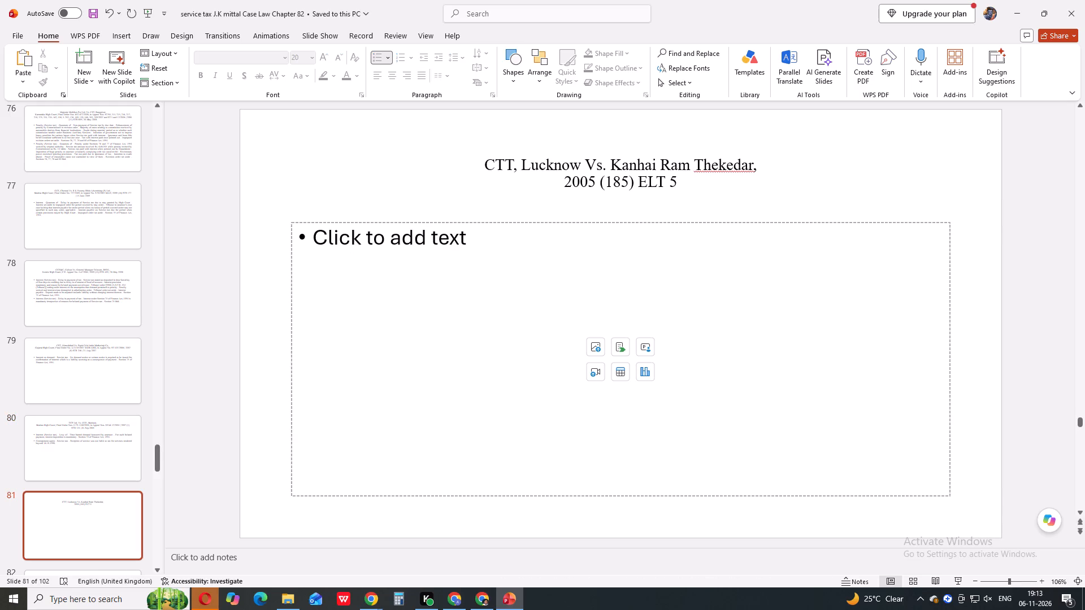
{"action": "left_click", "coordinate": [554, 181]}
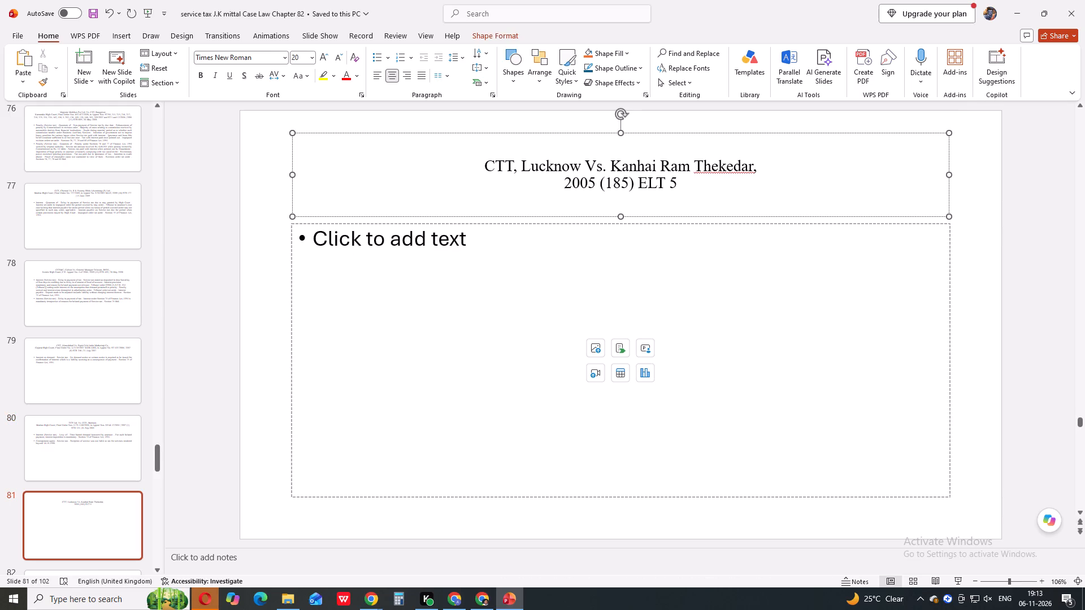
{"action": "key", "text": "alt+Tab"}
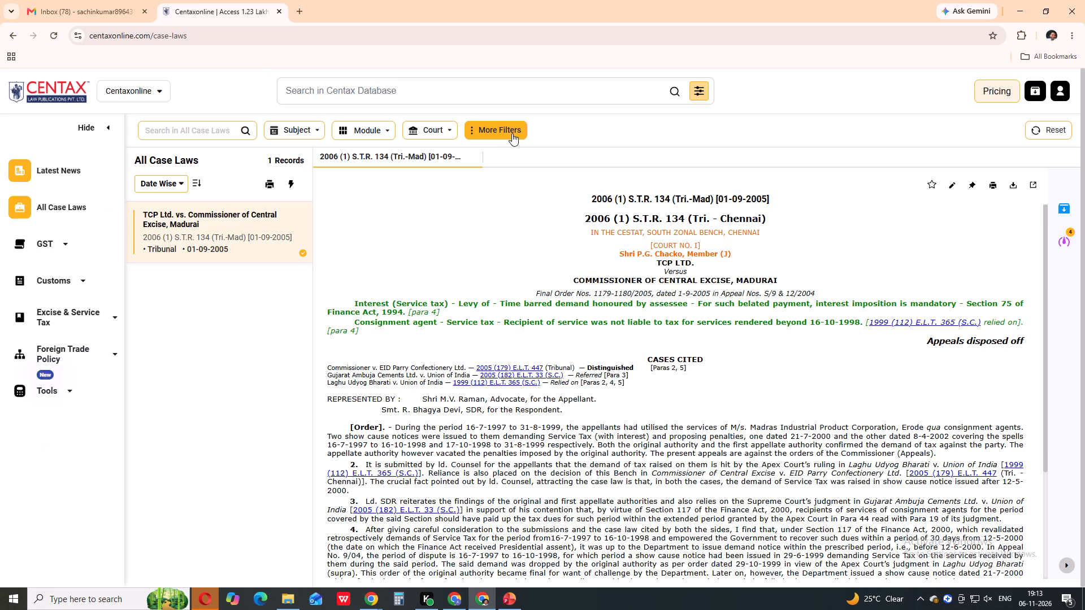
{"action": "left_click", "coordinate": [512, 133]}
{"action": "left_click", "coordinate": [617, 242]}
{"action": "left_click", "coordinate": [581, 339]}
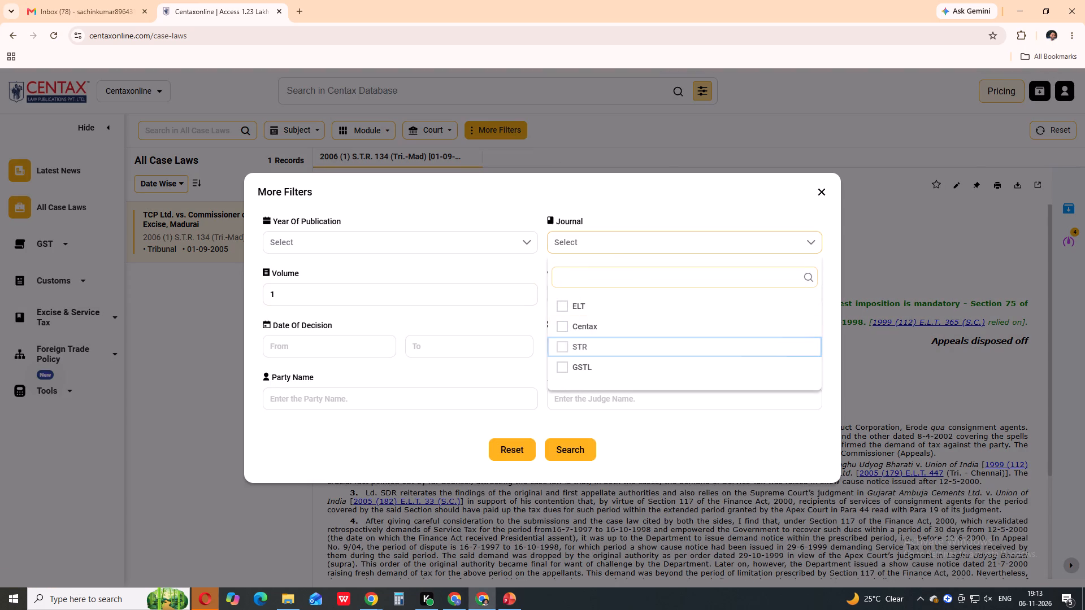
{"action": "left_click", "coordinate": [501, 284]}
{"action": "key", "text": "4"}
{"action": "key", "text": "5"}
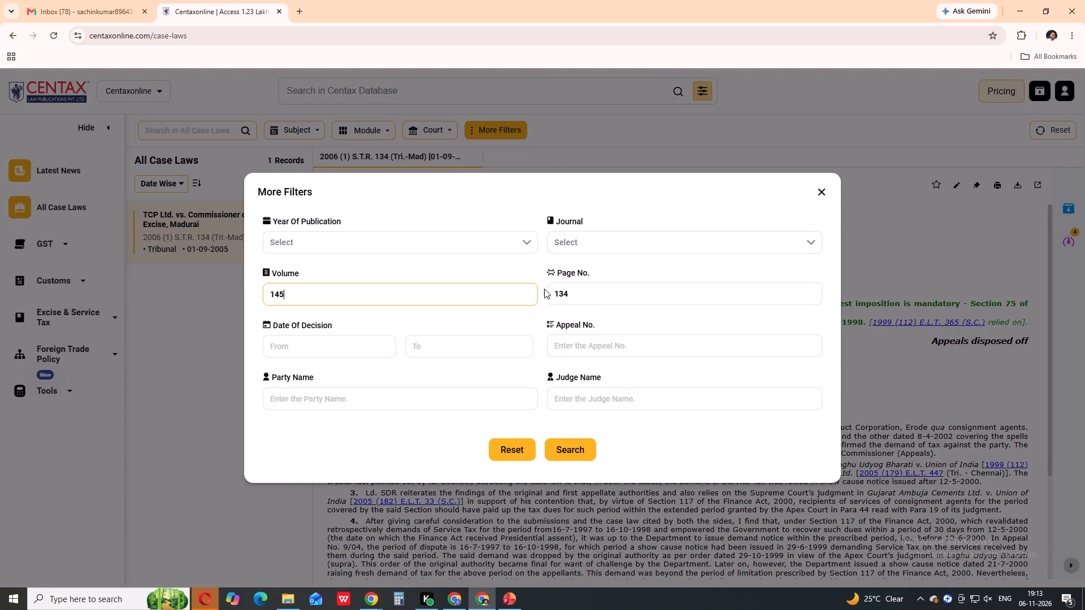
{"action": "left_click", "coordinate": [577, 298]}
{"action": "key", "text": "BackSpace"}
{"action": "key", "text": "BackSpace"}
{"action": "key", "text": "BackSpace"}
{"action": "key", "text": "BackSpace"}
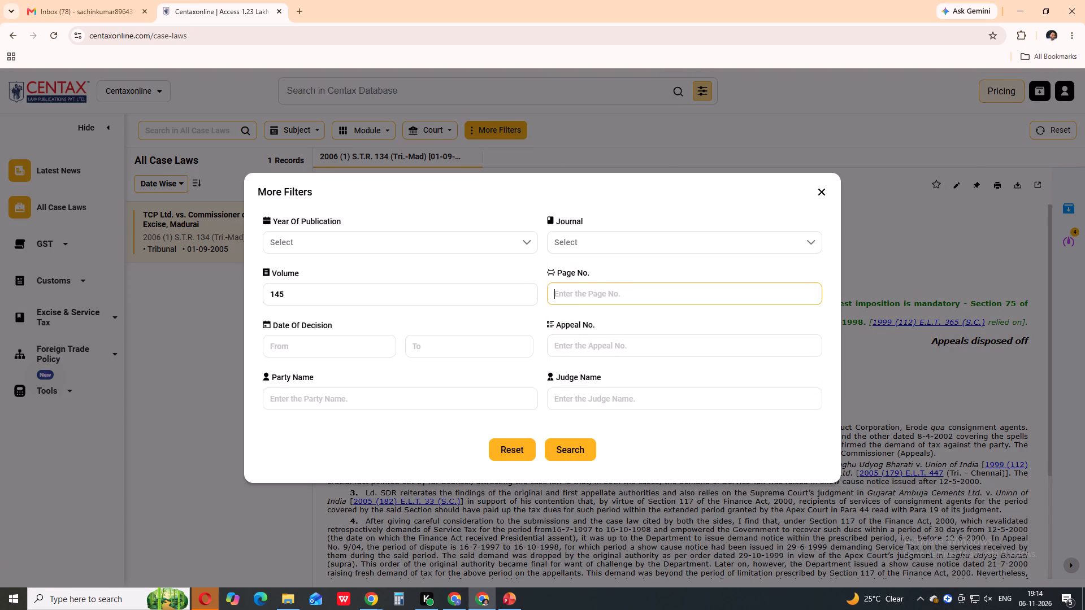
{"action": "key", "text": "5"}
{"action": "key", "text": "Return"}
Check the citation on slide 81, then search Centaxonline for volume 185, page 5.
{"action": "key", "text": "alt+Tab"}
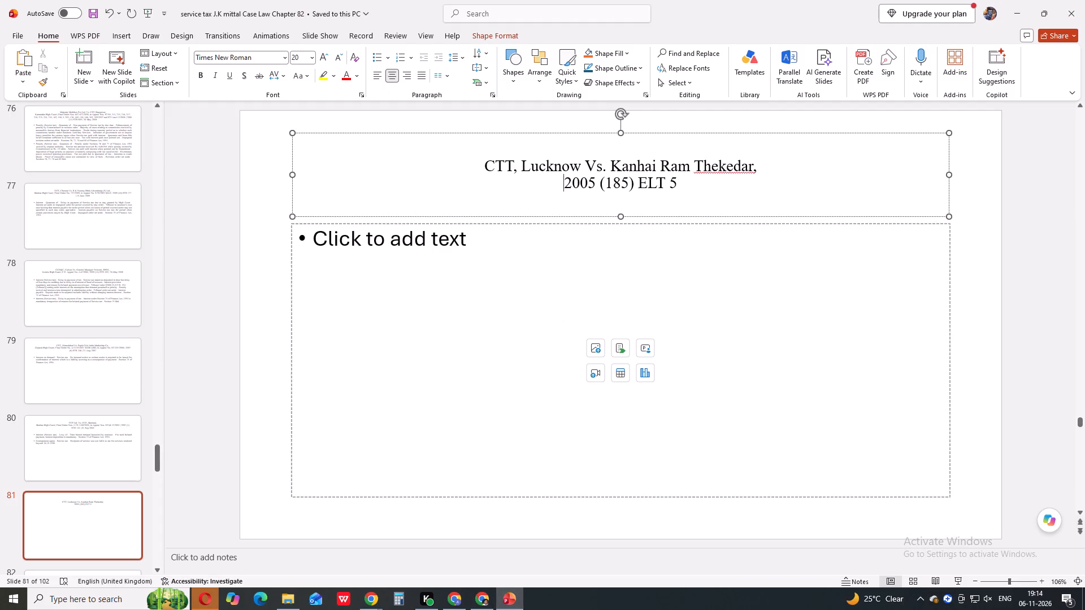
{"action": "key", "text": "alt+Tab"}
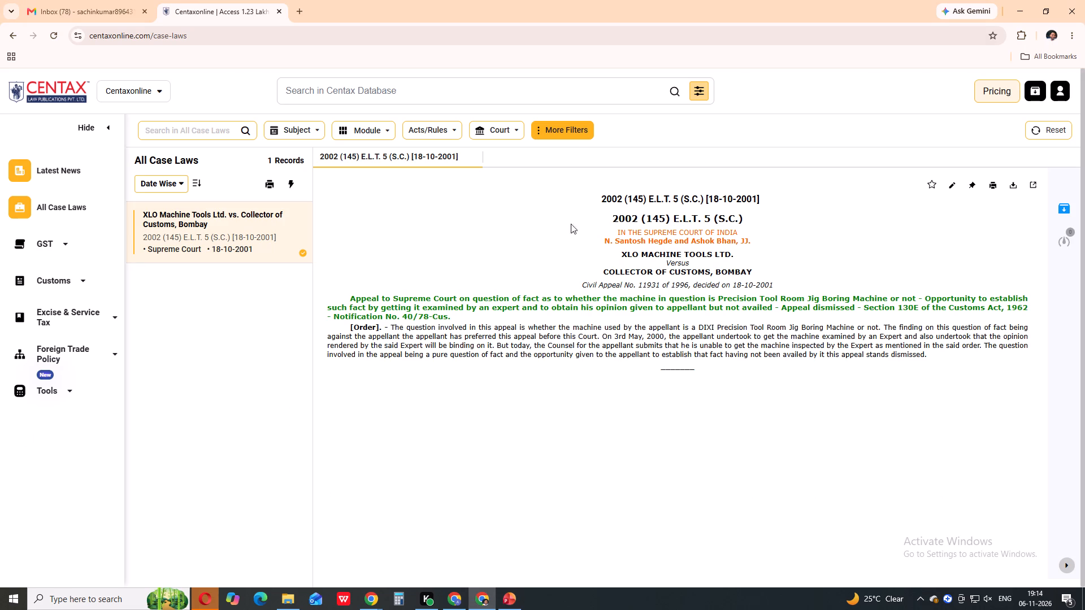
{"action": "left_click", "coordinate": [571, 134]}
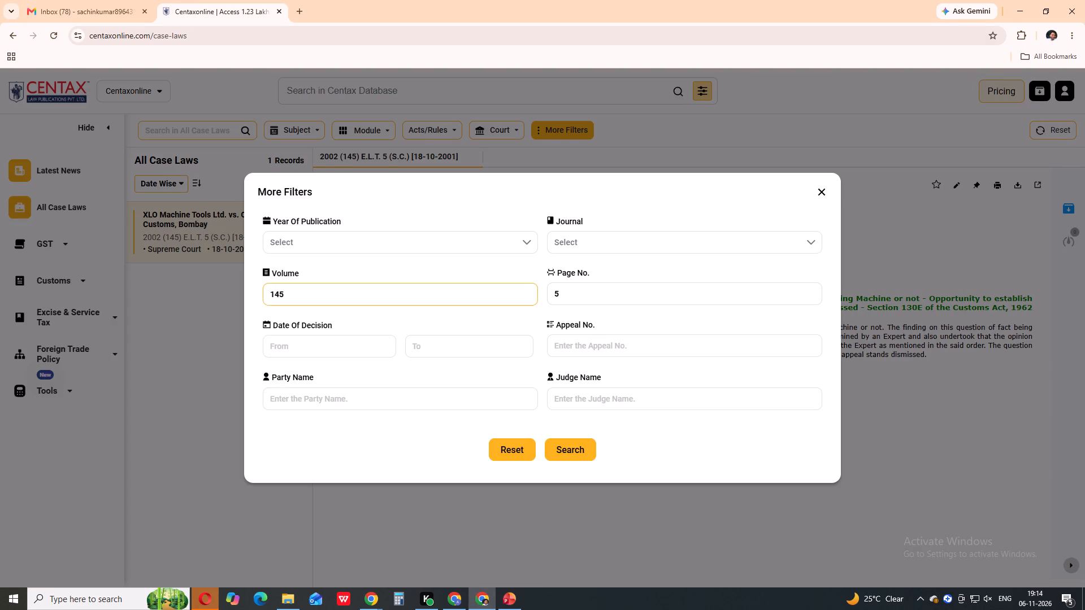
{"action": "left_click", "coordinate": [376, 299]}
{"action": "key", "text": "BackSpace"}
{"action": "key", "text": "BackSpace"}
{"action": "key", "text": "8"}
{"action": "key", "text": "5"}
{"action": "key", "text": "Return"}
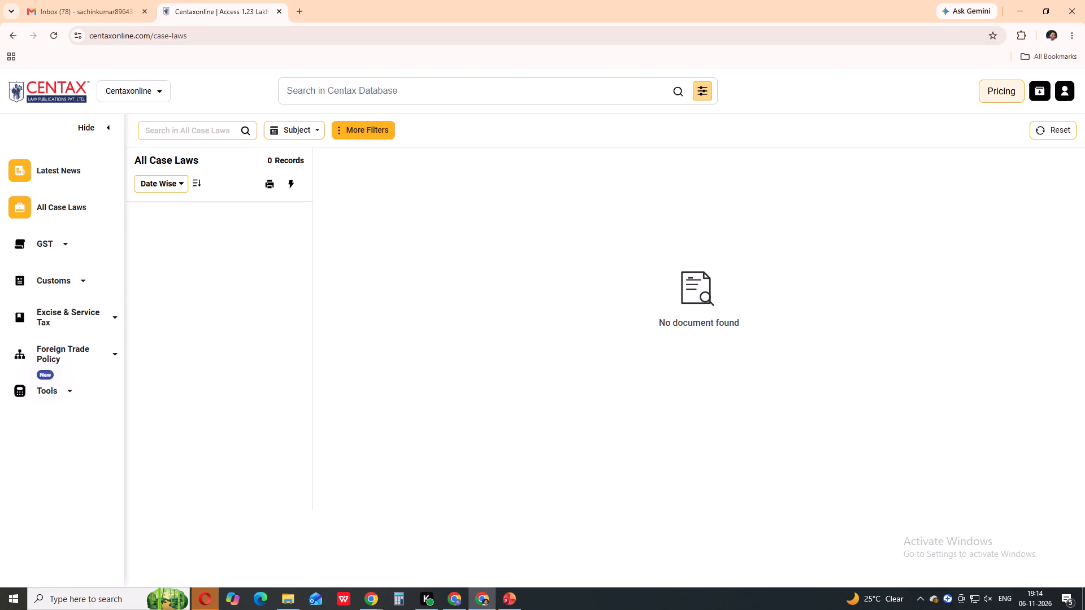
Recheck slide 81's citation, then limit the volume 185, page 5 search to the ELT journal and run it again.
{"action": "key", "text": "alt+Tab"}
{"action": "key", "text": "alt+Tab"}
{"action": "left_click", "coordinate": [379, 134]}
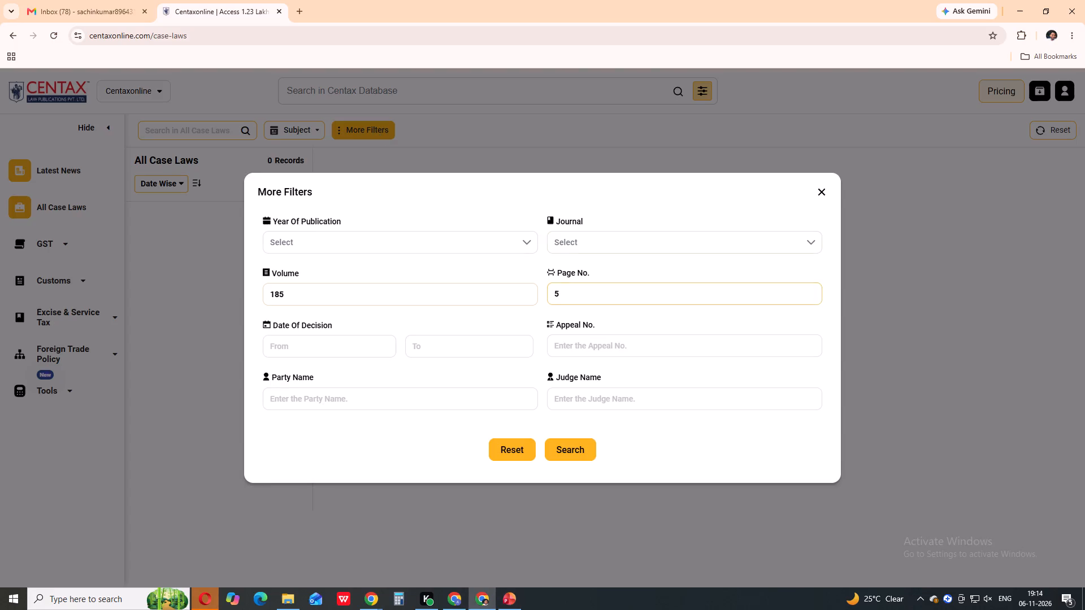
{"action": "key", "text": "alt+Tab"}
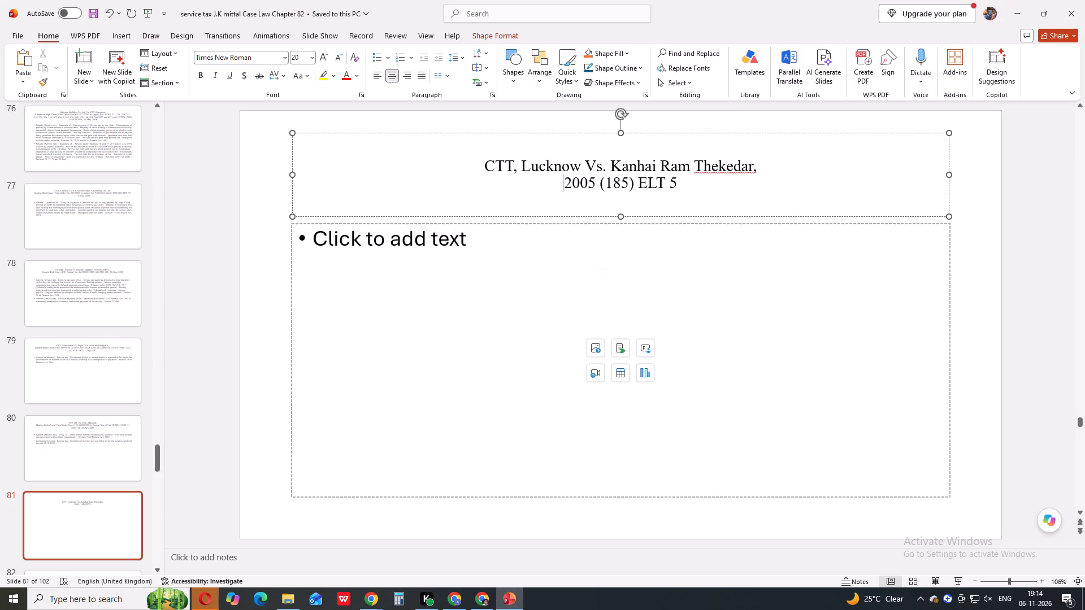
{"action": "key", "text": "alt+Tab"}
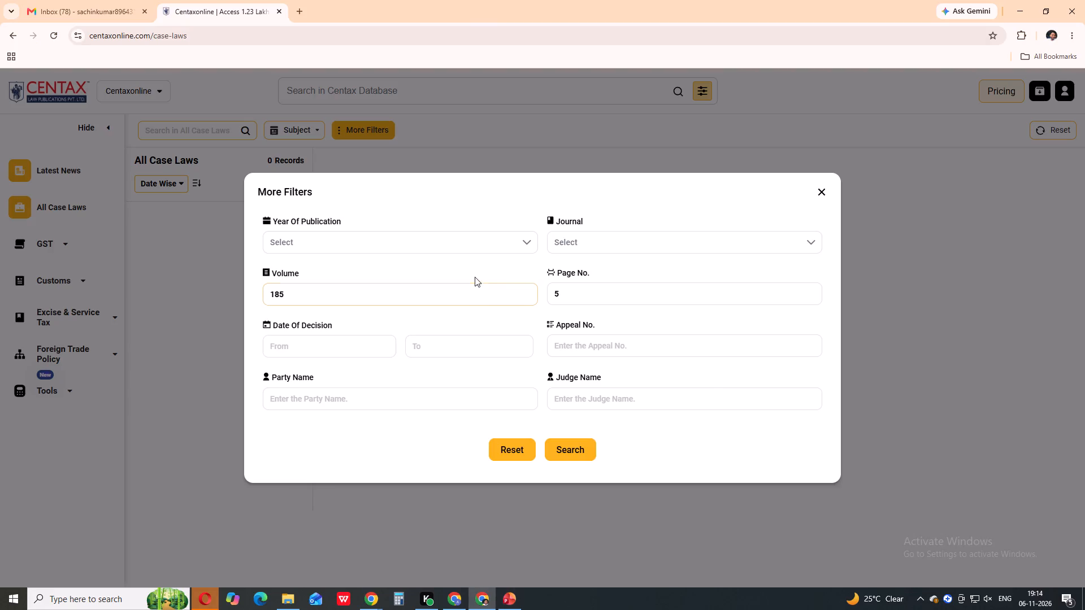
{"action": "left_click", "coordinate": [569, 248]}
{"action": "left_click", "coordinate": [574, 307]}
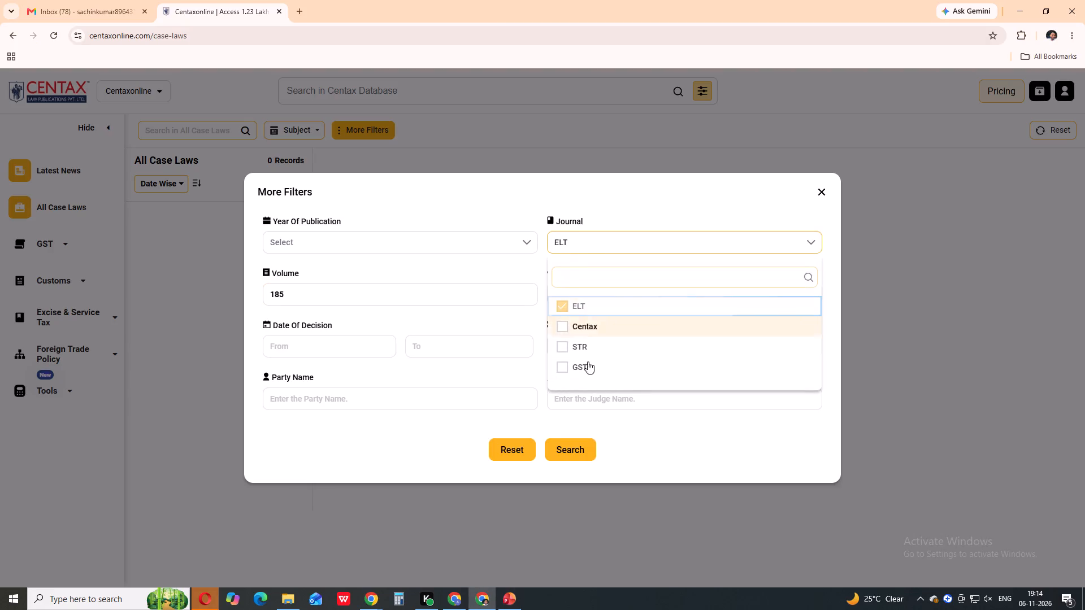
{"action": "left_click", "coordinate": [571, 452]}
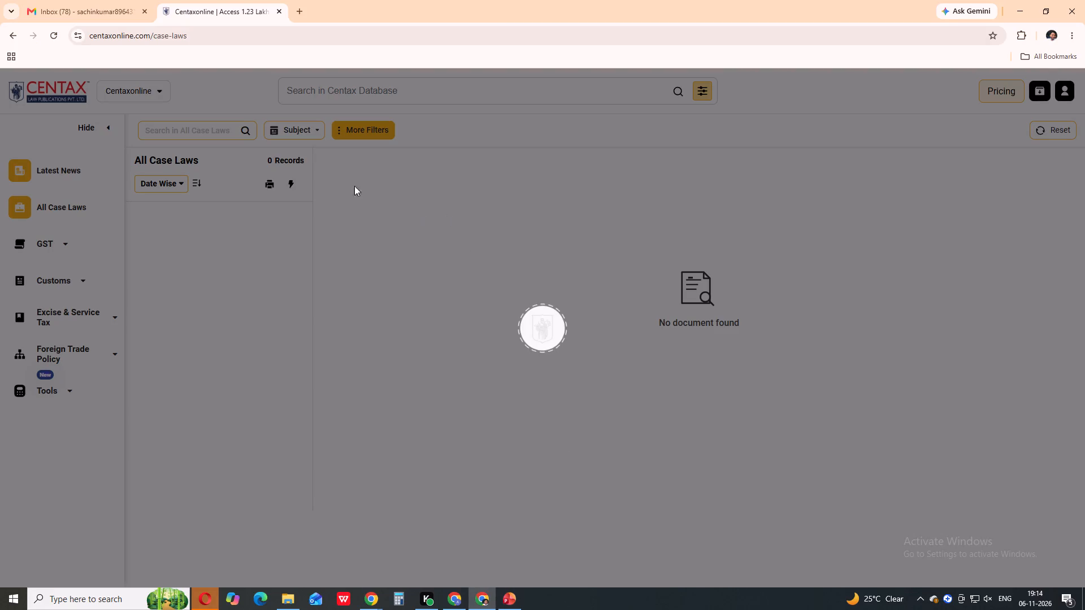
{"action": "left_click", "coordinate": [374, 128]}
{"action": "left_click", "coordinate": [575, 442]}
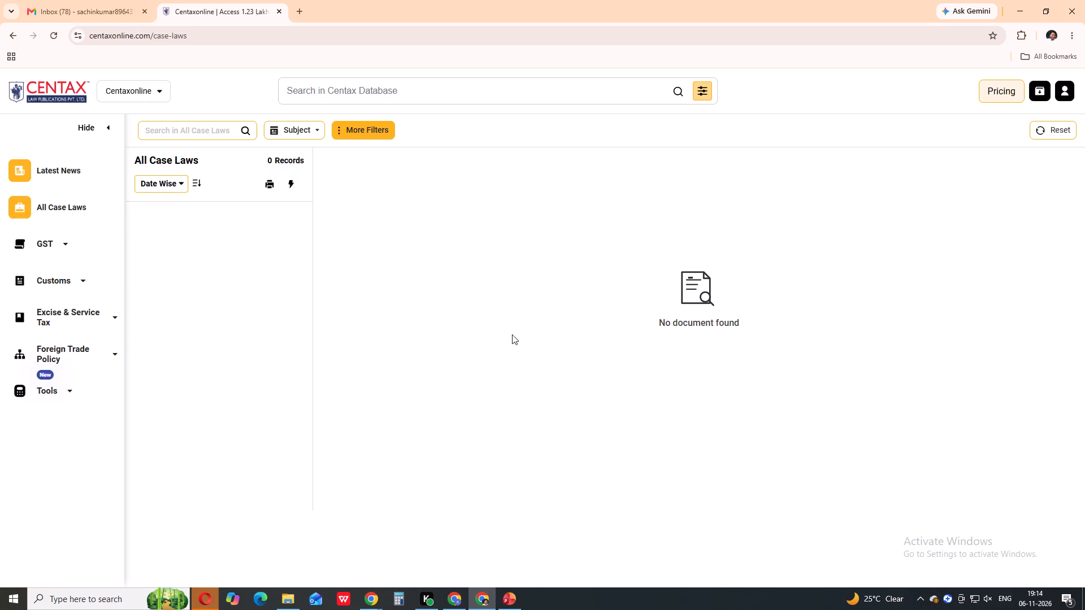
Re-enter volume 185 in the case law filters, keeping ELT and page 5, and repeat the search.
{"action": "left_click", "coordinate": [367, 128]}
{"action": "left_click", "coordinate": [445, 293]}
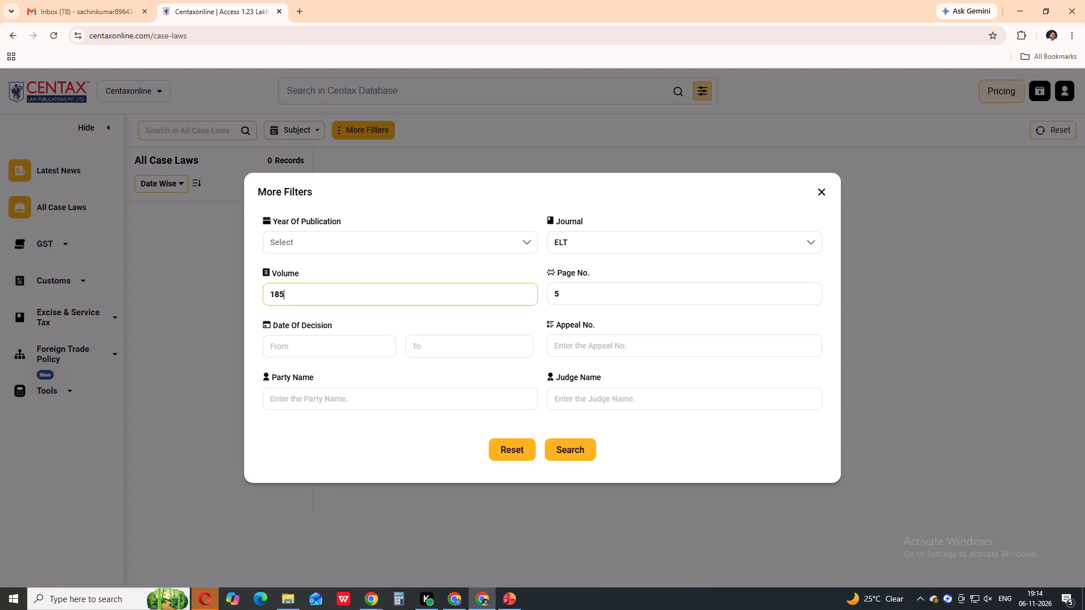
{"action": "key", "text": "BackSpace"}
{"action": "key", "text": "BackSpace"}
{"action": "key", "text": "BackSpace"}
{"action": "key", "text": "BackSpace"}
{"action": "key", "text": "1"}
{"action": "key", "text": "8"}
{"action": "key", "text": "5"}
{"action": "key", "text": "Return"}
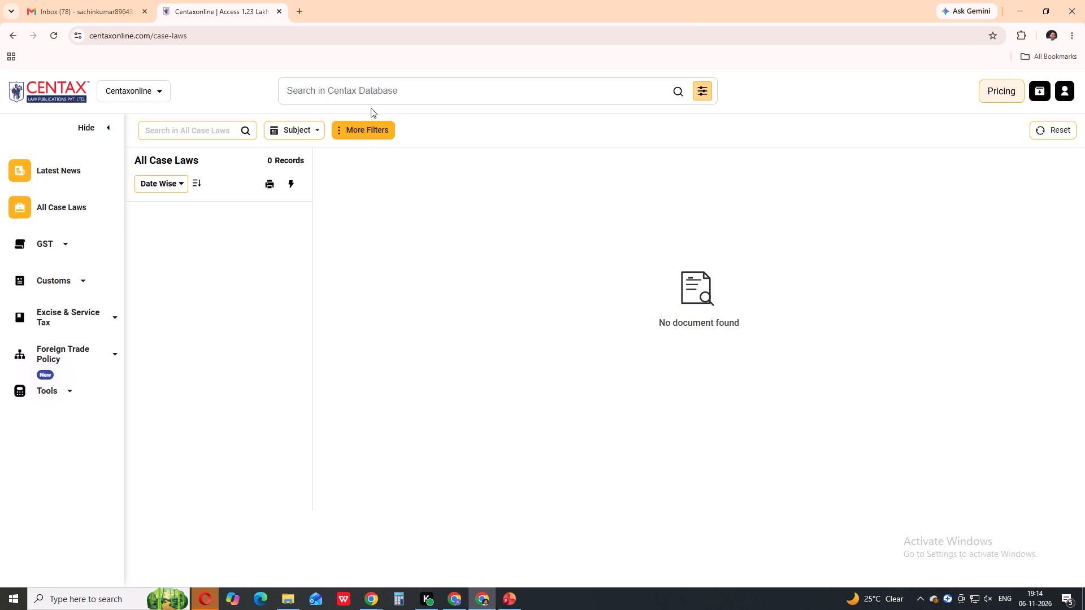
Re-enter page 5 in the case law filters, keeping ELT and volume 185, and run the search again.
{"action": "left_click", "coordinate": [368, 129]}
{"action": "left_click", "coordinate": [589, 295]}
{"action": "key", "text": "BackSpace"}
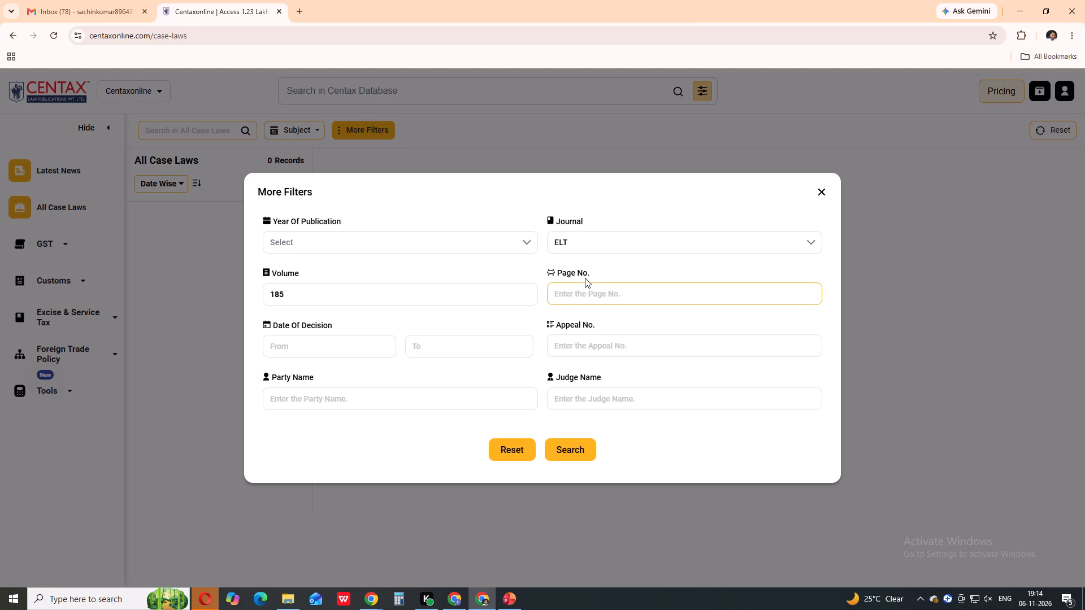
{"action": "key", "text": "5"}
{"action": "key", "text": "Return"}
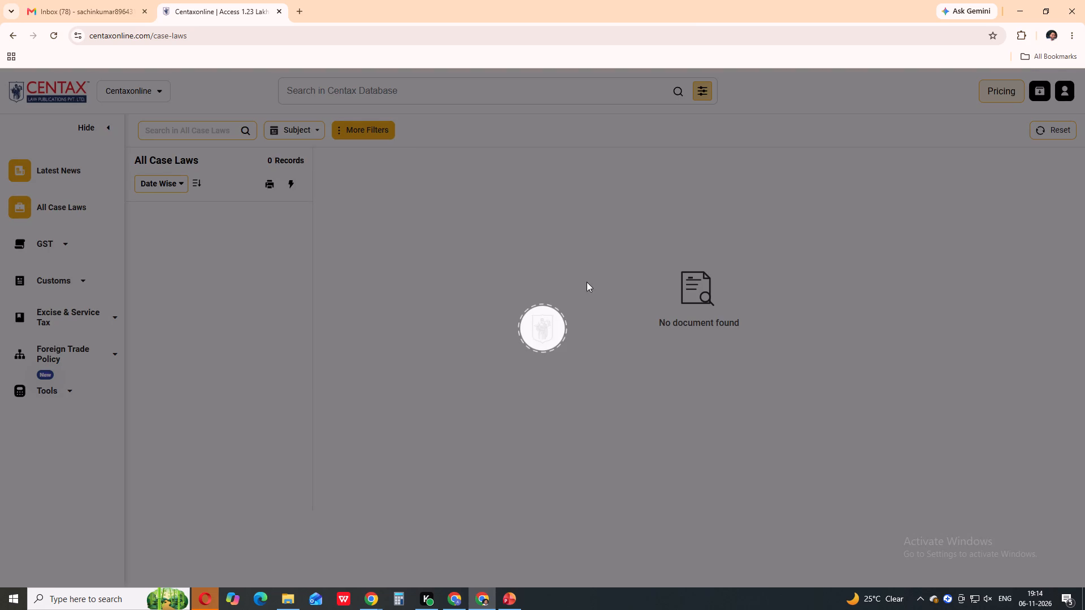
Copy the respondent's name without the last word from slide 81's title in PowerPoint, and search Centaxonline's case laws for it in Chrome.
{"action": "key", "text": "alt+Tab"}
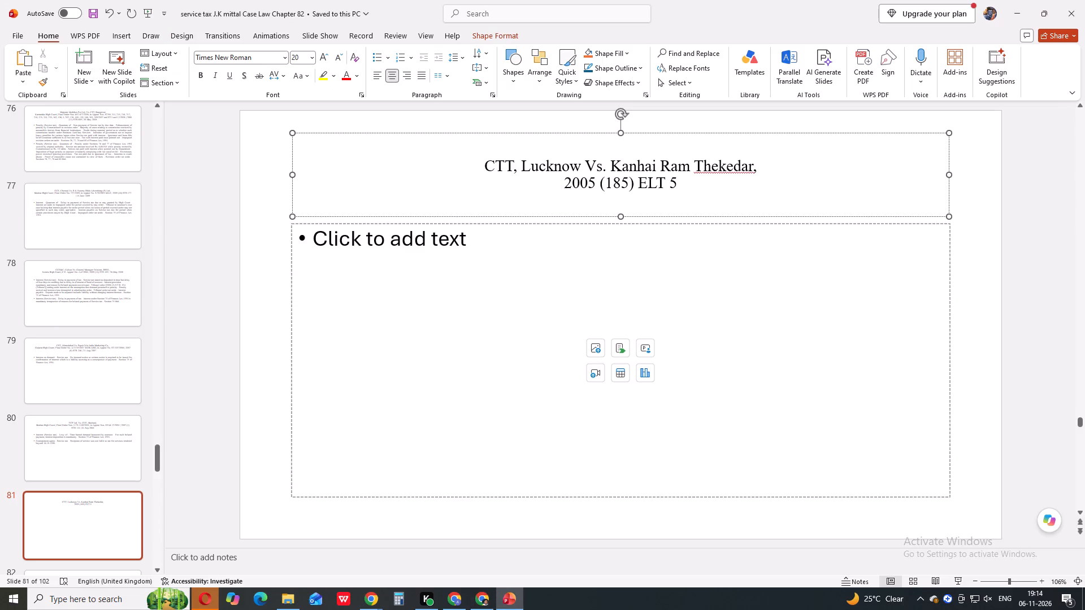
{"action": "left_click_drag", "start_coordinate": [613, 164], "coordinate": [676, 167]}
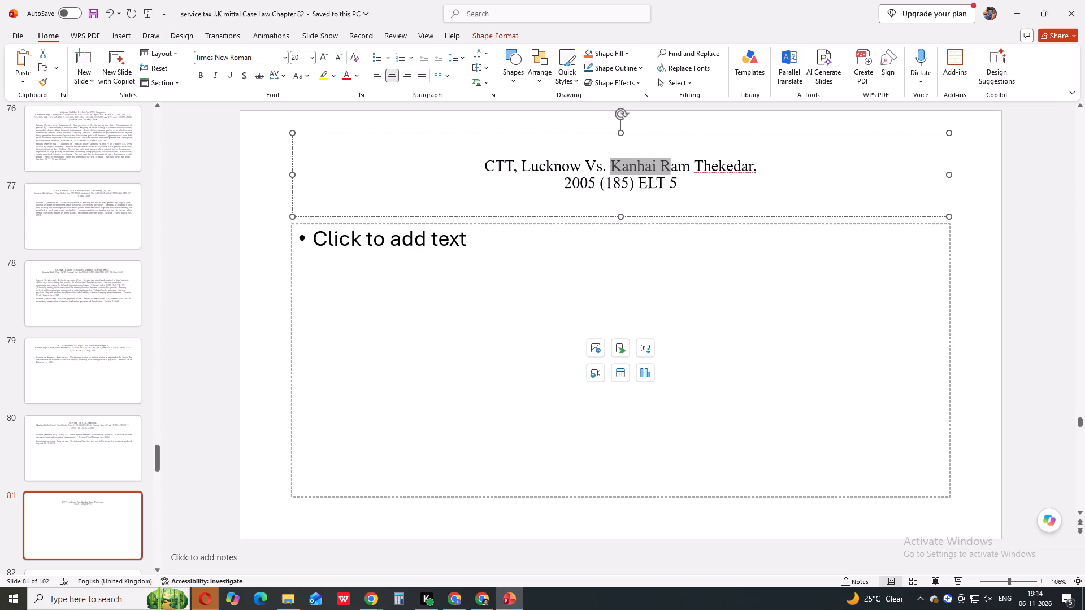
{"action": "left_click_drag", "start_coordinate": [676, 167], "coordinate": [678, 167]}
{"action": "key", "text": "ctrl+c"}
{"action": "key", "text": "alt+Tab"}
{"action": "left_click", "coordinate": [220, 127]}
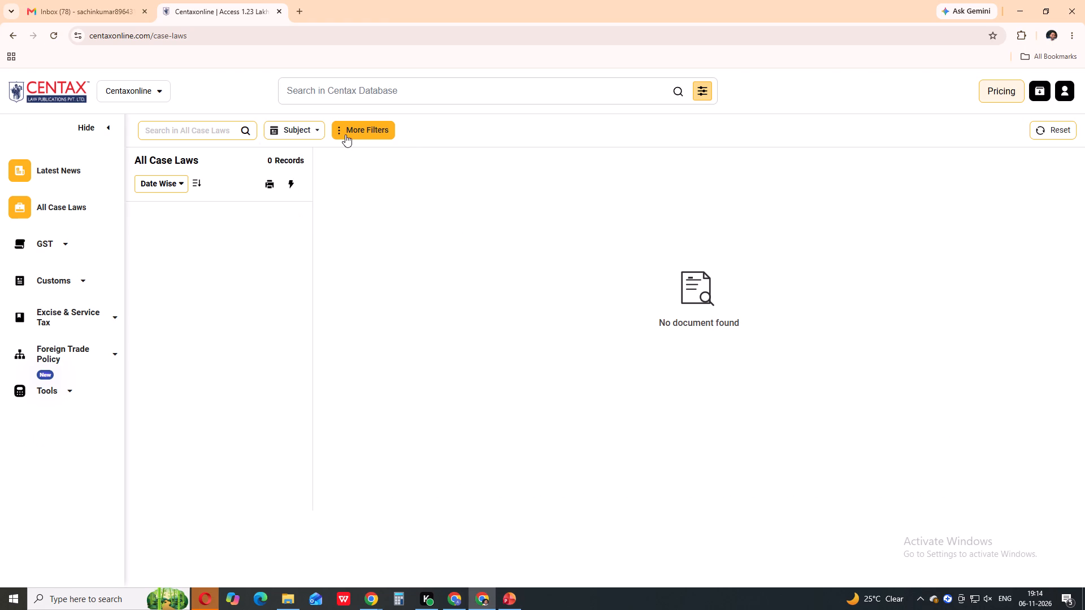
{"action": "key", "text": "ctrl+v"}
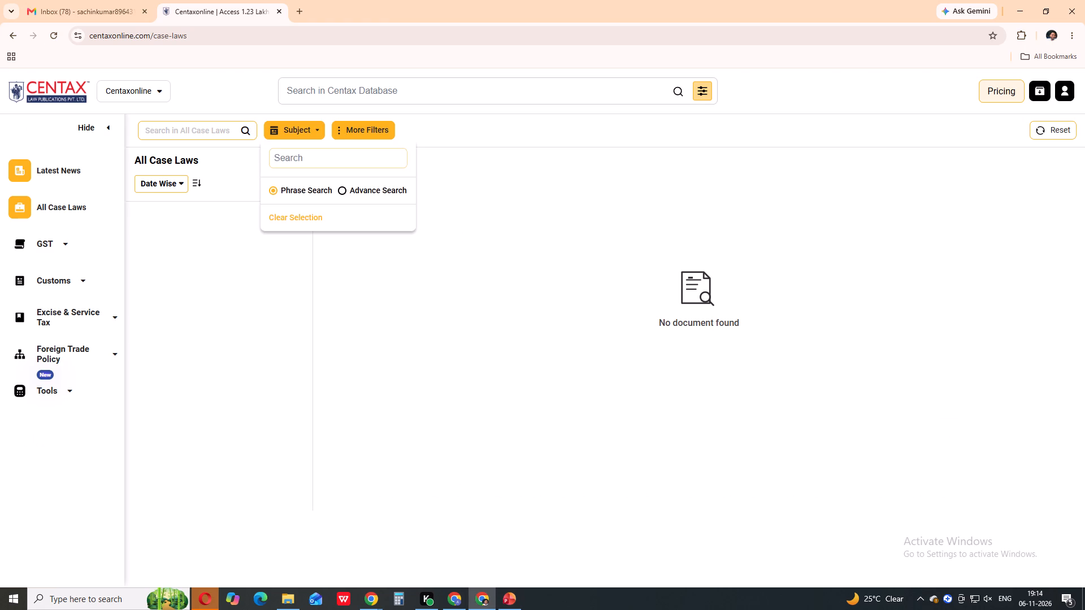
{"action": "left_click", "coordinate": [206, 127]}
{"action": "key", "text": "ctrl+v"}
{"action": "key", "text": "Return"}
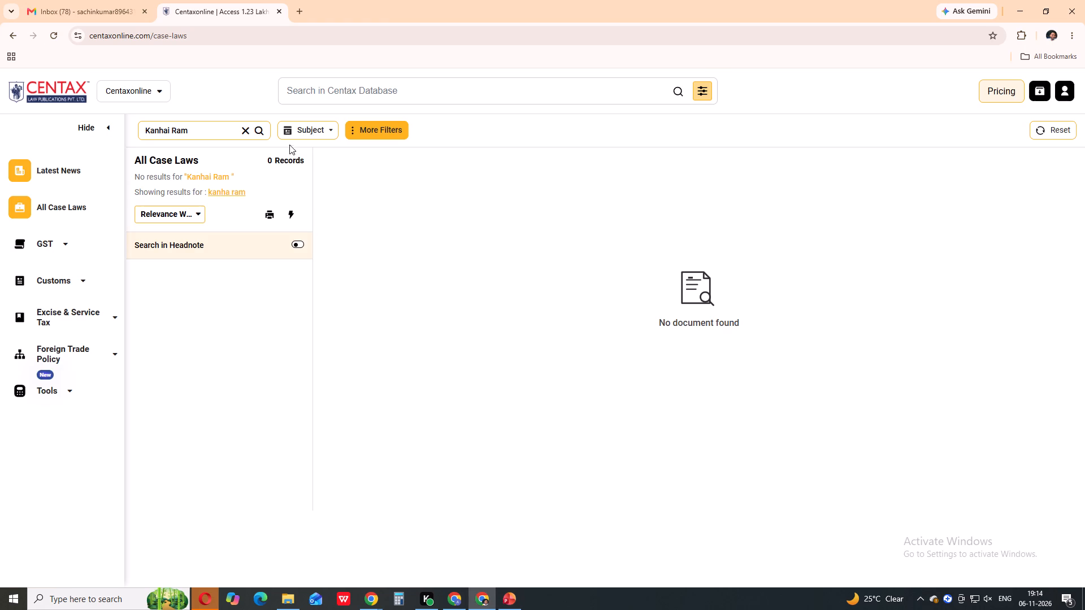
Reset all case law filters and search again for the copied respondent name.
{"action": "left_click", "coordinate": [1049, 129]}
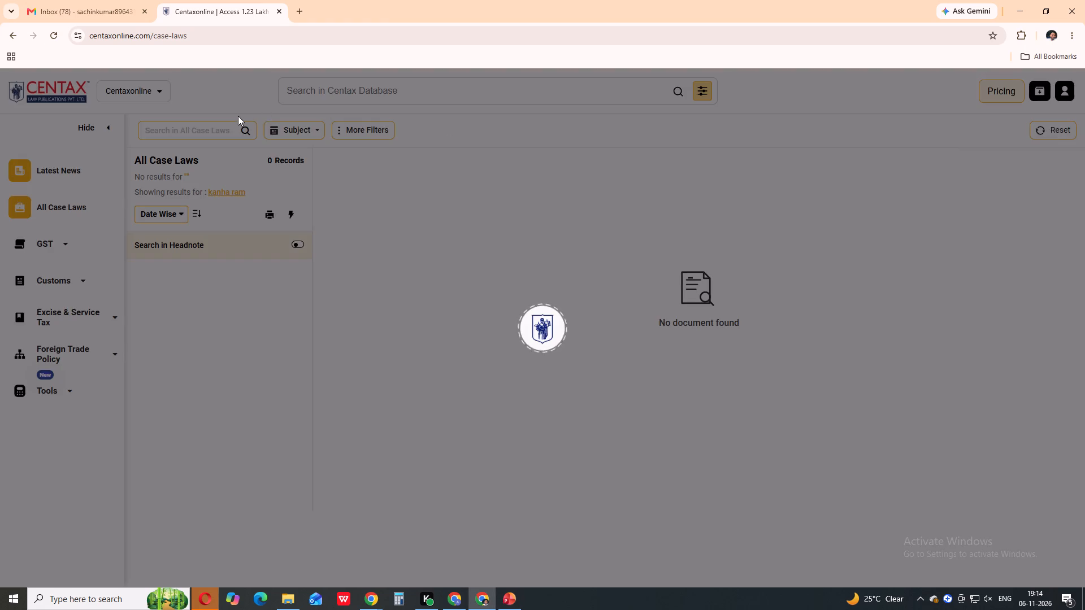
{"action": "left_click", "coordinate": [216, 137]}
{"action": "key", "text": "ctrl+v"}
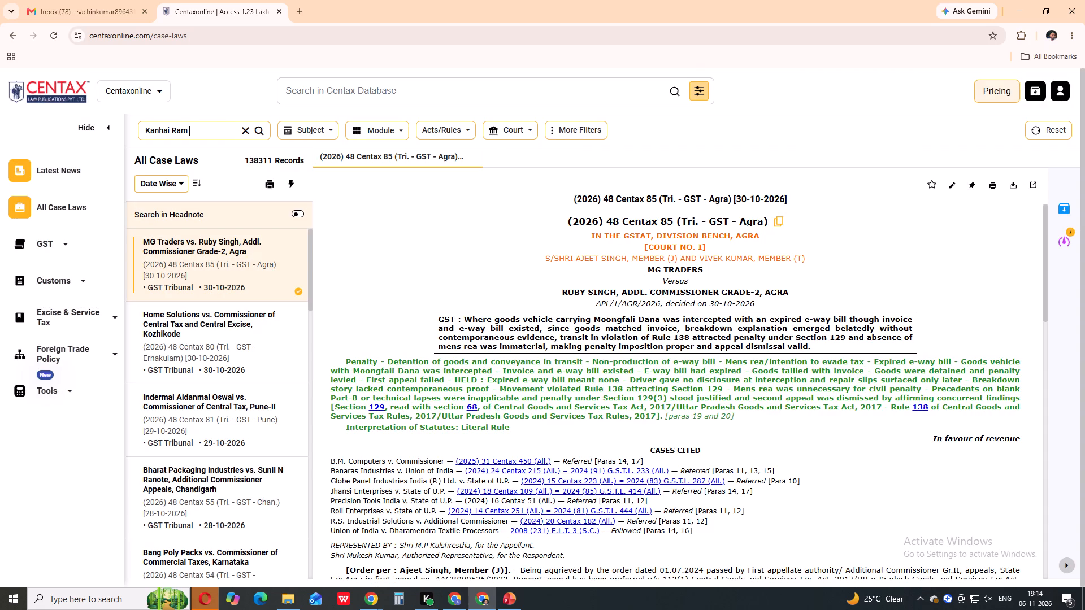
{"action": "key", "text": "Return"}
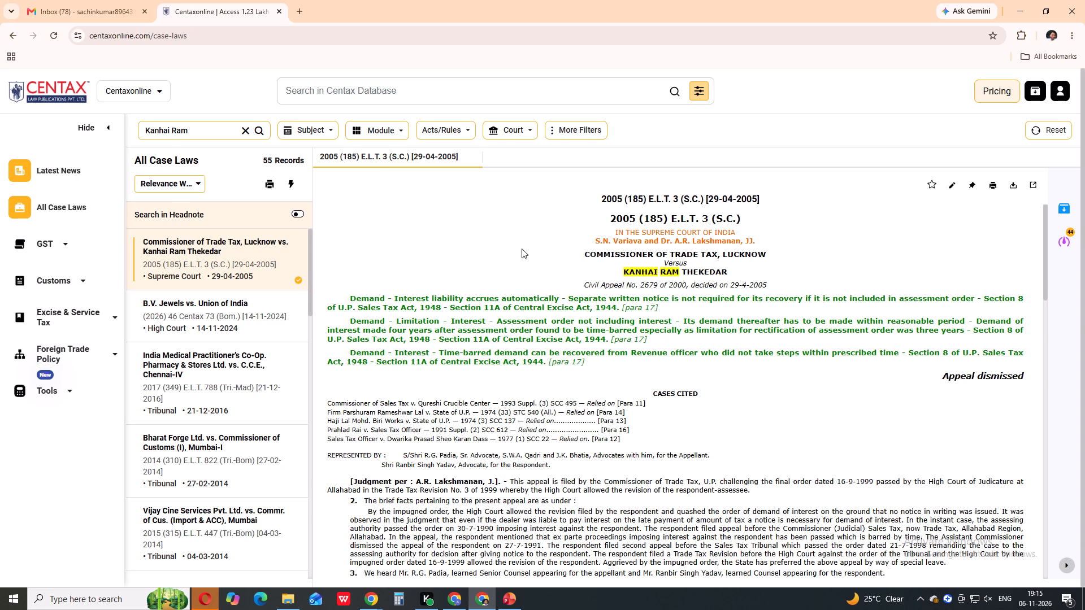
Compare the found case's citation with slide 81's title in PowerPoint, and correct the slide's citation to 2005 (185) ELT 3.
{"action": "key", "text": "alt+Tab"}
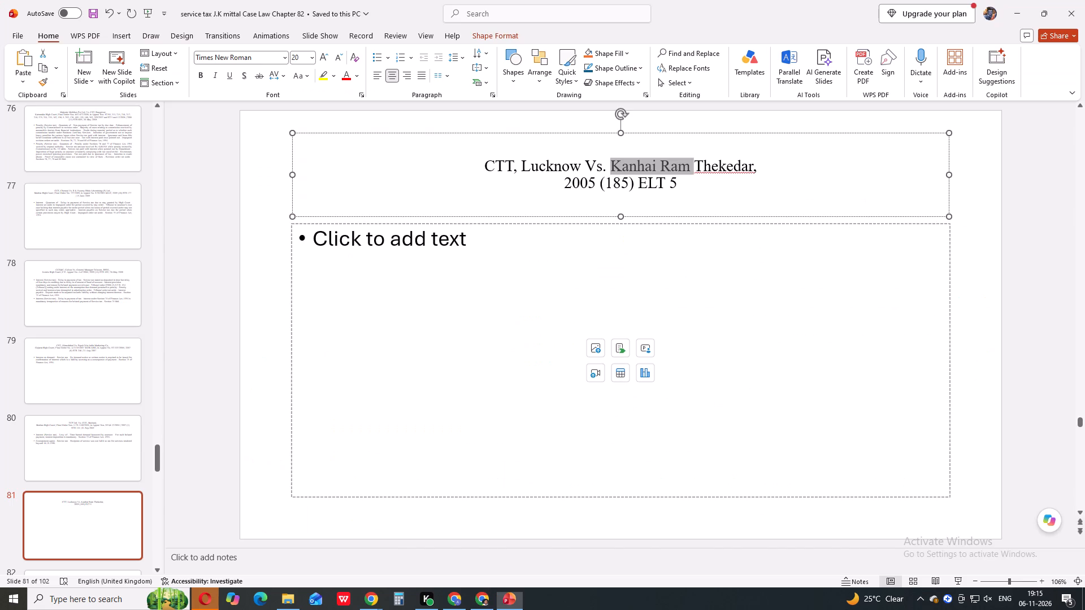
{"action": "key", "text": "alt+Tab"}
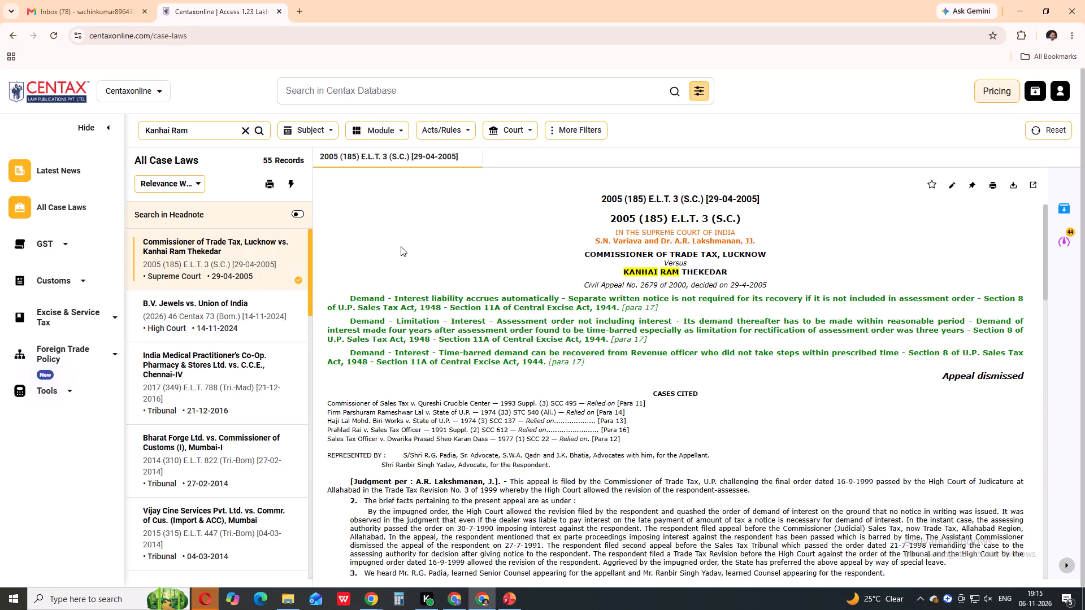
{"action": "key", "text": "alt+Tab"}
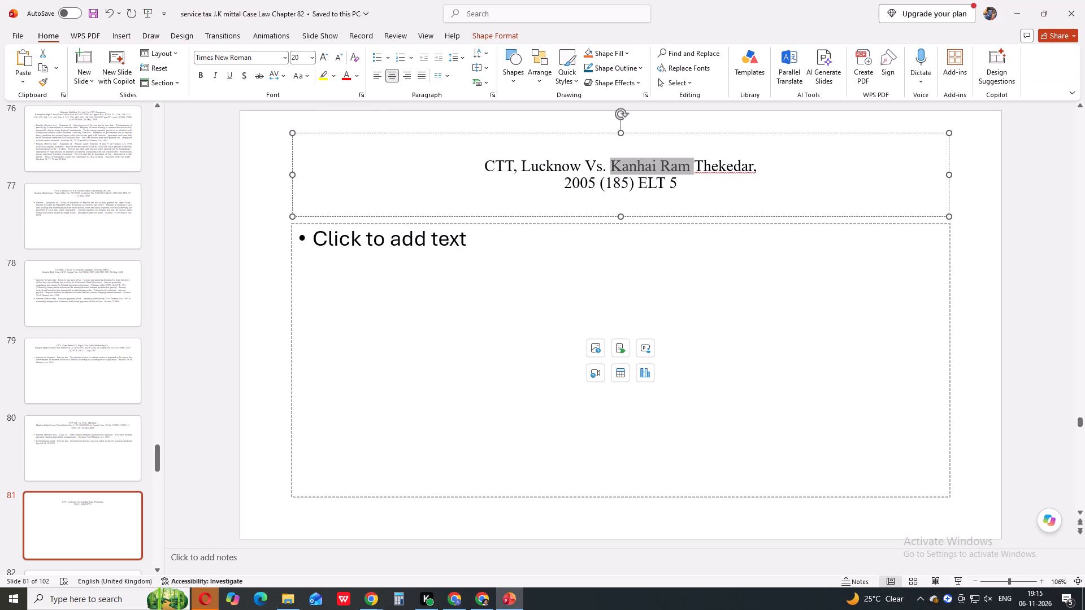
{"action": "key", "text": "alt+Tab"}
{"action": "key", "text": "alt+Tab"}
{"action": "left_click", "coordinate": [684, 179]}
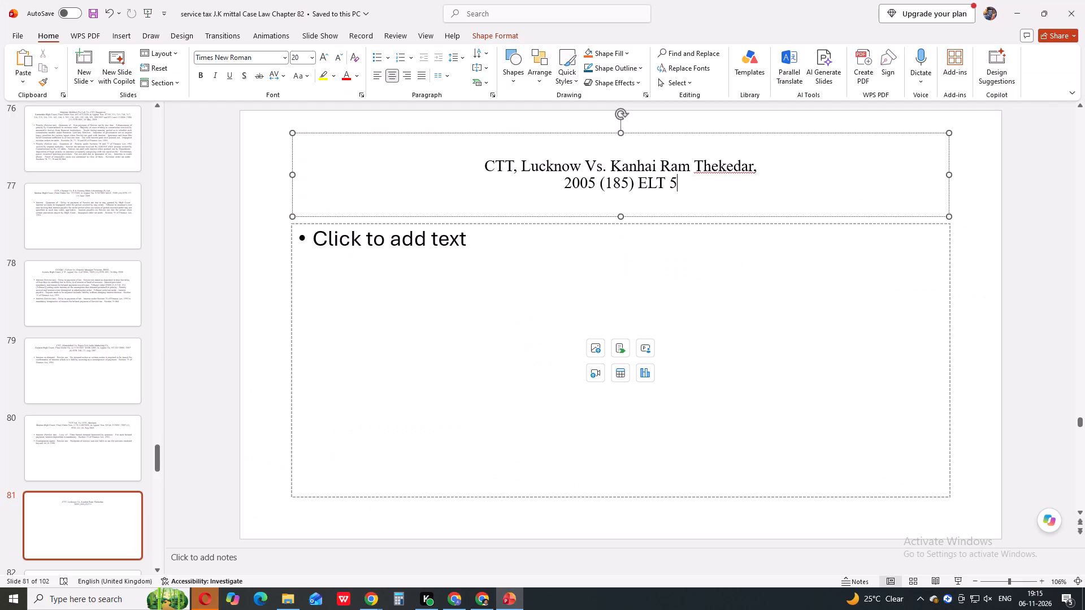
{"action": "key", "text": "BackSpace"}
{"action": "key", "text": "3"}
Insert "Supreme Court | Civil Appeal No. 2679 of 2000 |" before the citation in slide 81's title, copying the appeal number from Centaxonline.
{"action": "left_click", "coordinate": [563, 191]}
{"action": "key", "text": "alt+Tab"}
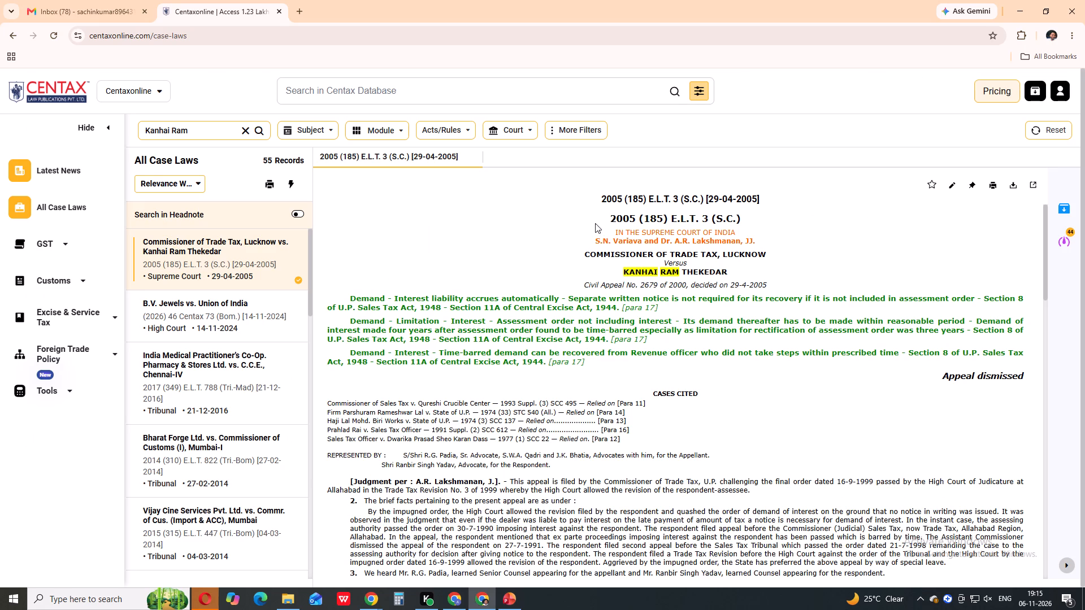
{"action": "left_click_drag", "start_coordinate": [580, 284], "coordinate": [676, 286]}
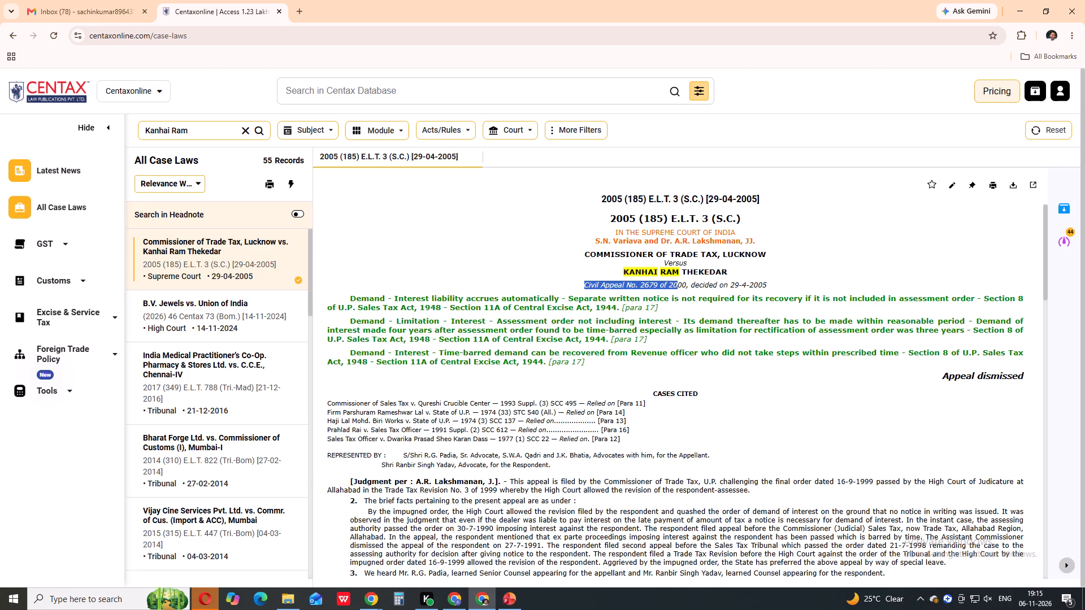
{"action": "left_click_drag", "start_coordinate": [676, 286], "coordinate": [685, 285]}
{"action": "left_click", "coordinate": [616, 244]}
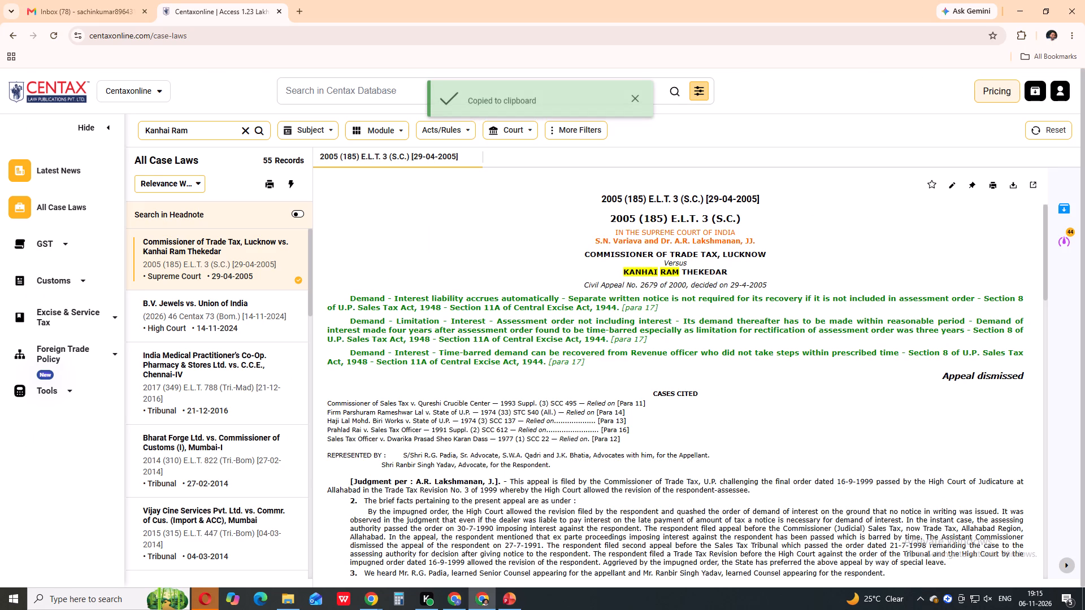
{"action": "key", "text": "alt+Tab"}
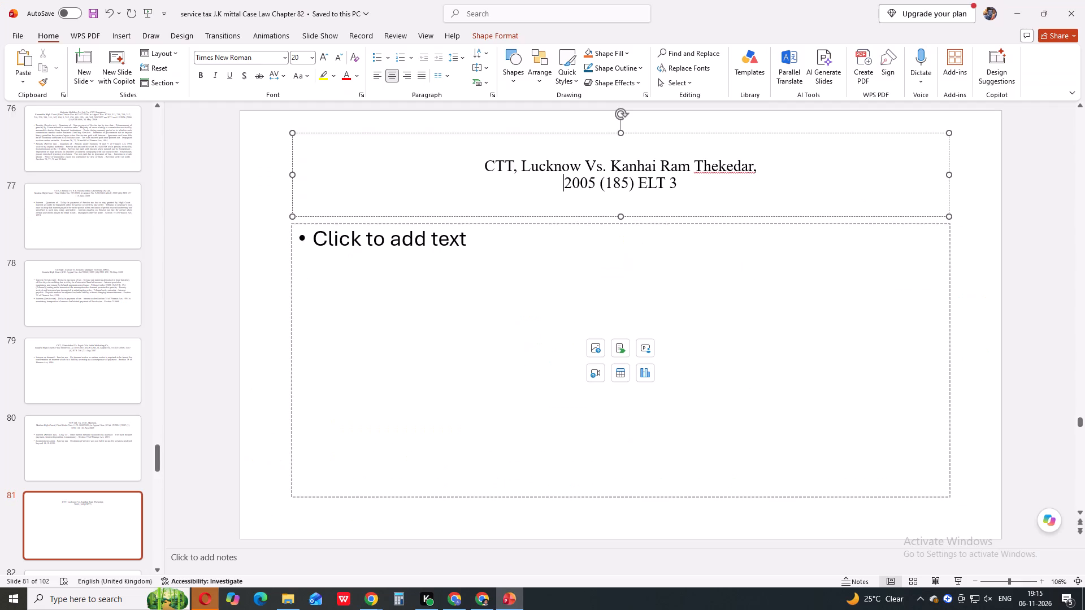
{"action": "type", "text": "Supreme"}
{"action": "key", "text": "space"}
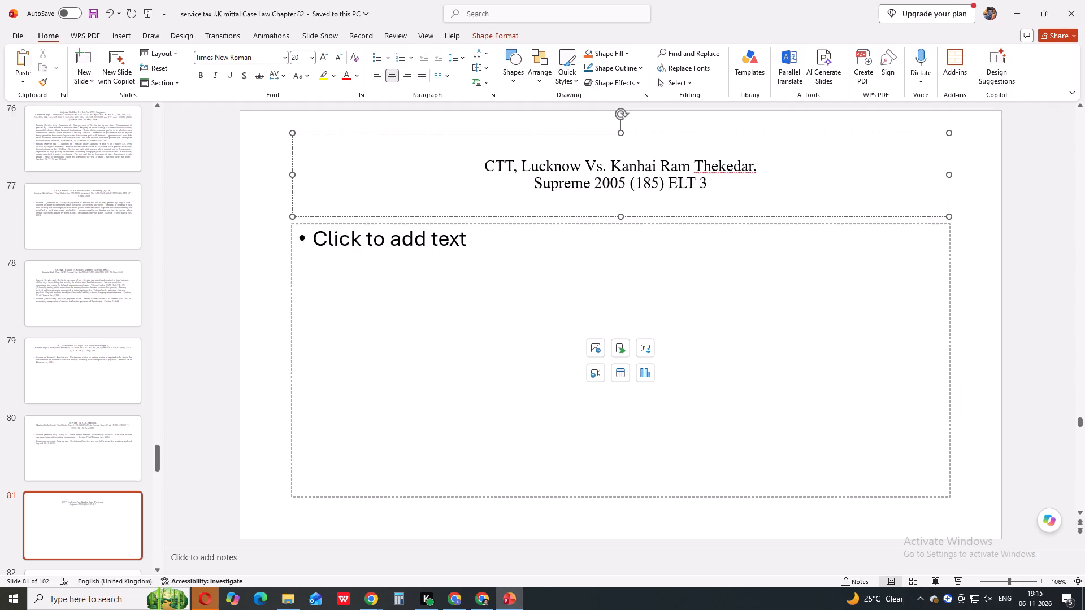
{"action": "type", "text": "Court"}
{"action": "key", "text": "space"}
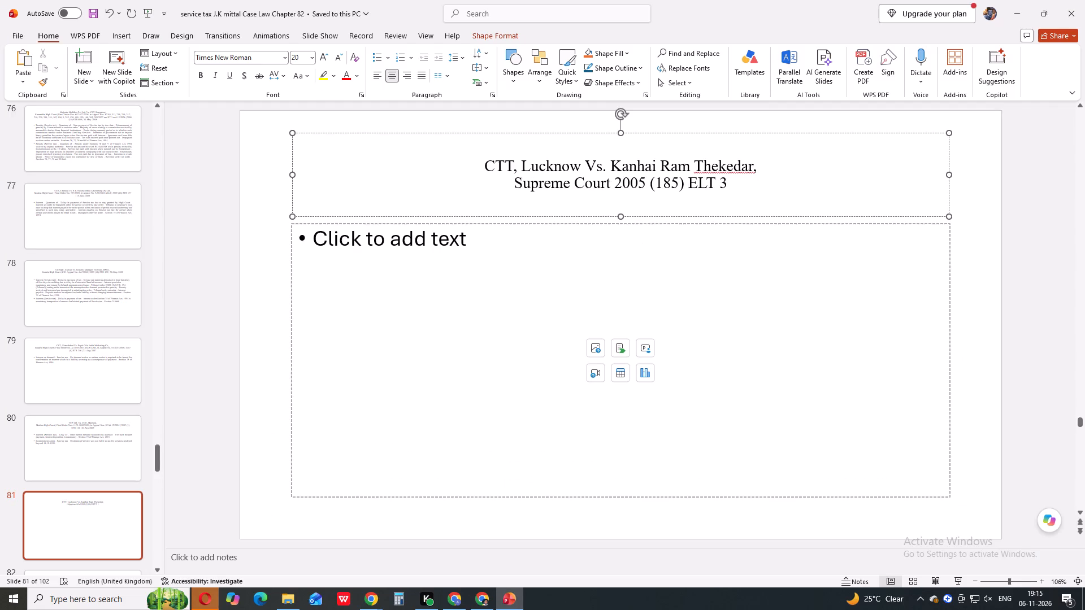
{"action": "type", "text": "|"}
{"action": "key", "text": "space"}
{"action": "key", "text": "ctrl+v"}
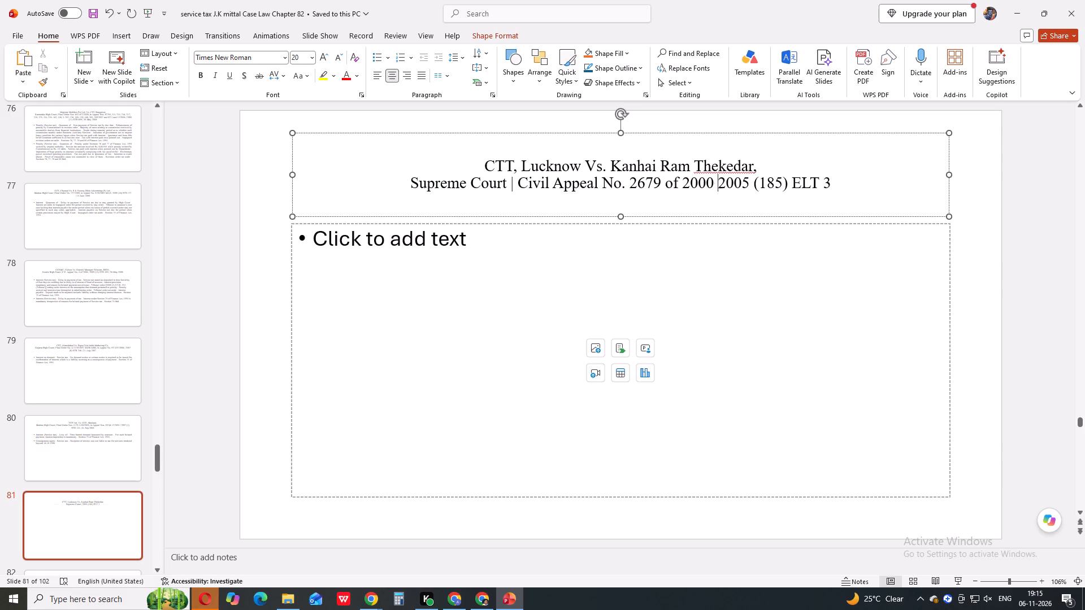
{"action": "type", "text": "|"}
{"action": "key", "text": "space"}
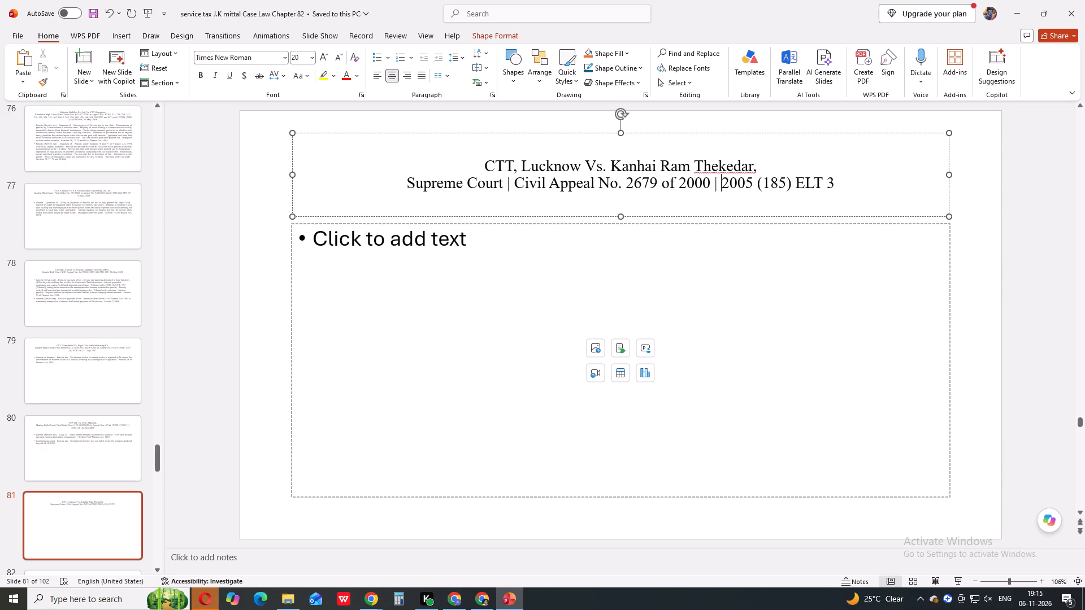
Add a "|" separator after the ELT 3 citation in slide 81's title.
{"action": "left_click", "coordinate": [888, 177]}
{"action": "key", "text": "space"}
{"action": "type", "text": "|"}
{"action": "key", "text": "space"}
In Chrome, copy the case's first two Demand headnotes, on interest liability and limitation, and check the decision details.
{"action": "key", "text": "alt+Tab"}
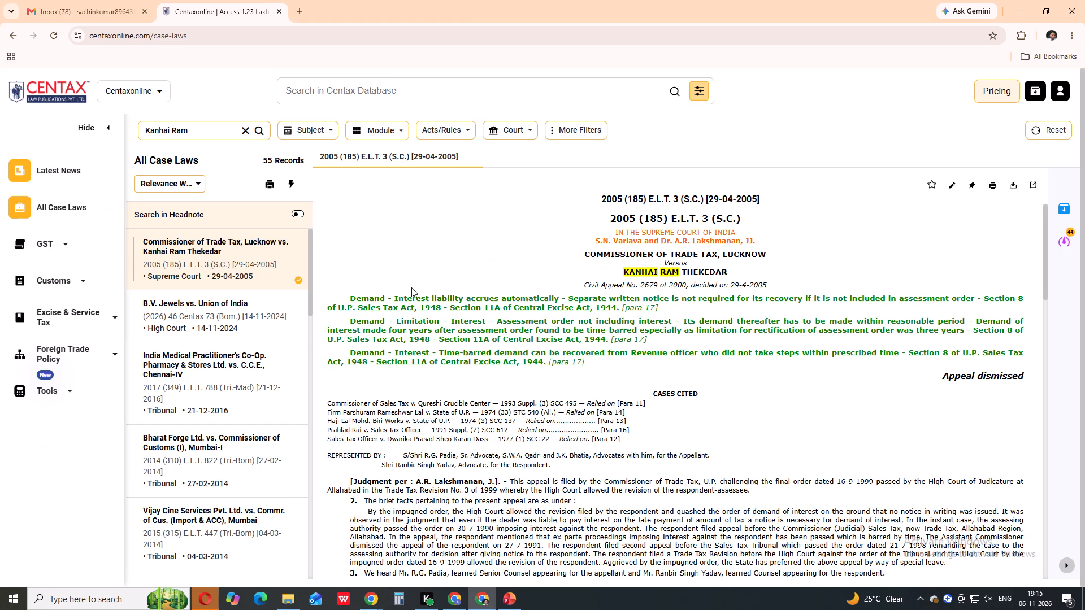
{"action": "left_click_drag", "start_coordinate": [345, 297], "coordinate": [594, 342]}
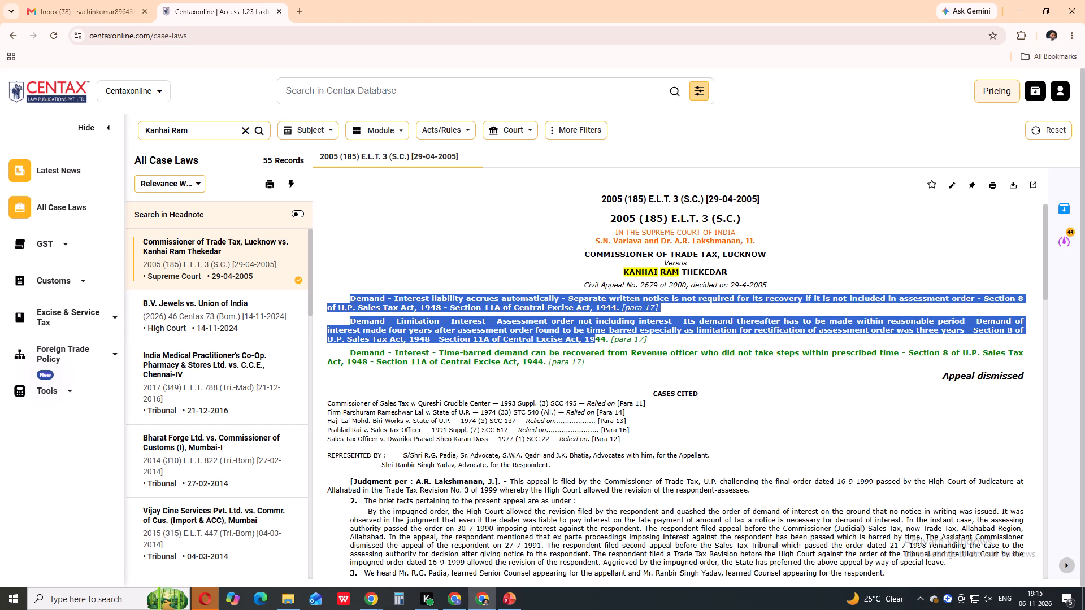
{"action": "left_click_drag", "start_coordinate": [594, 342], "coordinate": [614, 334]}
{"action": "left_click", "coordinate": [540, 320]}
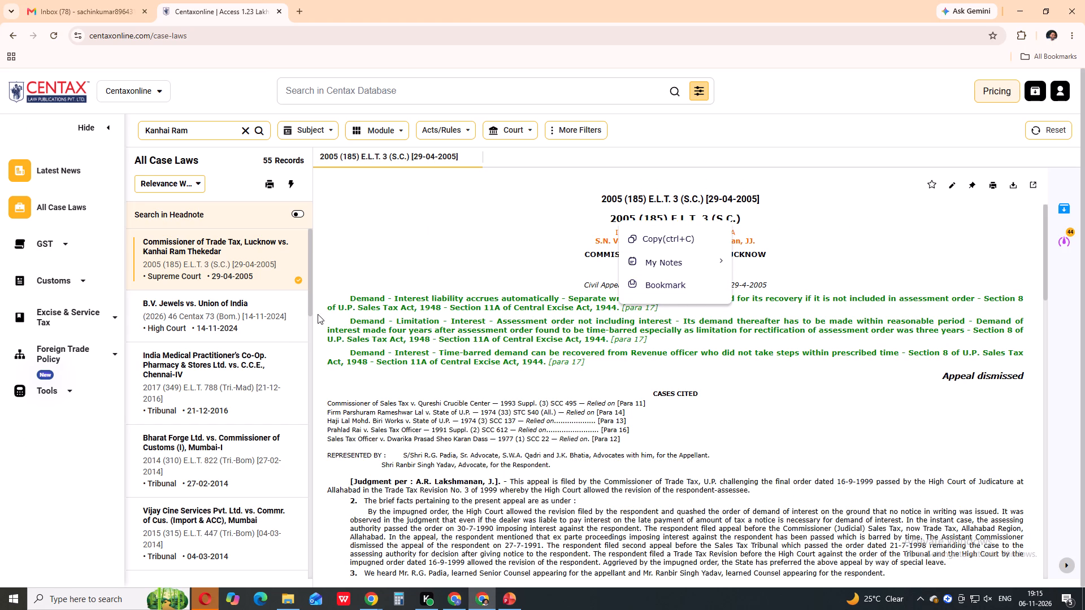
{"action": "left_click_drag", "start_coordinate": [351, 295], "coordinate": [591, 336]}
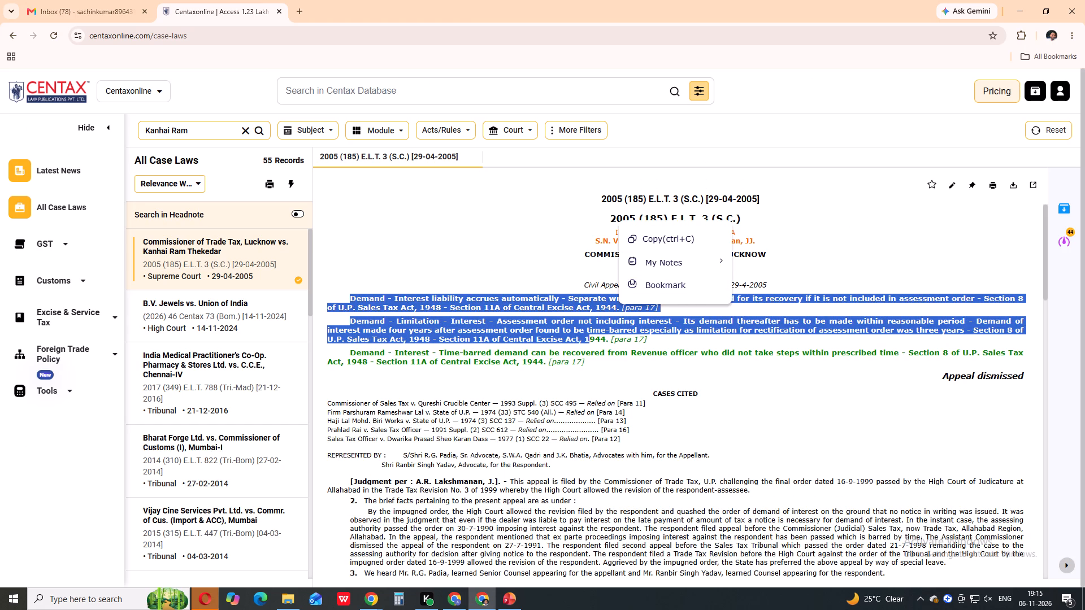
{"action": "left_click_drag", "start_coordinate": [591, 336], "coordinate": [609, 334]}
{"action": "left_click", "coordinate": [649, 237]}
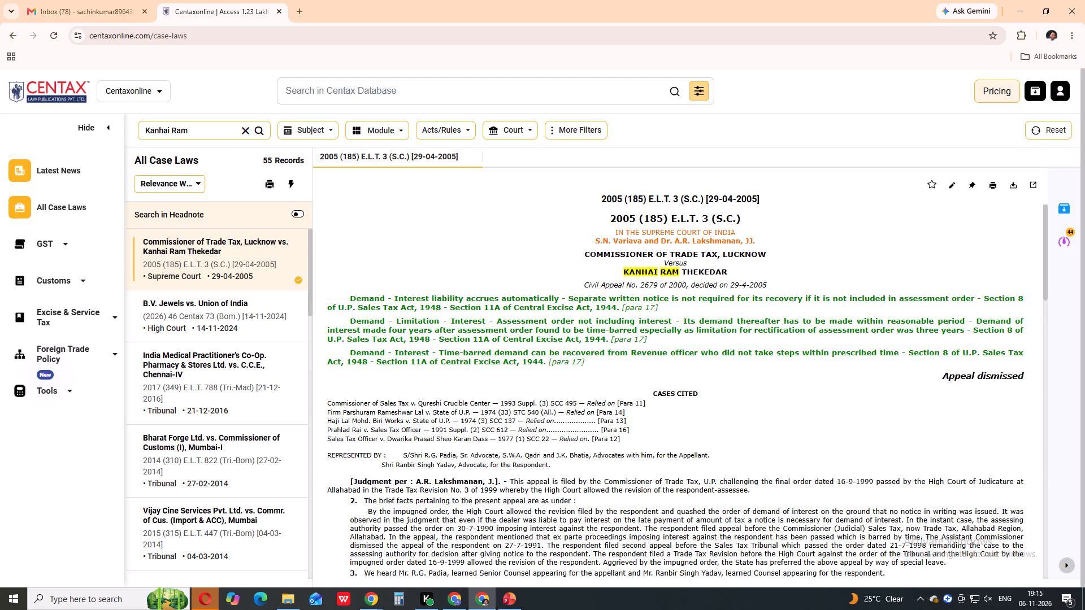
{"action": "scroll", "coordinate": [566, 273], "scroll_direction": "up", "scroll_amount": 3}
{"action": "scroll", "coordinate": [562, 284], "scroll_direction": "down", "scroll_amount": 3}
{"action": "scroll", "coordinate": [558, 290], "scroll_direction": "up", "scroll_amount": 12}
In PowerPoint, append the decision date 29-Apr-2005 to slide 81's title, checking it against Centaxonline.
{"action": "key", "text": "alt+Tab"}
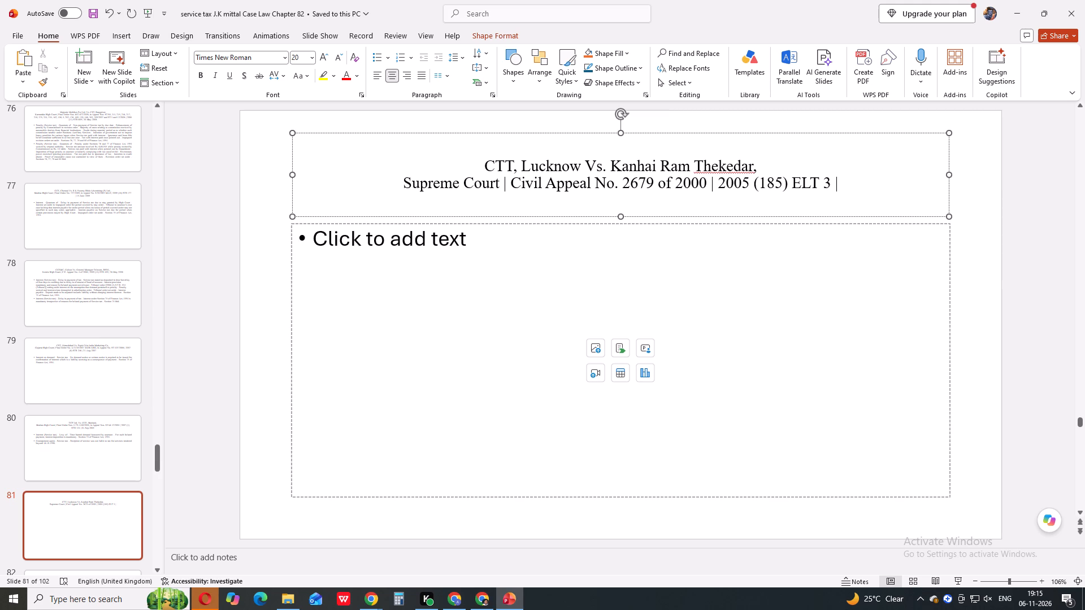
{"action": "type", "text": "29"}
{"action": "key", "text": "minus"}
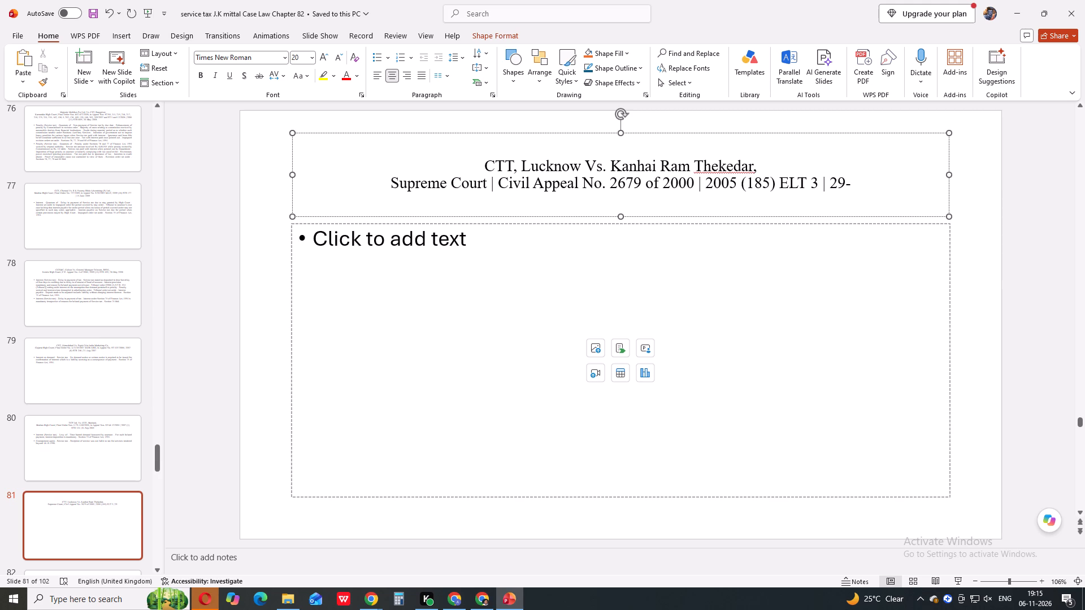
{"action": "type", "text": "Apr-"}
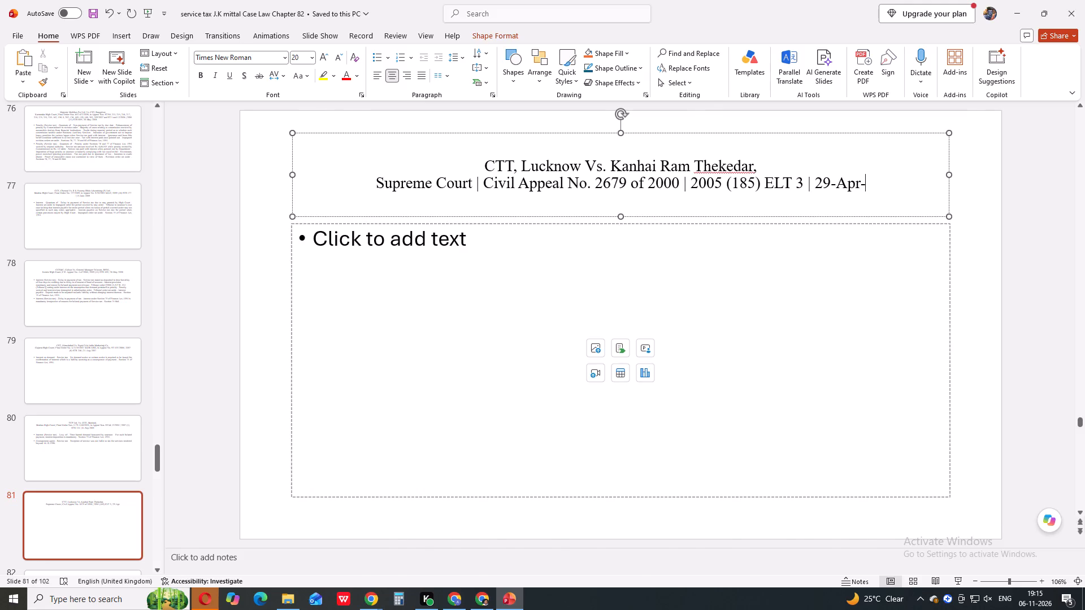
{"action": "key", "text": "alt+Tab"}
{"action": "key", "text": "alt+Tab"}
{"action": "type", "text": "2005"}
Fill slide 81's body with the two copied Demand headnotes, using justified Times New Roman at size 20.
{"action": "left_click", "coordinate": [456, 262]}
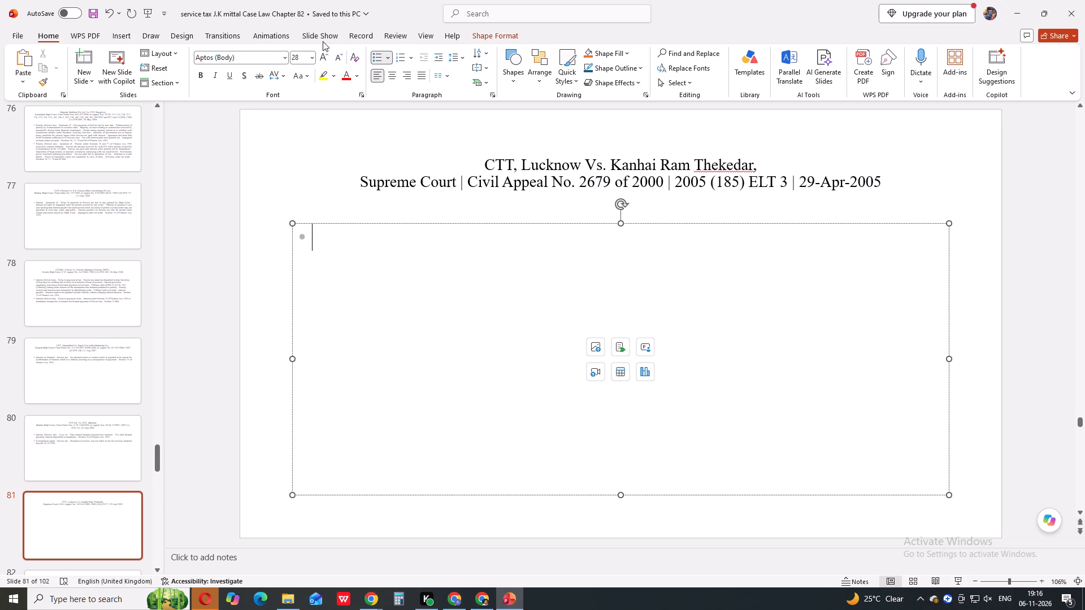
{"action": "left_click", "coordinate": [285, 54]}
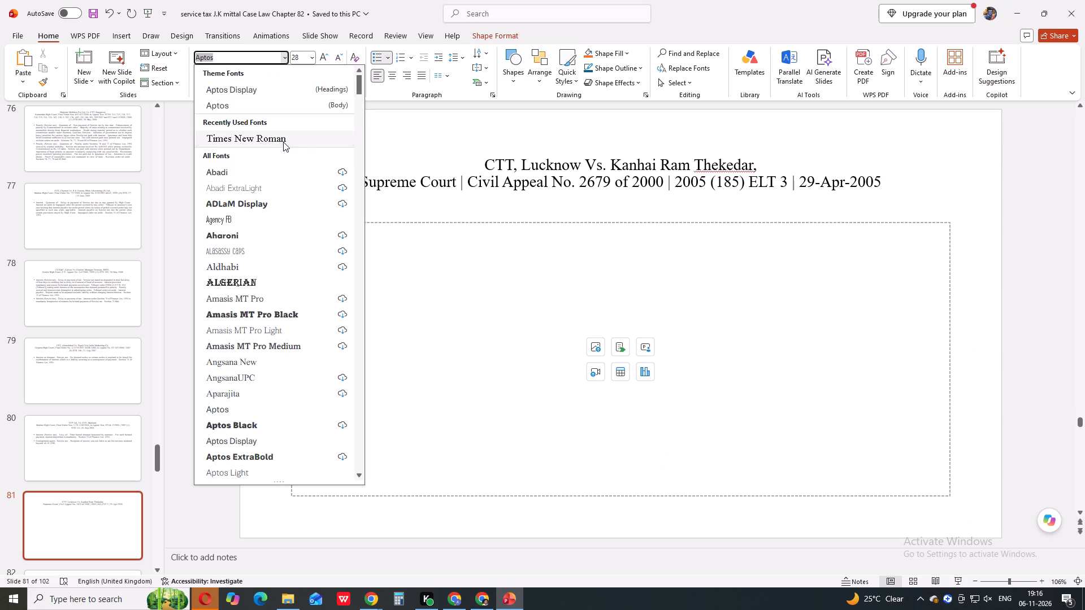
{"action": "left_click", "coordinate": [283, 142]}
{"action": "left_click", "coordinate": [313, 58]}
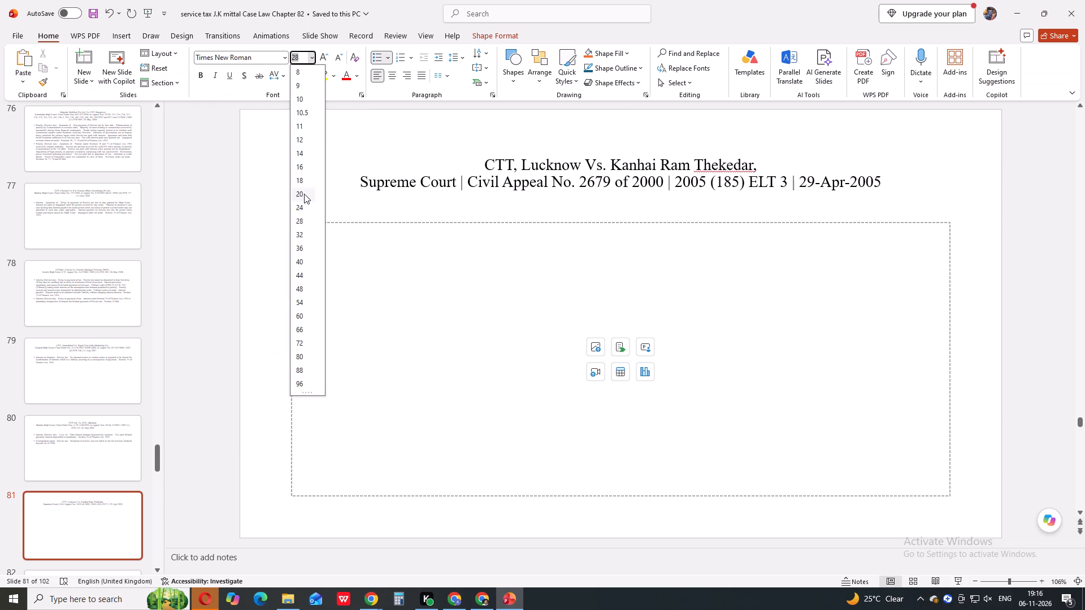
{"action": "left_click", "coordinate": [304, 194]}
{"action": "left_click", "coordinate": [427, 76]}
{"action": "key", "text": "ctrl+v"}
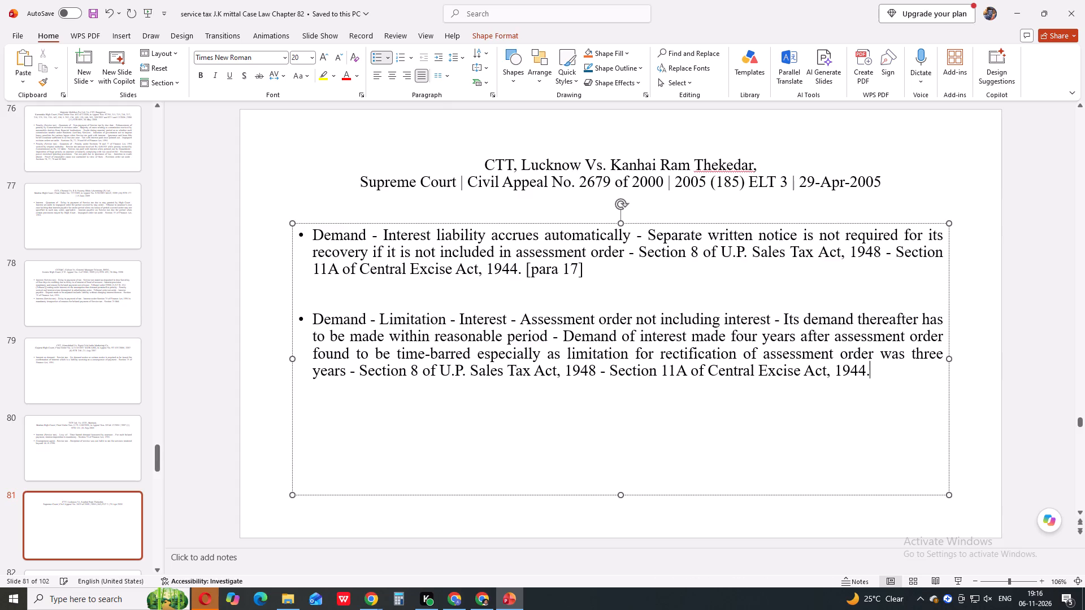
Remove the blank line between the two headnotes and the "[para 17]" reference ending the first one.
{"action": "left_click", "coordinate": [385, 304]}
{"action": "left_click", "coordinate": [386, 300]}
{"action": "key", "text": "BackSpace"}
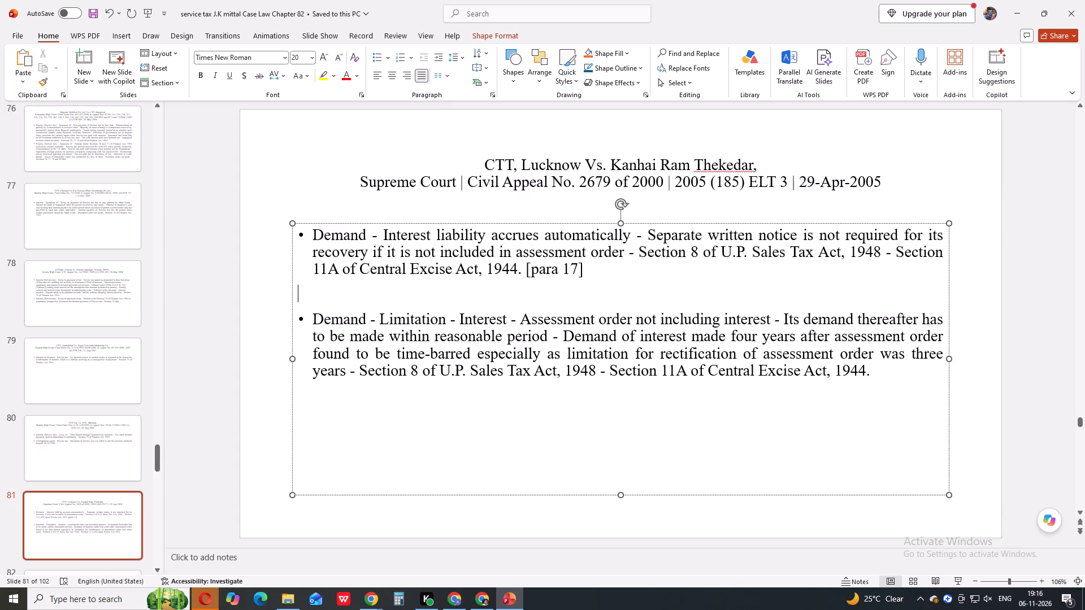
{"action": "key", "text": "BackSpace"}
{"action": "key", "text": "BackSpace"}
{"action": "key", "text": "BackSpace"}
{"action": "key", "text": "BackSpace"}
{"action": "key", "text": "BackSpace"}
{"action": "key", "text": "BackSpace"}
{"action": "key", "text": "BackSpace"}
{"action": "key", "text": "BackSpace"}
{"action": "key", "text": "BackSpace"}
{"action": "key", "text": "BackSpace"}
{"action": "key", "text": "BackSpace"}
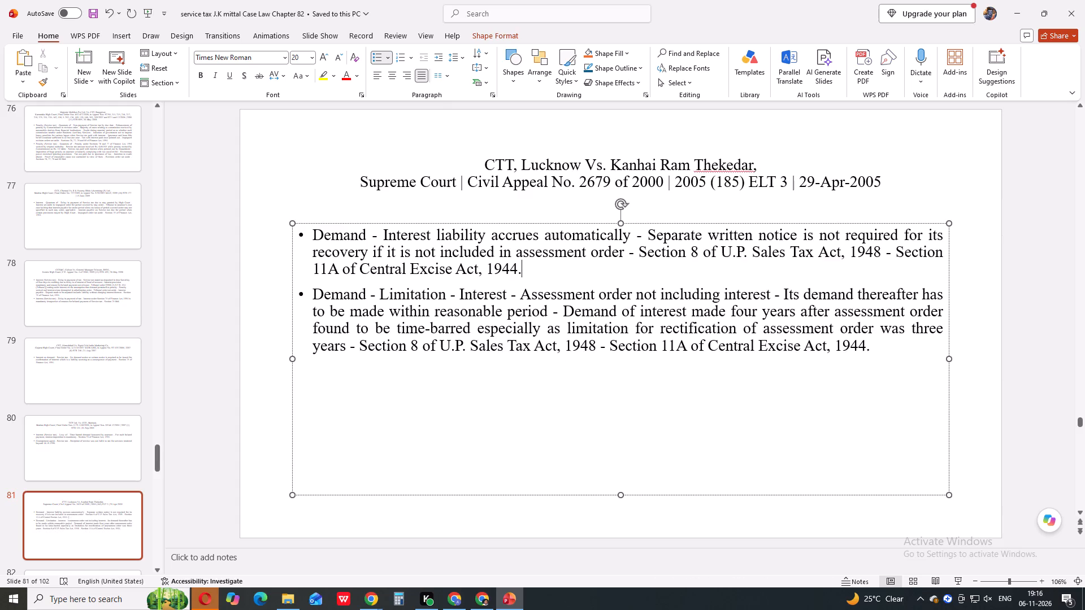
Add the time-barred demand headnote from Centaxonline as a third bullet, without its paragraph reference, and save the presentation.
{"action": "left_click", "coordinate": [914, 346]}
{"action": "key", "text": "Return"}
{"action": "key", "text": "alt+Tab"}
{"action": "left_click_drag", "start_coordinate": [347, 349], "coordinate": [350, 349]}
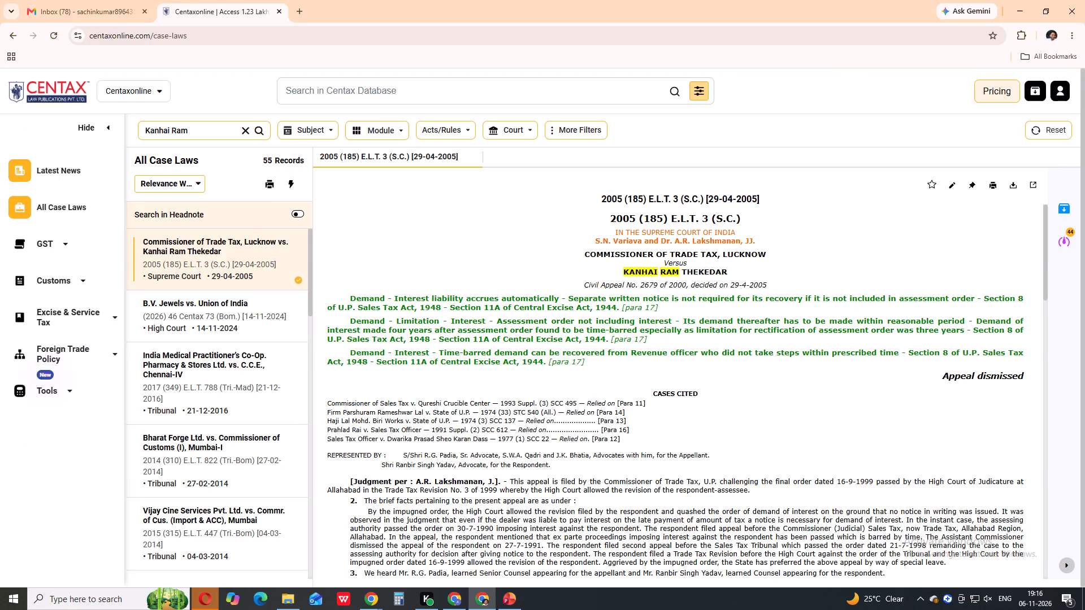
{"action": "left_click_drag", "start_coordinate": [350, 349], "coordinate": [545, 361]}
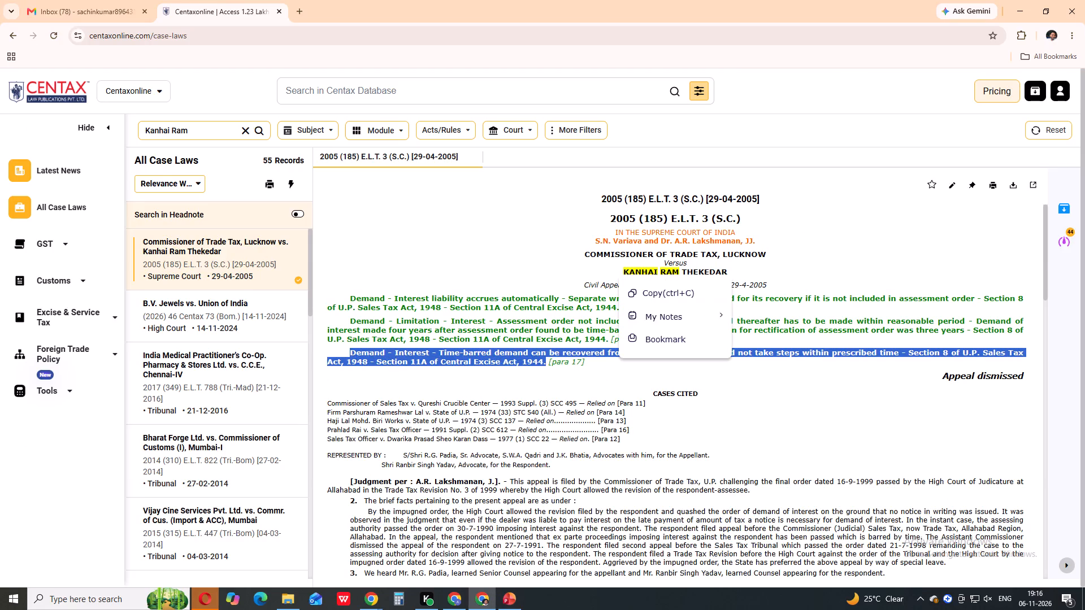
{"action": "left_click", "coordinate": [653, 289]}
{"action": "key", "text": "alt+Tab"}
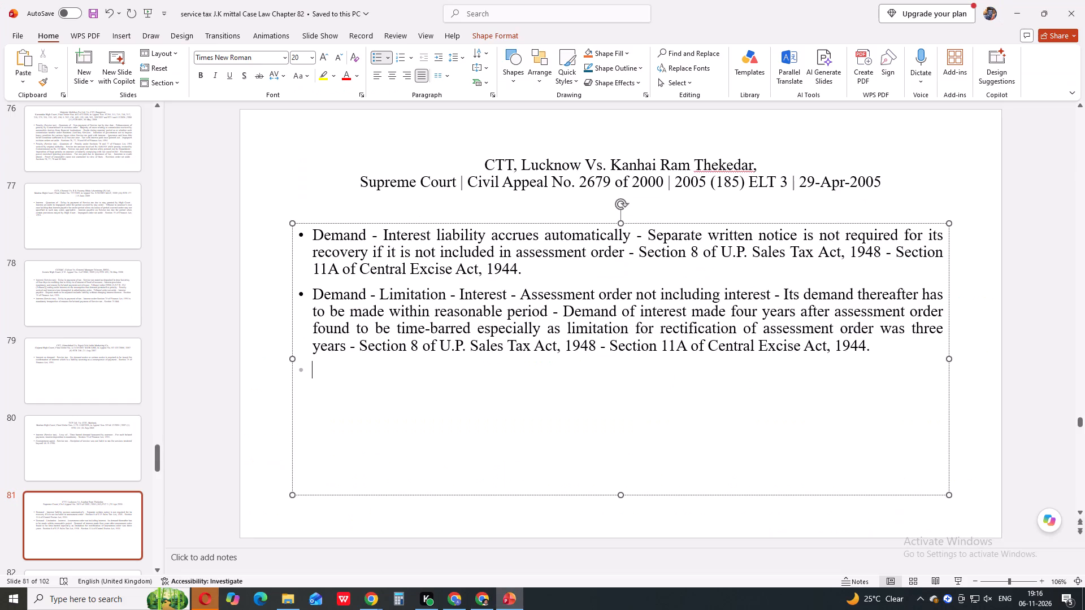
{"action": "key", "text": "ctrl+v"}
{"action": "key", "text": "ctrl+s"}
{"action": "key", "text": "alt+Tab"}
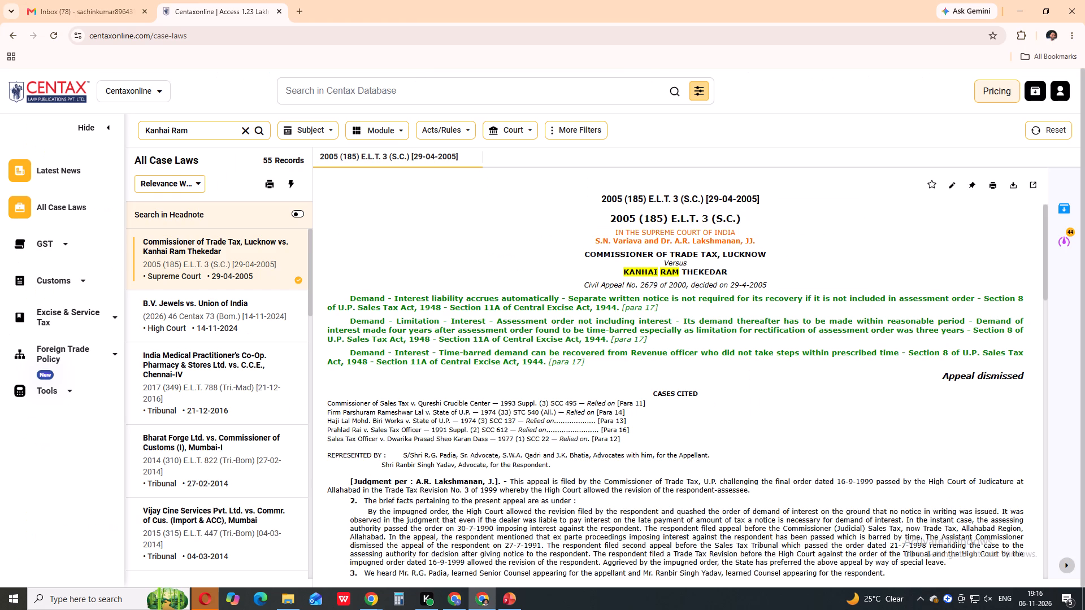
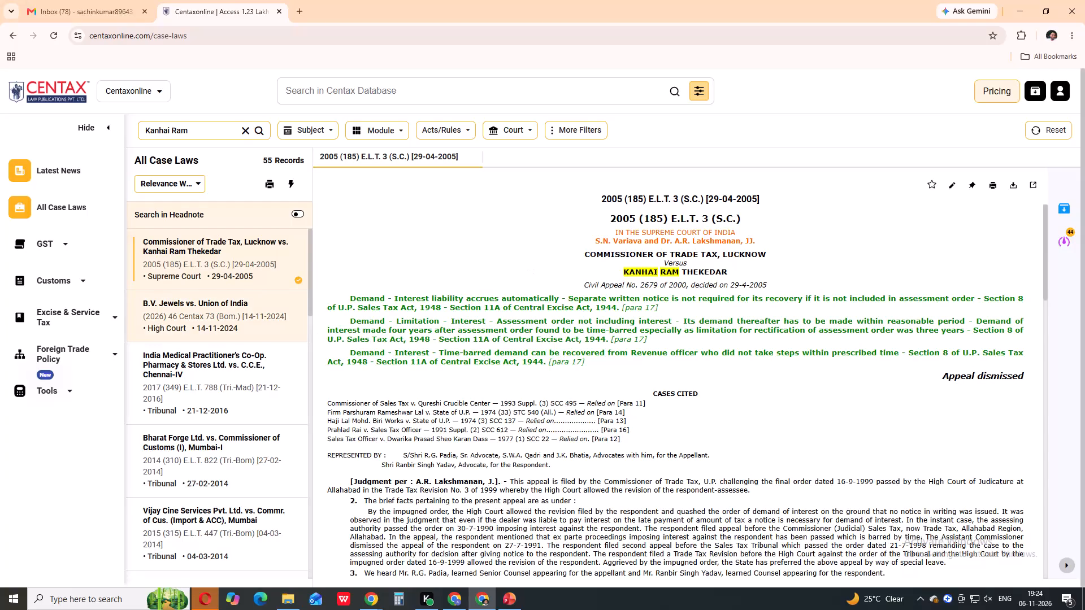
Compare slide 81's title and three Demand headnotes in PowerPoint with the Kanhai Ram Thekedar case on Centaxonline.
{"action": "key", "text": "alt+Tab"}
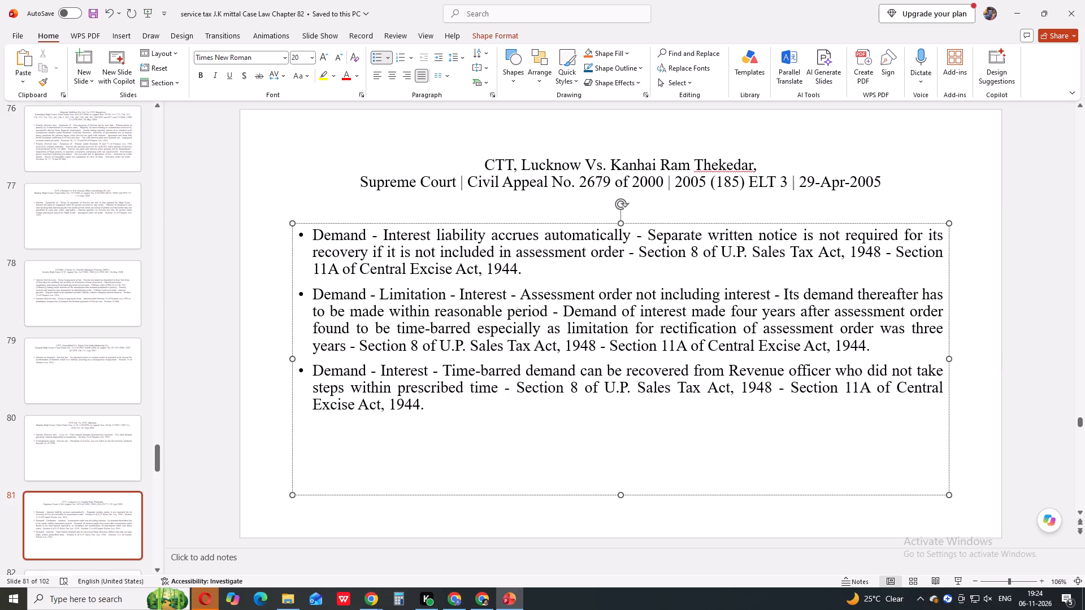
{"action": "key", "text": "alt+Tab"}
{"action": "key", "text": "alt+Tab"}
{"action": "key", "text": "alt+Tab"}
{"action": "key", "text": "alt+Tab"}
{"action": "key", "text": "alt+Tab"}
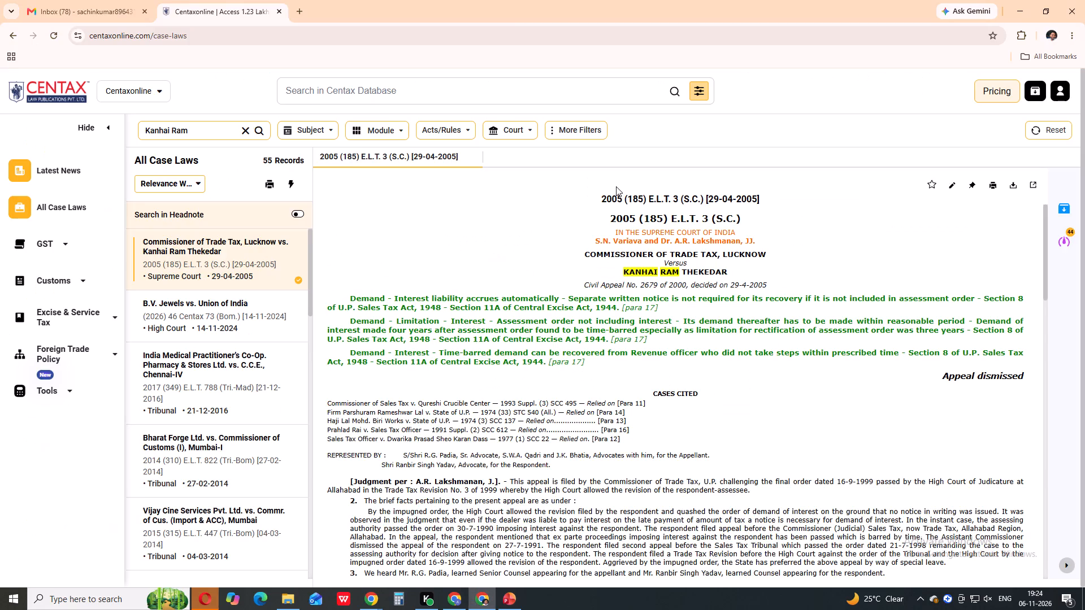
{"action": "key", "text": "alt+Tab"}
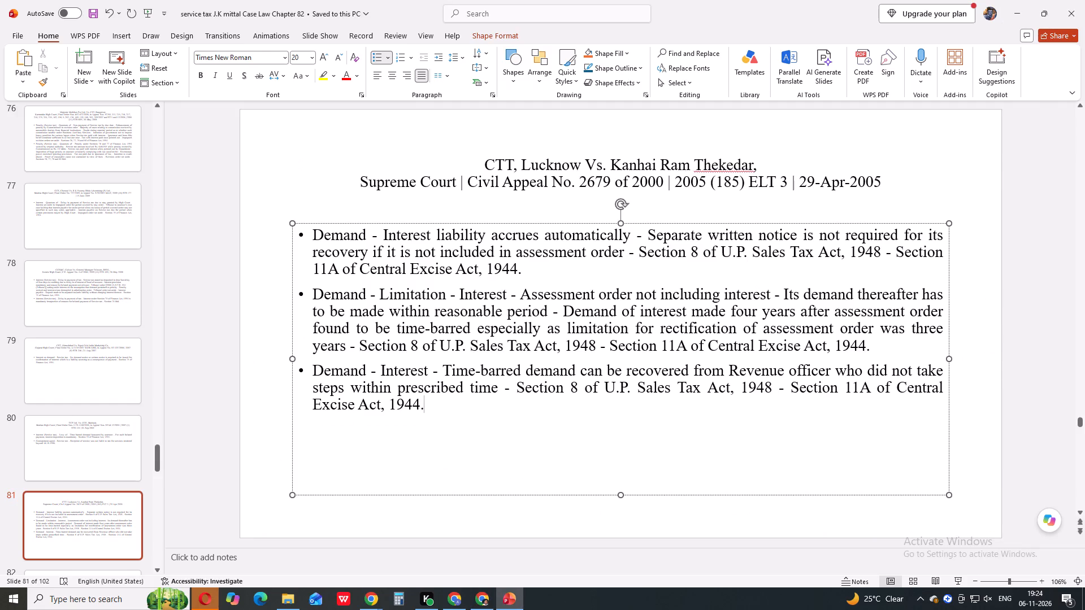
{"action": "key", "text": "alt+Tab"}
{"action": "key", "text": "alt+Tab"}
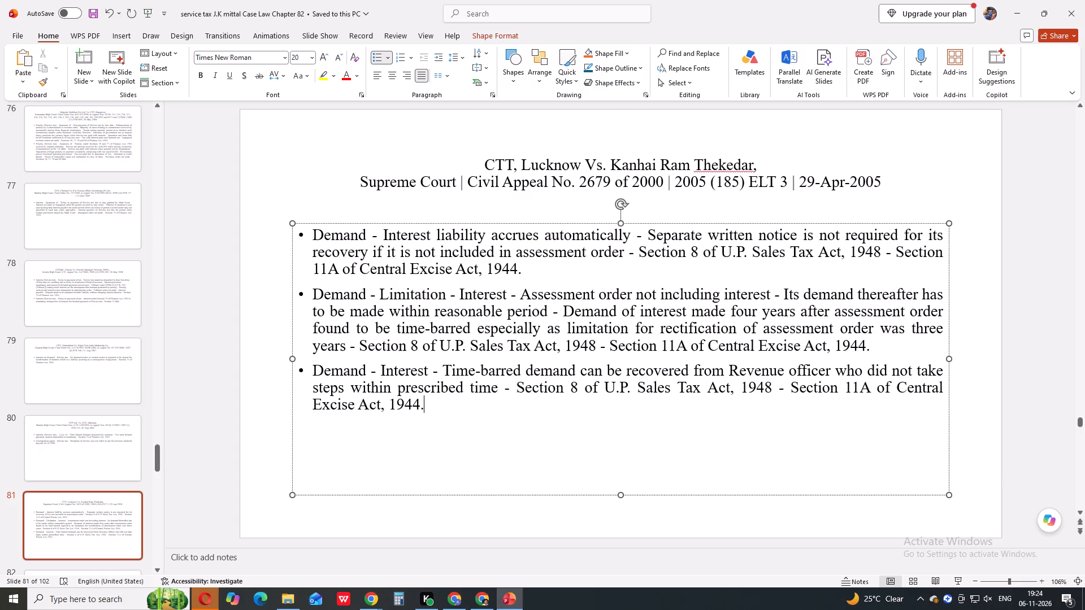
Place the cursor before the 2007 citation in slide 82's title, and reset the previous case search on Centaxonline.
{"action": "scroll", "coordinate": [568, 239], "scroll_direction": "down", "scroll_amount": 1}
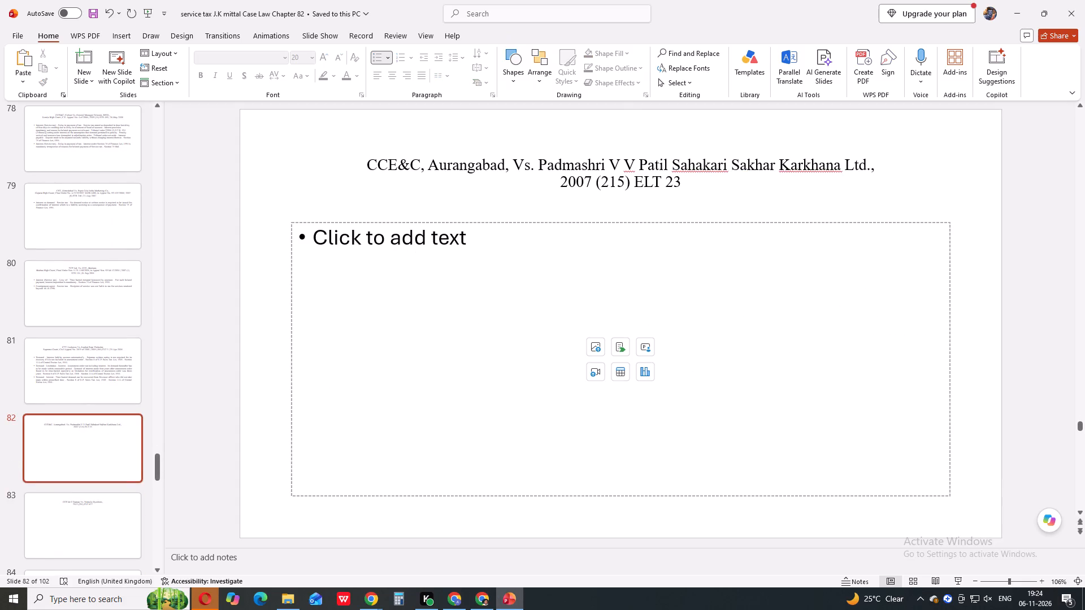
{"action": "left_click", "coordinate": [565, 180]}
{"action": "left_click", "coordinate": [558, 185]}
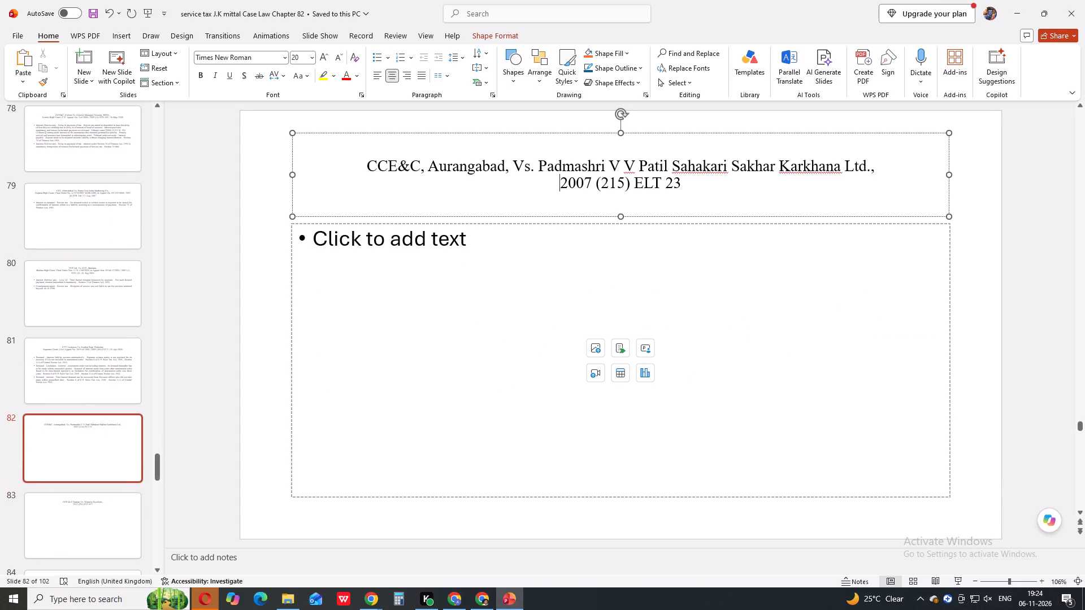
{"action": "key", "text": "alt+Tab"}
{"action": "left_click", "coordinate": [572, 132]}
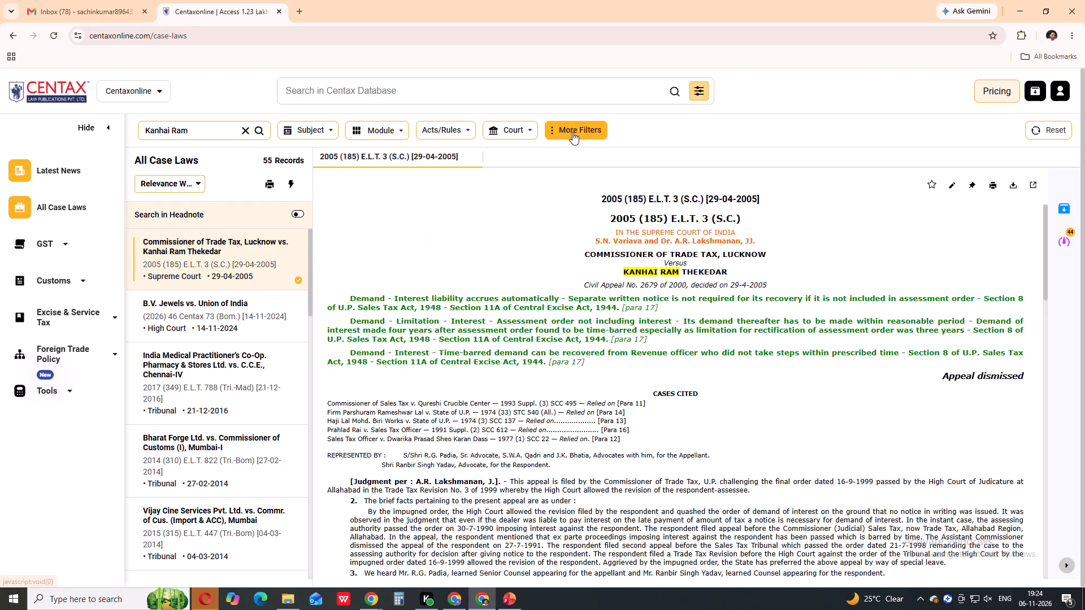
{"action": "left_click", "coordinate": [819, 188]}
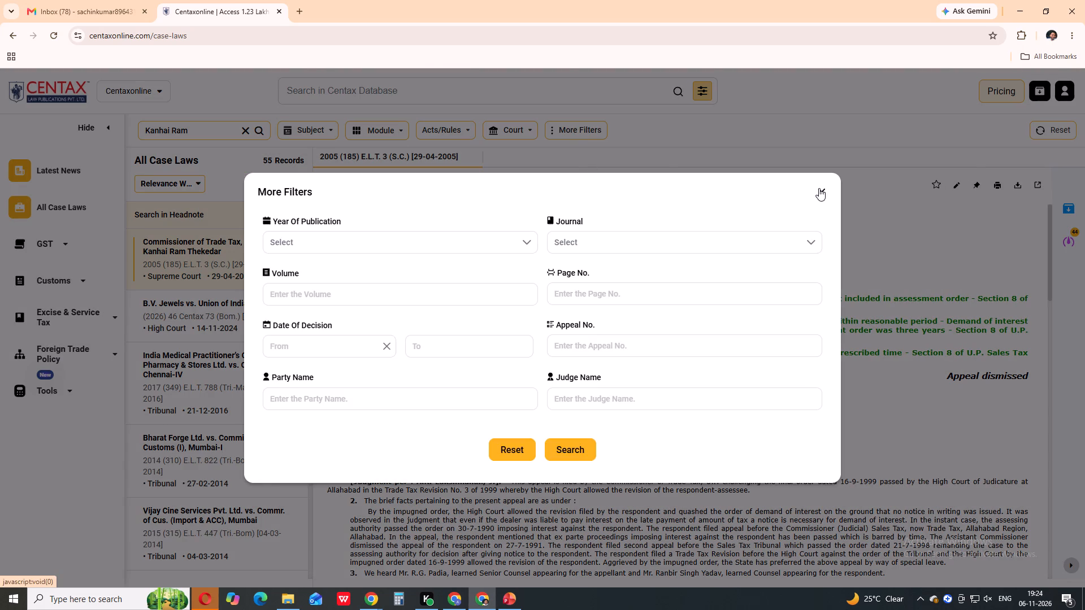
{"action": "left_click", "coordinate": [1045, 123]}
Filter the Centaxonline case laws by volume 215 and page number 23, checking the citation in slide 82's title.
{"action": "left_click", "coordinate": [549, 128]}
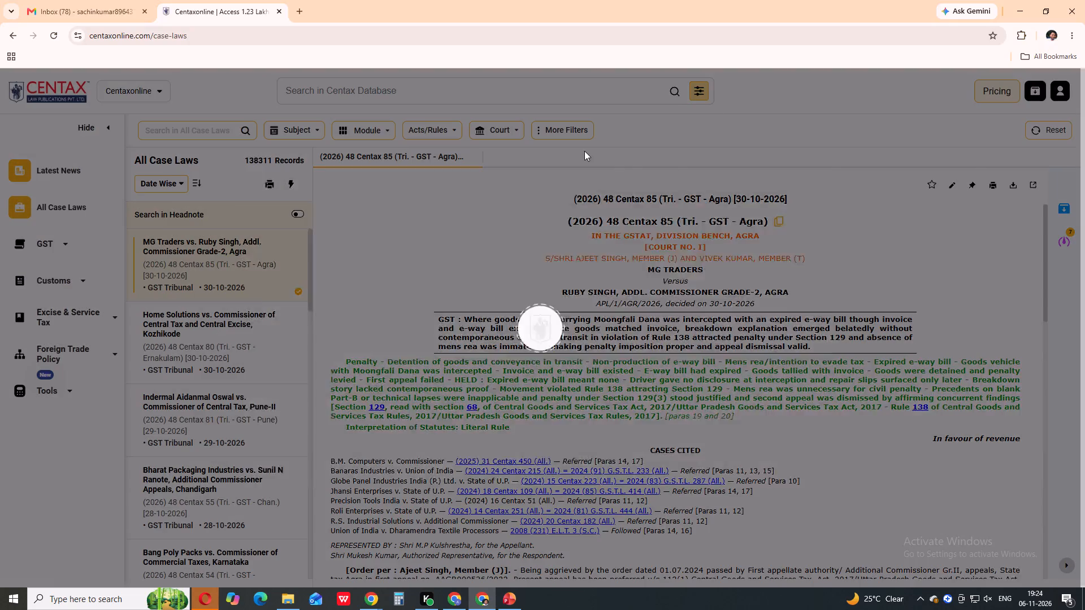
{"action": "left_click", "coordinate": [578, 234]}
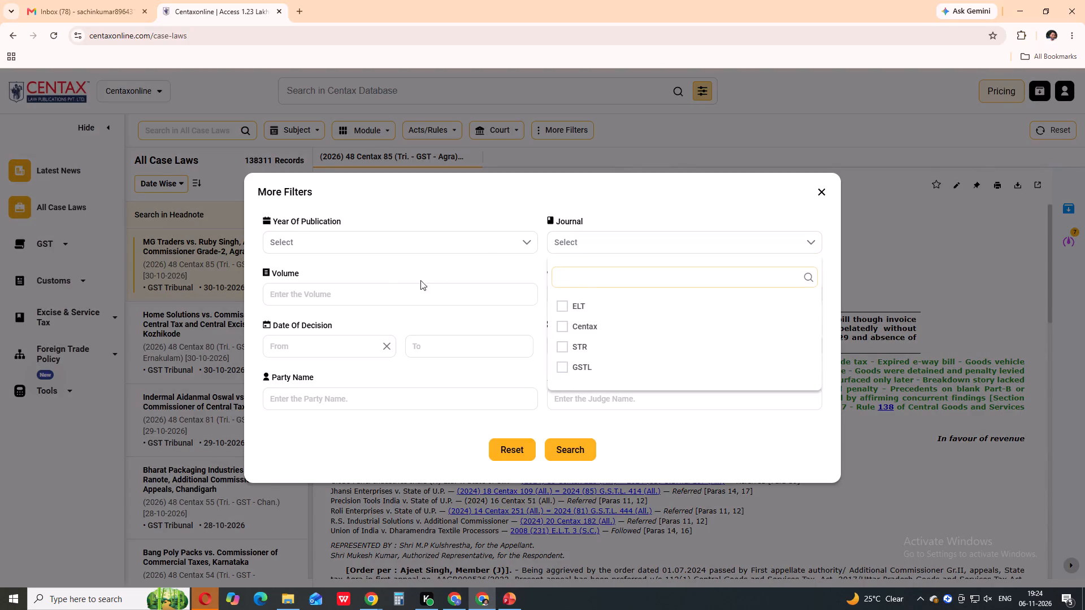
{"action": "left_click", "coordinate": [401, 282]}
{"action": "key", "text": "alt+Tab"}
{"action": "key", "text": "alt+Tab"}
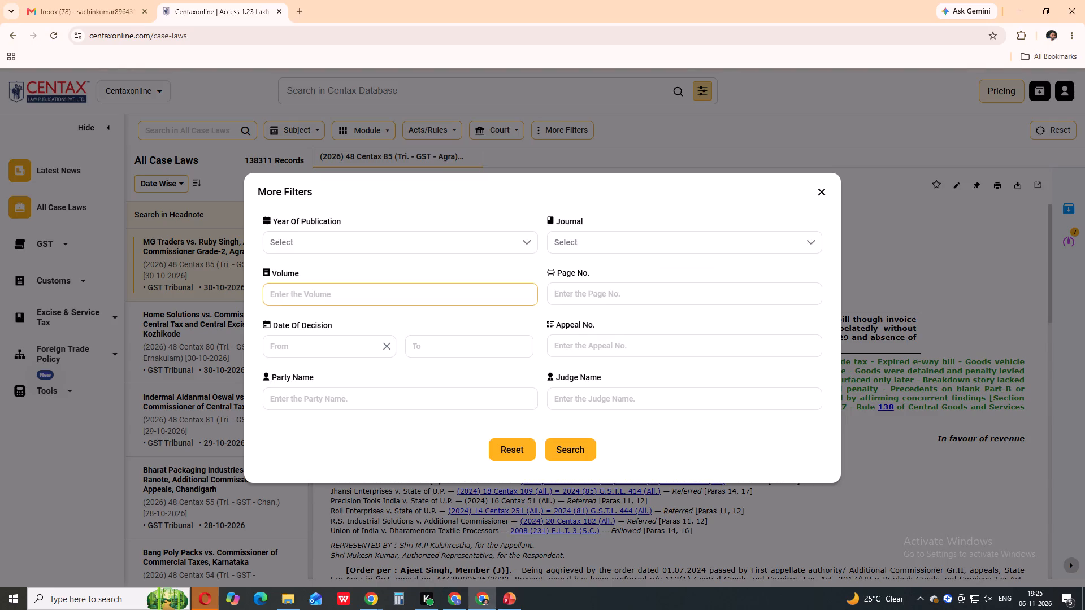
{"action": "key", "text": "alt+Tab"}
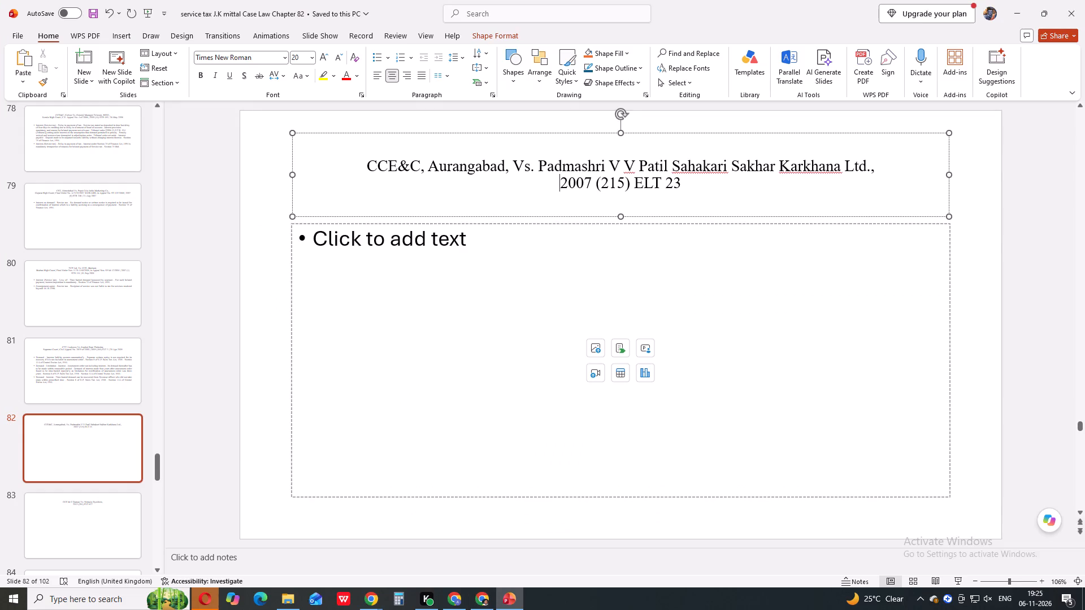
{"action": "key", "text": "alt+Tab"}
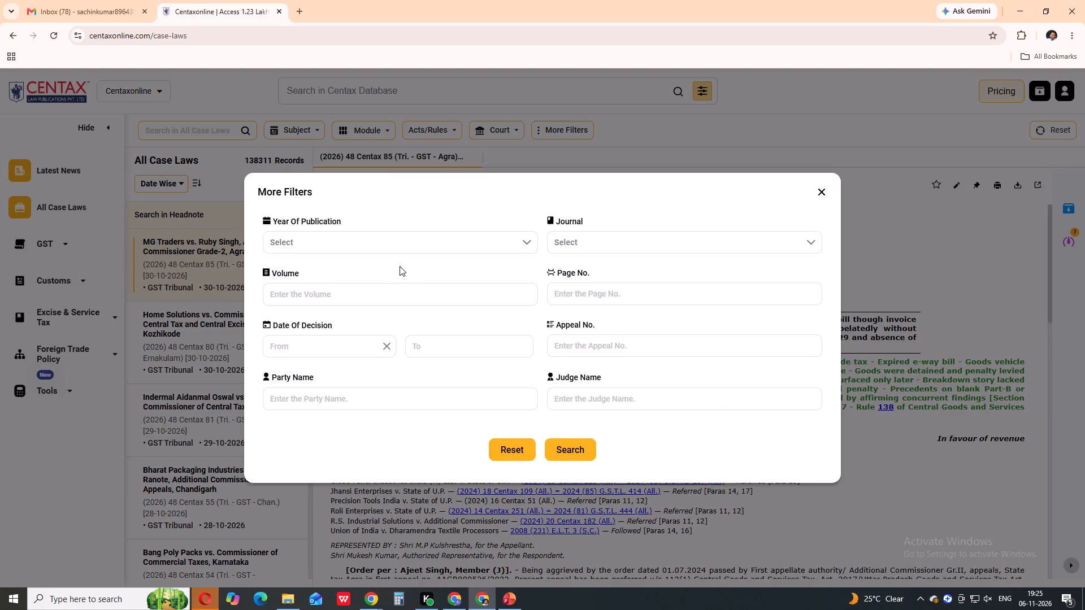
{"action": "key", "text": "alt+Tab"}
{"action": "key", "text": "alt+Tab"}
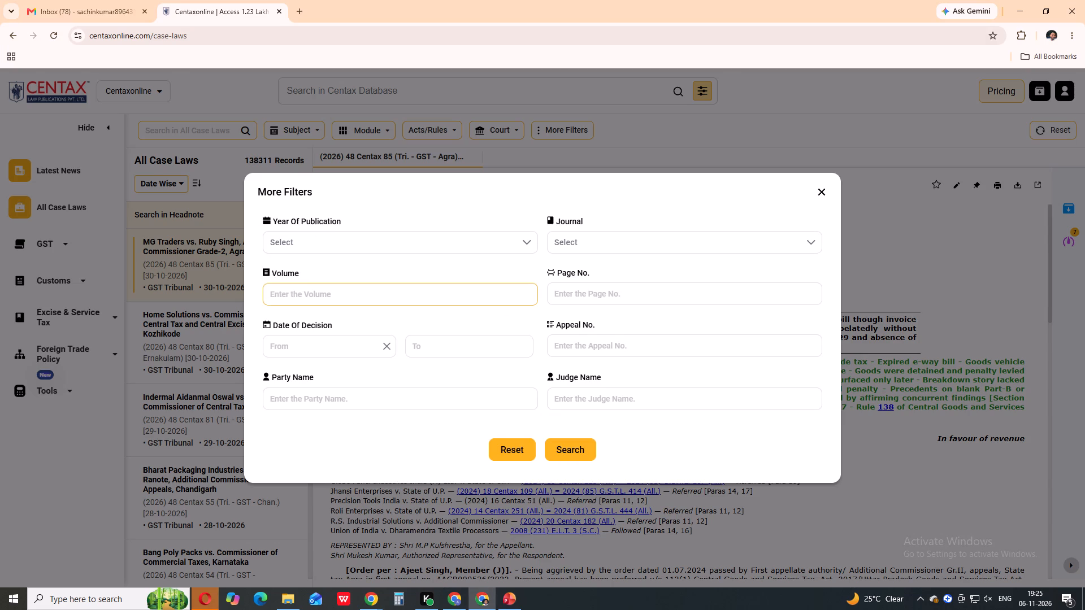
{"action": "left_click", "coordinate": [390, 291]}
{"action": "key", "text": "alt+Tab"}
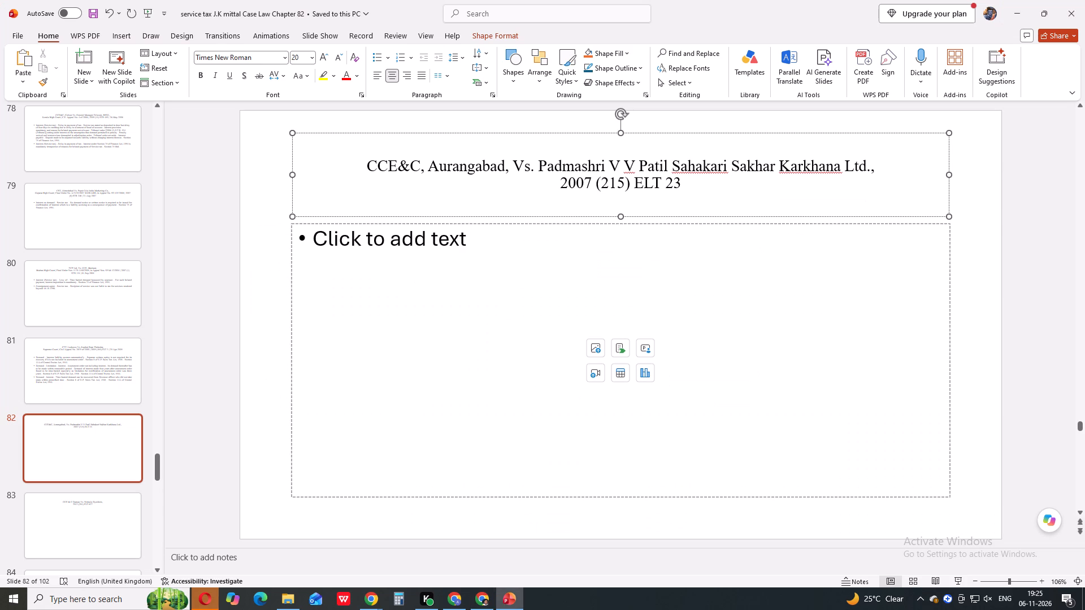
{"action": "key", "text": "alt+Tab"}
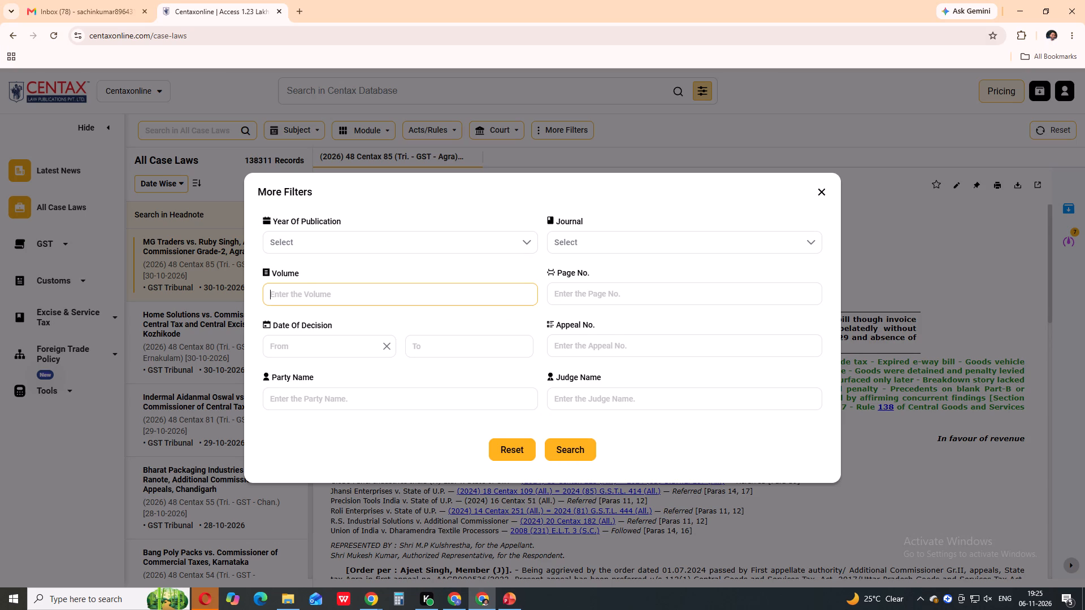
{"action": "type", "text": "21"}
{"action": "key", "text": "6"}
{"action": "key", "text": "5"}
{"action": "key", "text": "BackSpace"}
{"action": "key", "text": "BackSpace"}
{"action": "key", "text": "5"}
{"action": "left_click", "coordinate": [583, 292]}
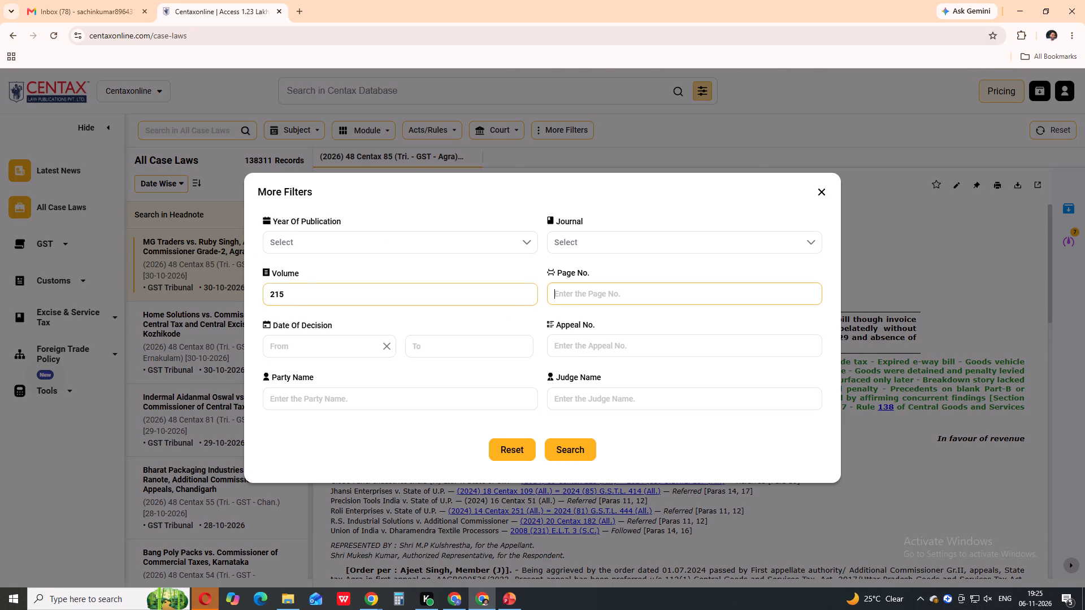
{"action": "key", "text": "alt+Tab"}
{"action": "key", "text": "alt+Tab"}
{"action": "key", "text": "2"}
{"action": "key", "text": "3"}
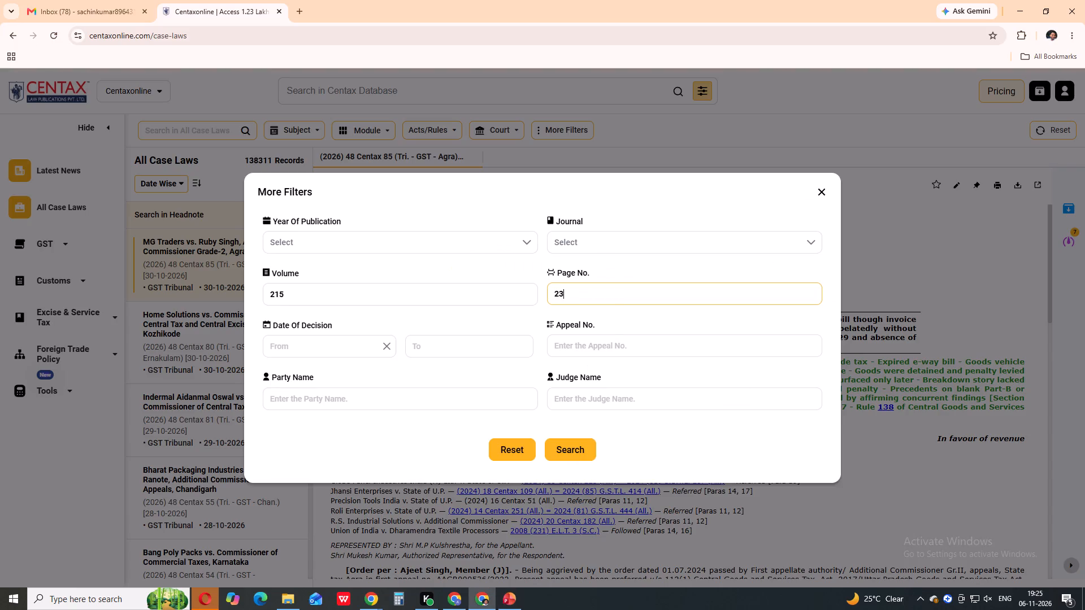
{"action": "key", "text": "Return"}
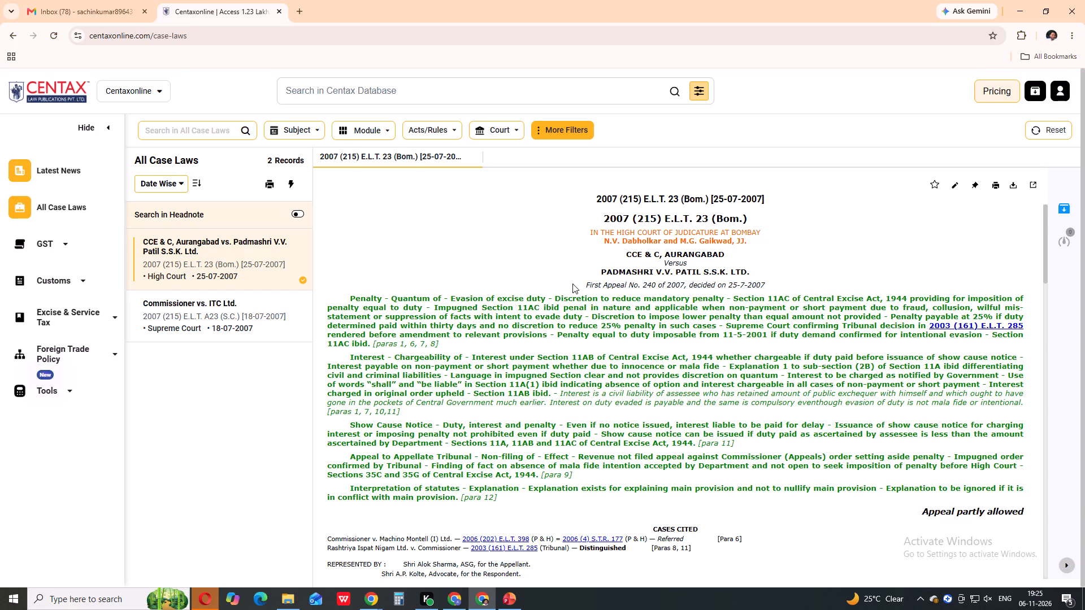
Copy the appeal number "First Appeal No. 240 of 2007" from the Padmashri V.V. Patil S.S.K. Ltd. case on Centaxonline.
{"action": "key", "text": "alt+Tab"}
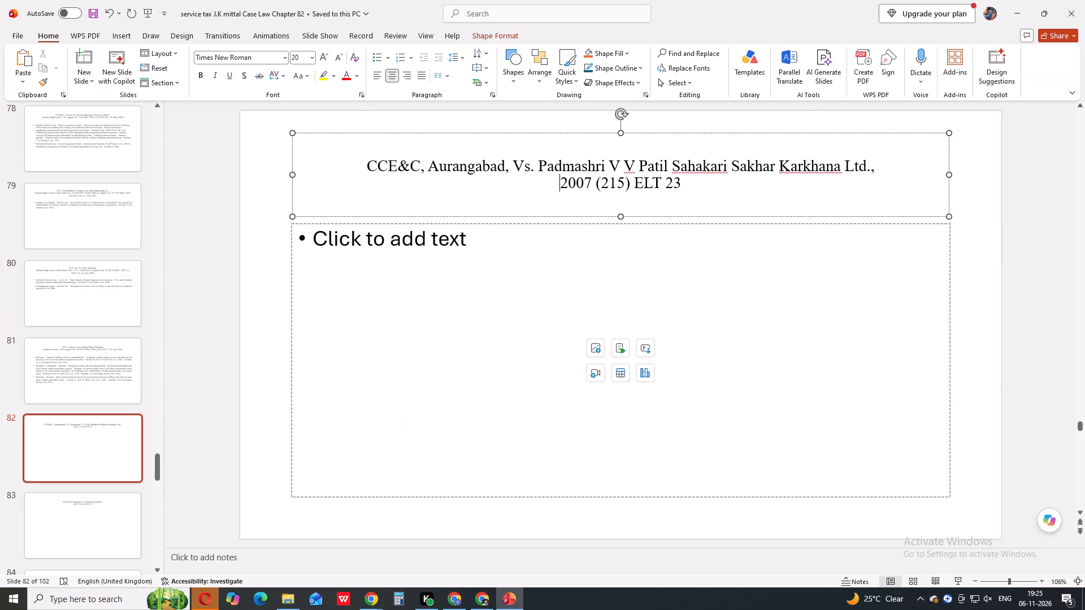
{"action": "key", "text": "alt+Tab"}
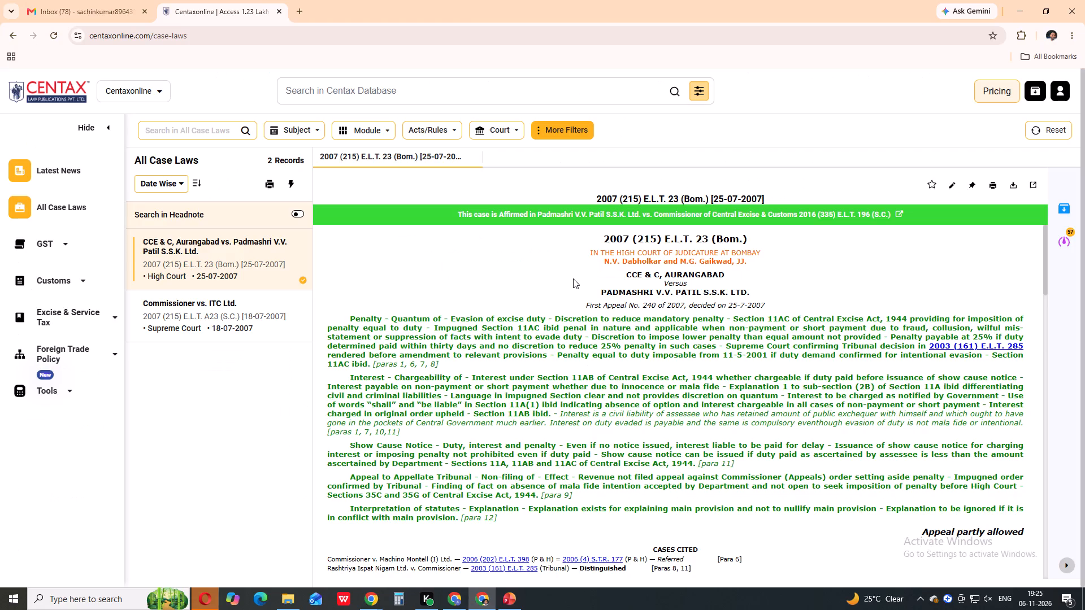
{"action": "key", "text": "alt+Tab"}
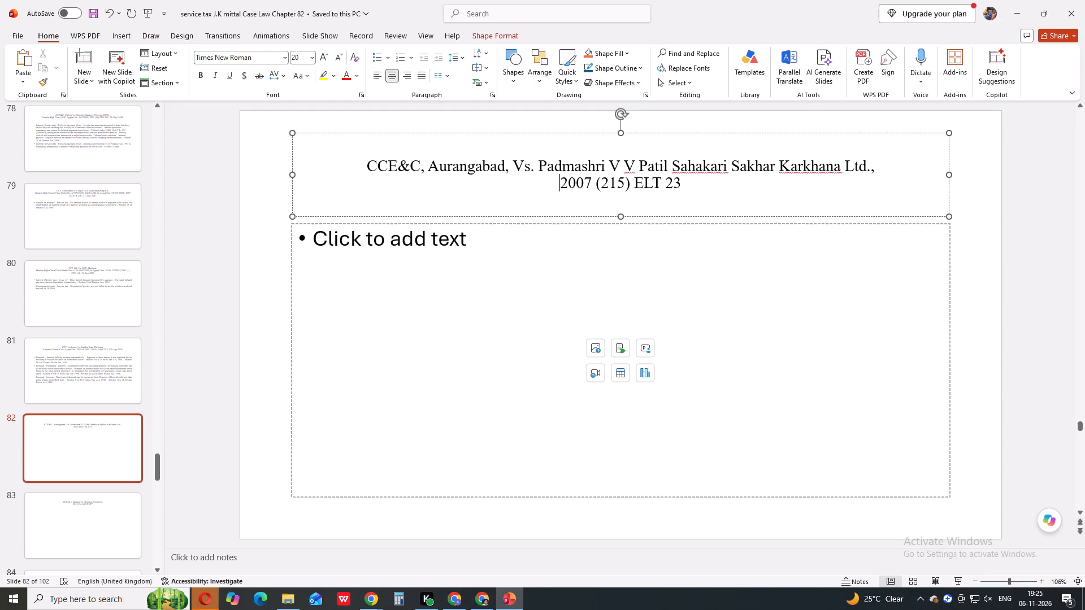
{"action": "key", "text": "alt+Tab"}
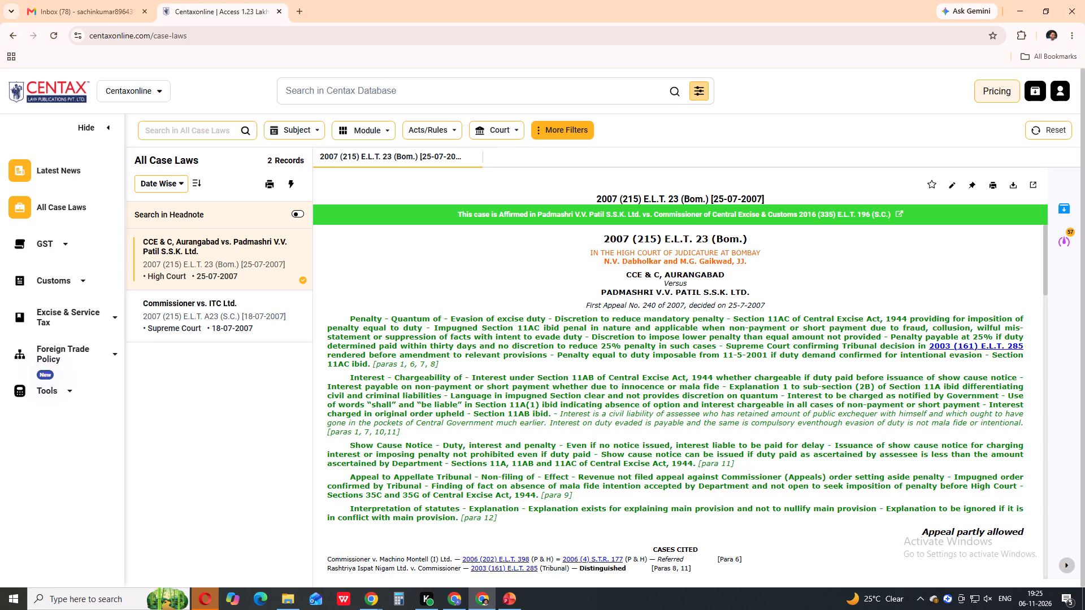
{"action": "left_click_drag", "start_coordinate": [585, 303], "coordinate": [678, 303]}
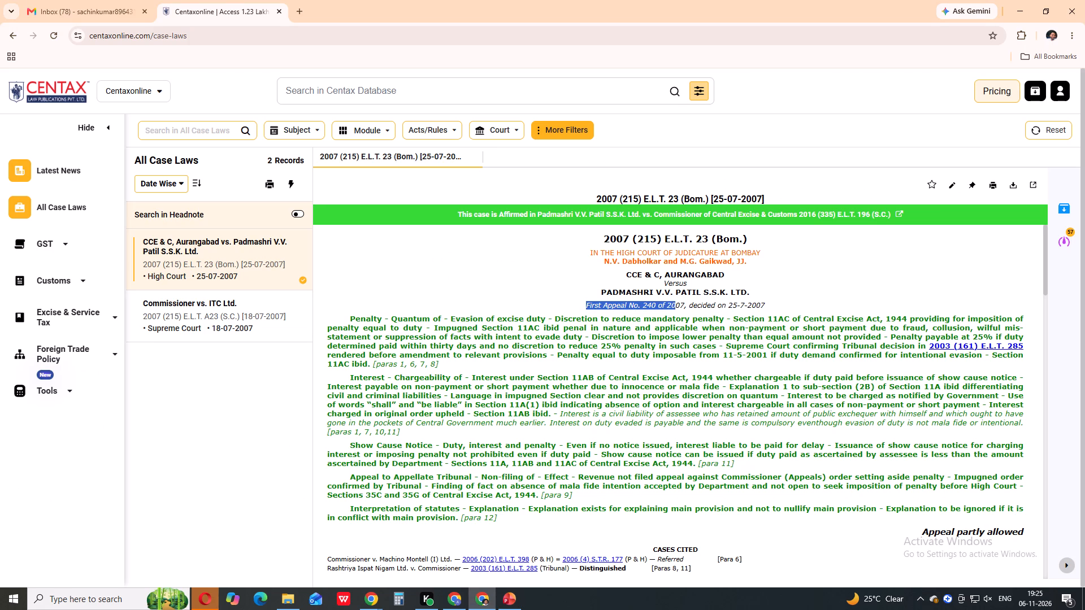
{"action": "left_click_drag", "start_coordinate": [678, 303], "coordinate": [684, 302]}
{"action": "left_click", "coordinate": [651, 263]}
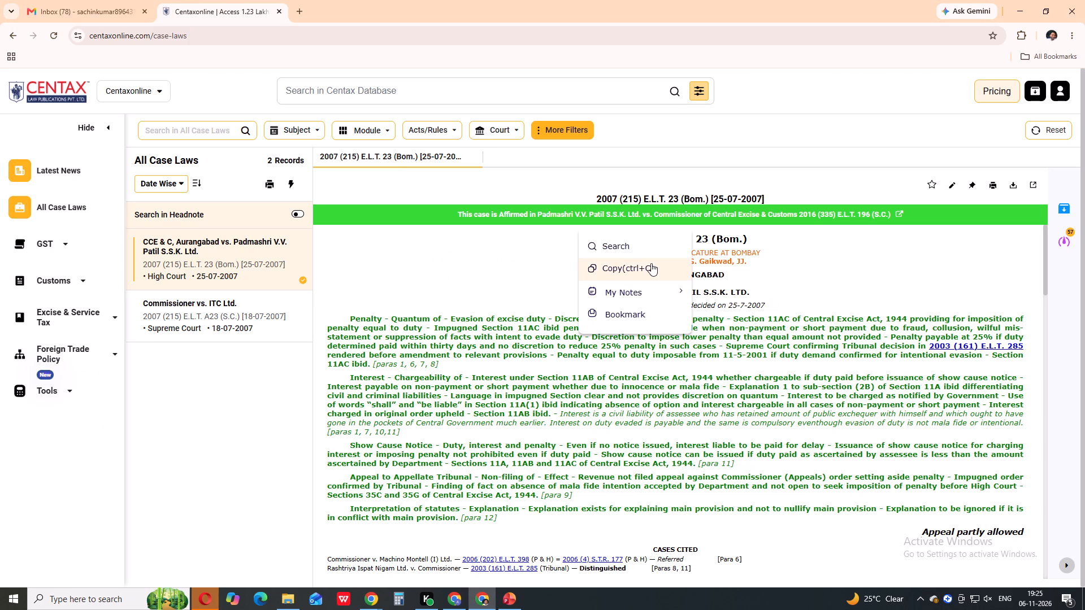
{"action": "scroll", "coordinate": [656, 322], "scroll_direction": "up", "scroll_amount": 5}
{"action": "scroll", "coordinate": [656, 322], "scroll_direction": "down", "scroll_amount": 5}
{"action": "scroll", "coordinate": [656, 322], "scroll_direction": "up", "scroll_amount": 9}
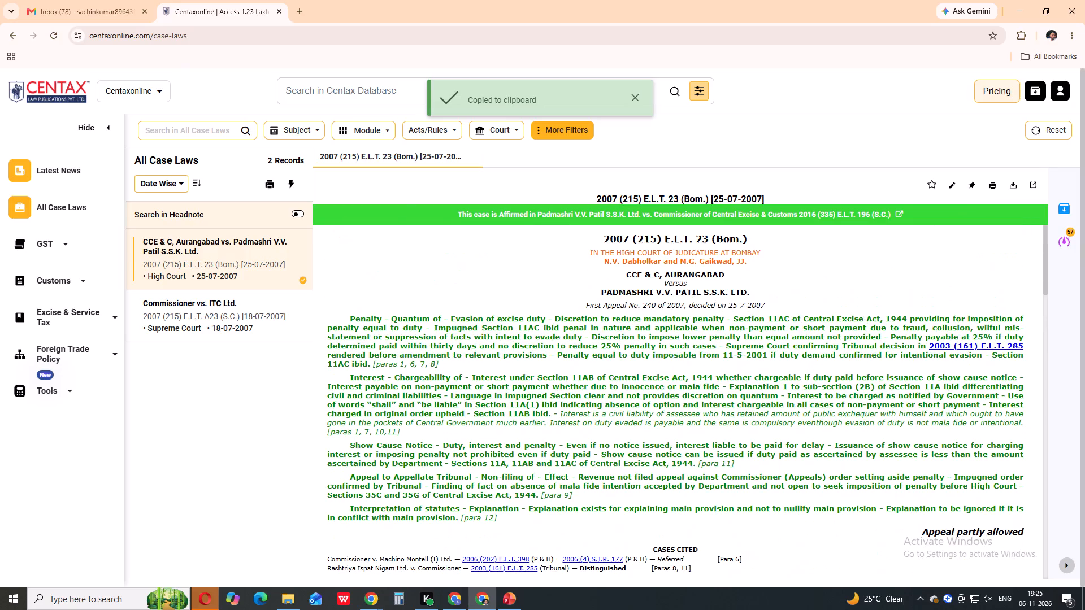
Switch to PowerPoint and insert "Bombay High Court |" before the 2007 citation in slide 82's title.
{"action": "key", "text": "alt+Tab"}
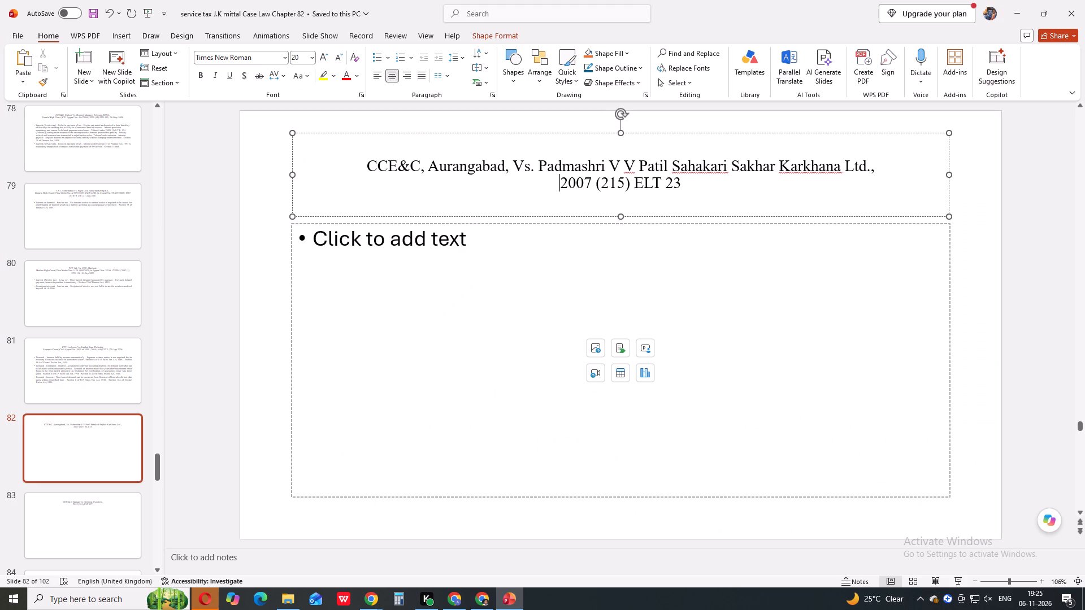
{"action": "type", "text": "Bp"}
{"action": "key", "text": "BackSpace"}
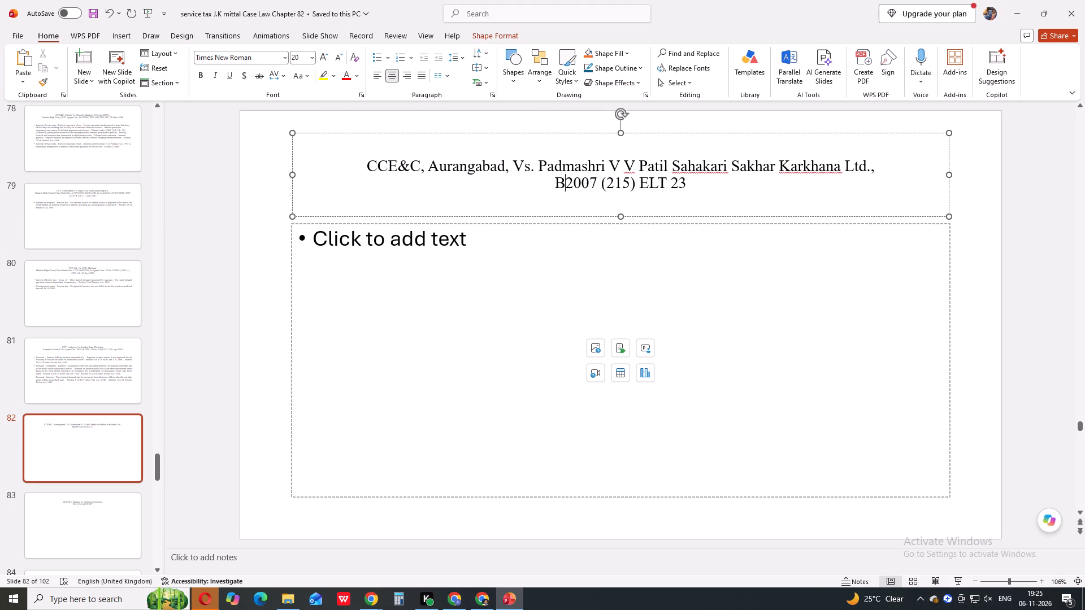
{"action": "type", "text": "ombay"}
{"action": "key", "text": "space"}
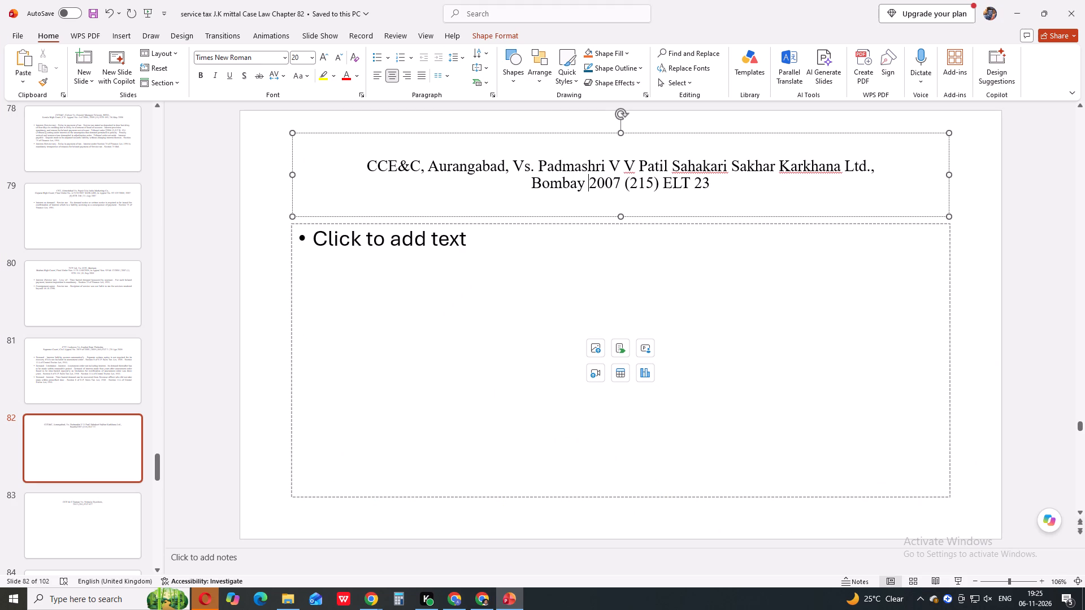
{"action": "type", "text": "High"}
{"action": "key", "text": "space"}
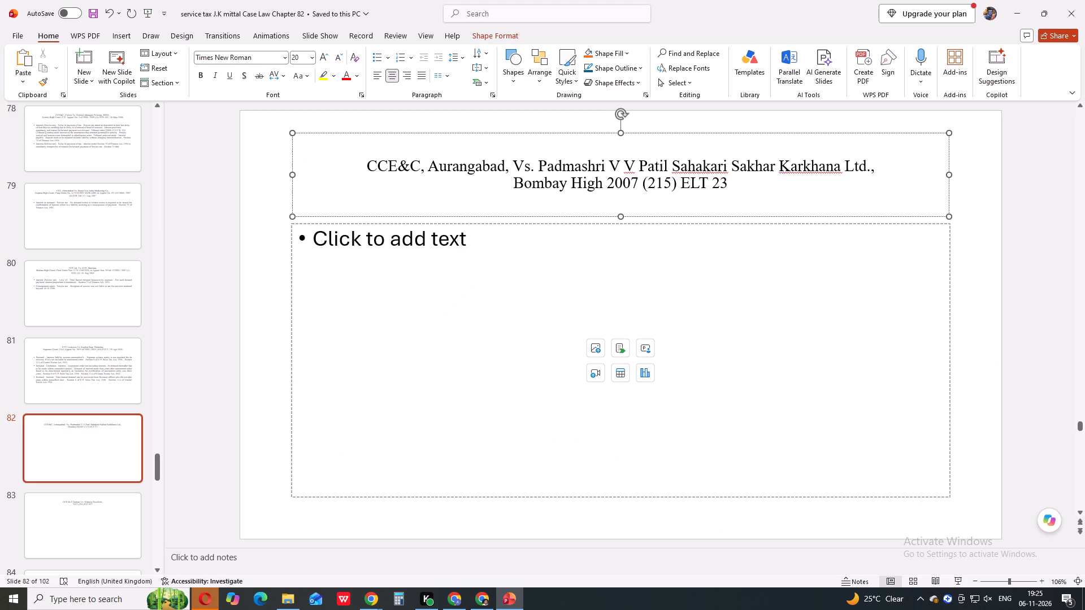
{"action": "key", "text": "shift+c"}
{"action": "type", "text": "ouyrt"}
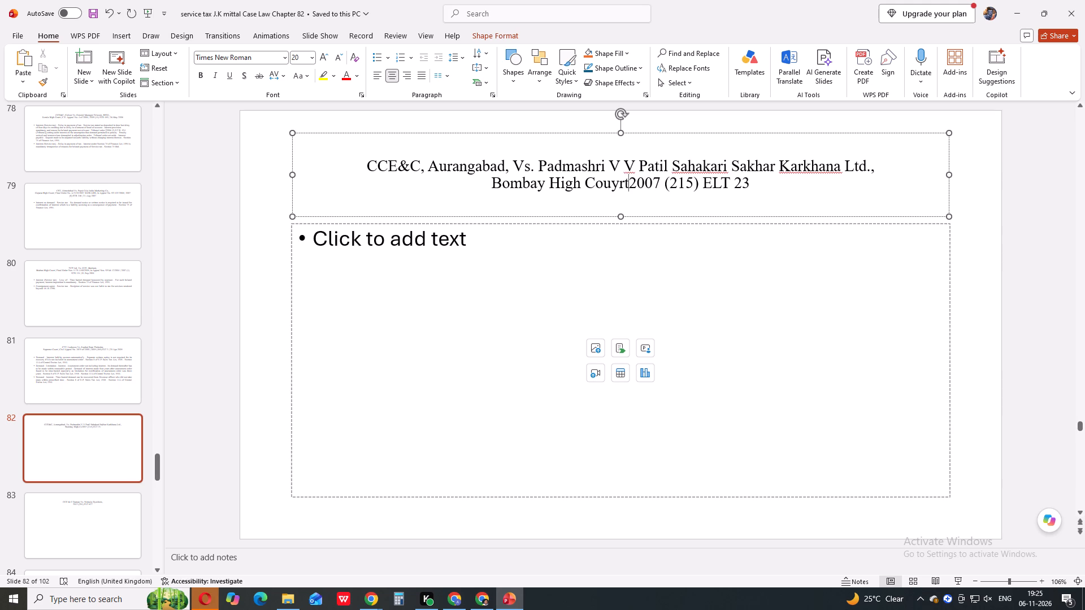
{"action": "key", "text": "space"}
{"action": "key", "text": "BackSpace"}
{"action": "key", "text": "BackSpace"}
{"action": "key", "text": "BackSpace"}
{"action": "key", "text": "BackSpace"}
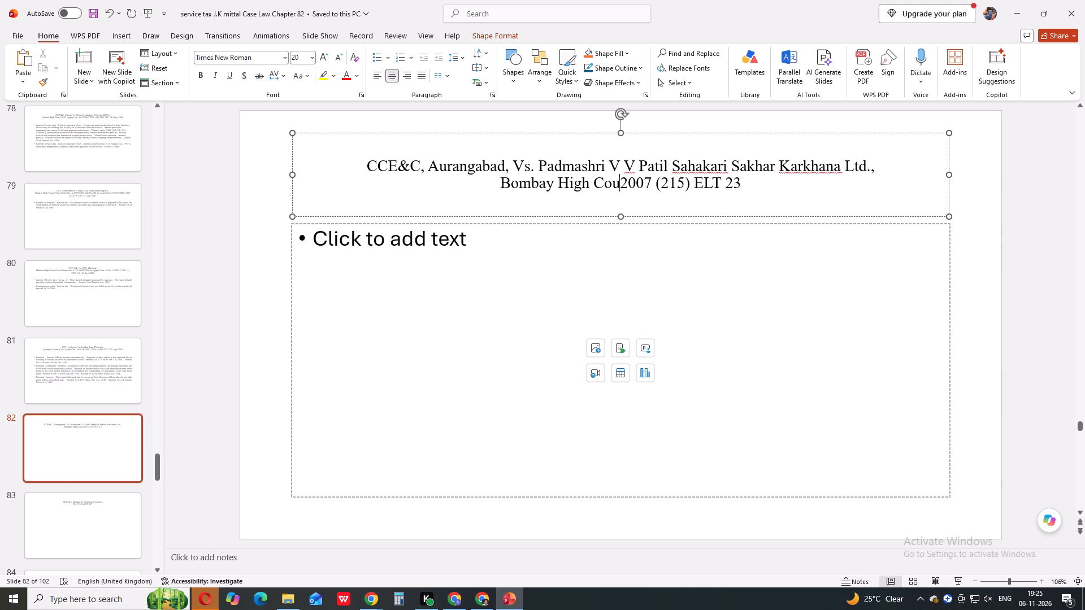
{"action": "type", "text": "rty"}
{"action": "key", "text": "space"}
{"action": "key", "text": "BackSpace"}
{"action": "key", "text": "BackSpace"}
{"action": "key", "text": "space"}
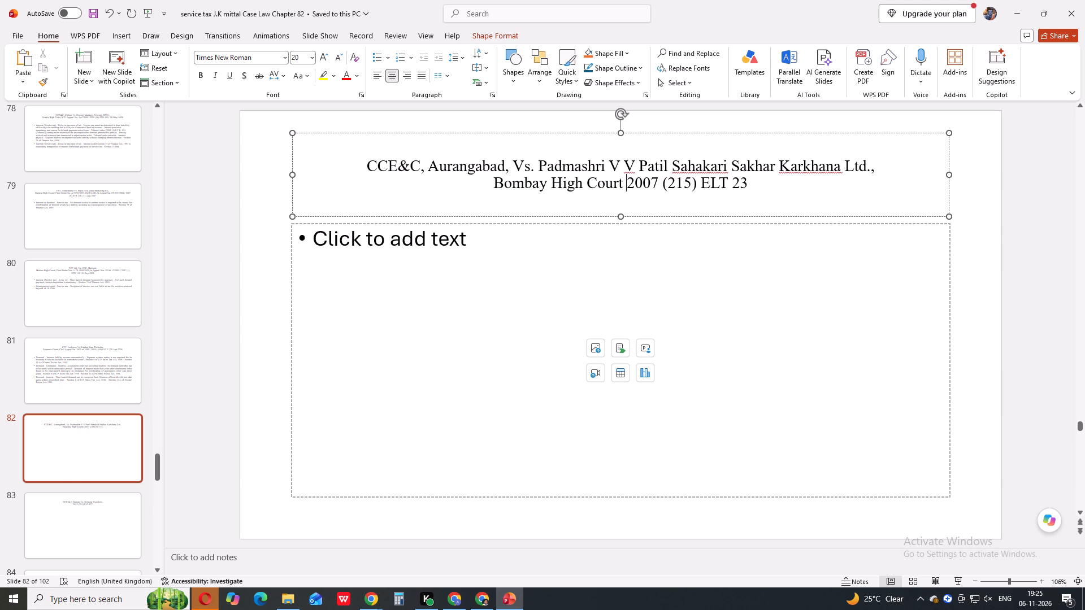
{"action": "type", "text": "|"}
{"action": "key", "text": "space"}
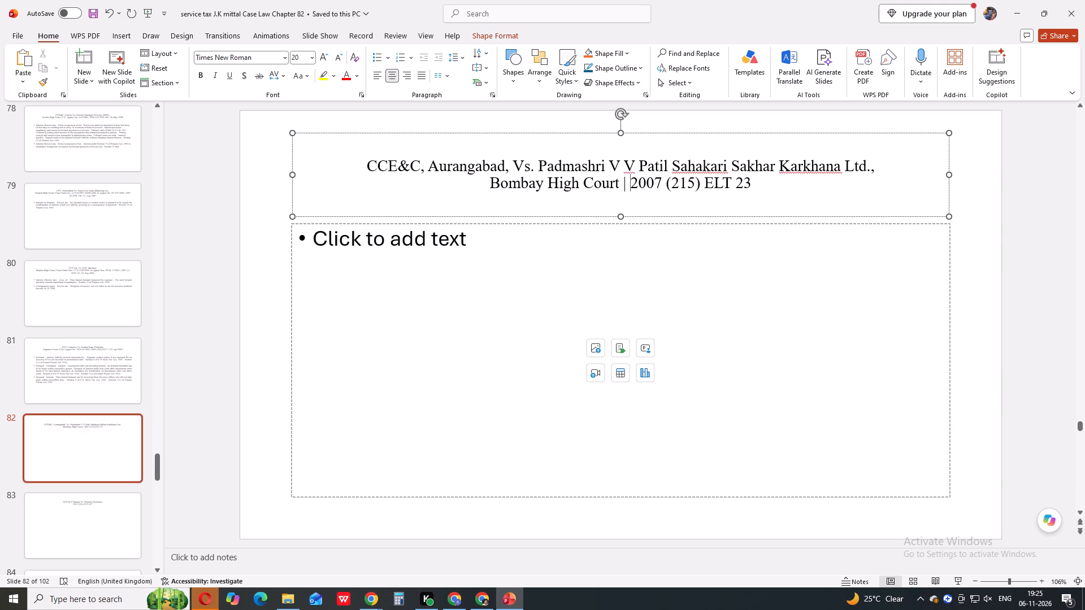
Paste the copied appeal number before the citation in slide 82's title, adding a "|" separator after it and another after the citation.
{"action": "key", "text": "ctrl+v"}
{"action": "key", "text": "space"}
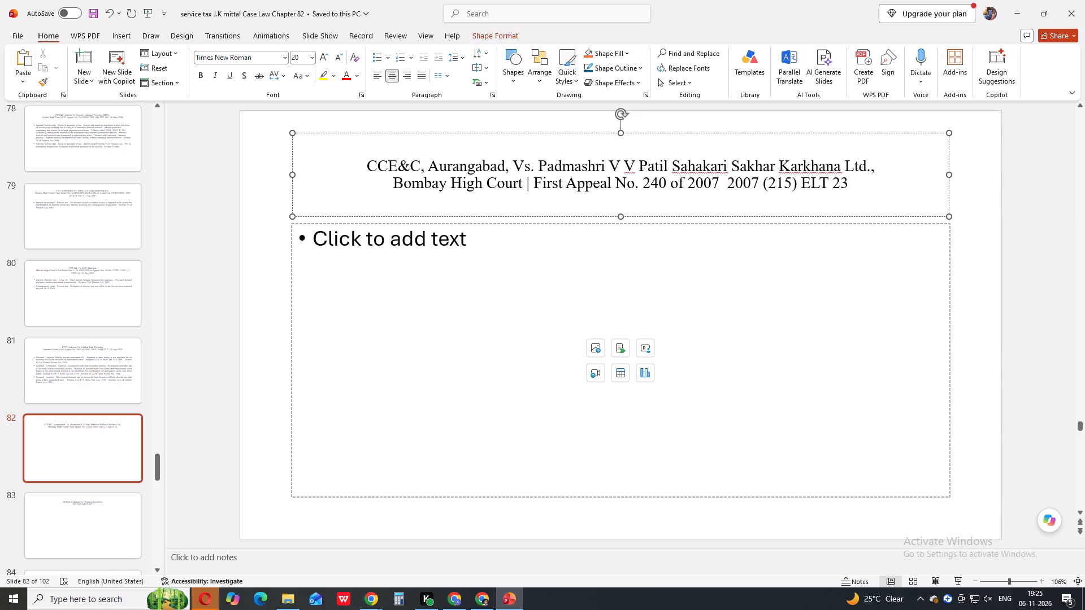
{"action": "type", "text": "|"}
{"action": "key", "text": "space"}
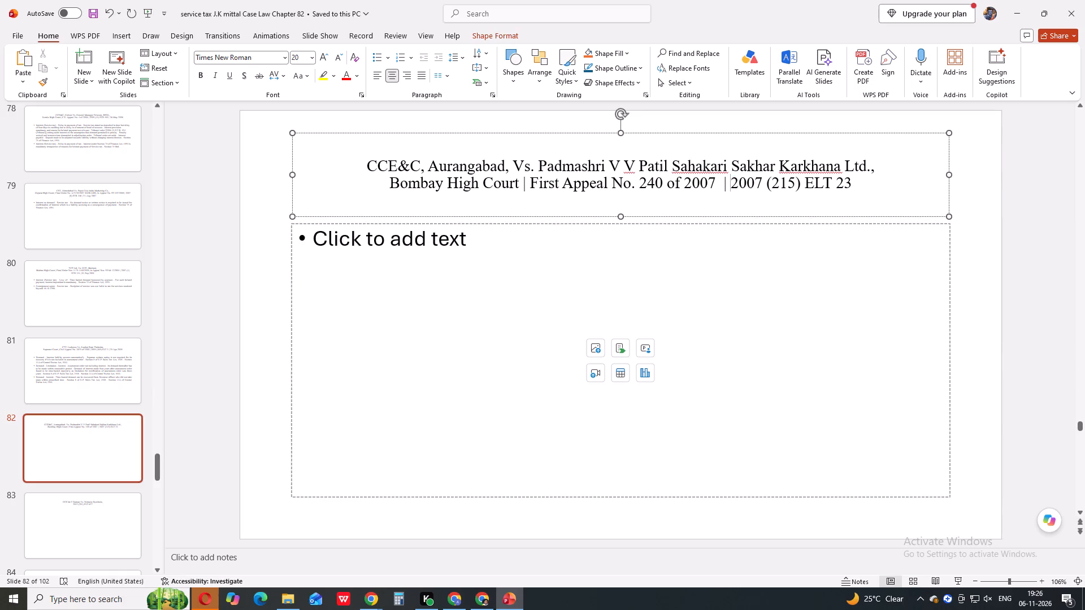
{"action": "left_click", "coordinate": [854, 185]}
{"action": "key", "text": "space"}
{"action": "type", "text": "|"}
{"action": "key", "text": "space"}
Switch to Centaxonline and copy the Penalty and Interest headnotes of the Padmashri V.V. Patil case, ending at "Section 11AB ibid.".
{"action": "key", "text": "alt+Tab"}
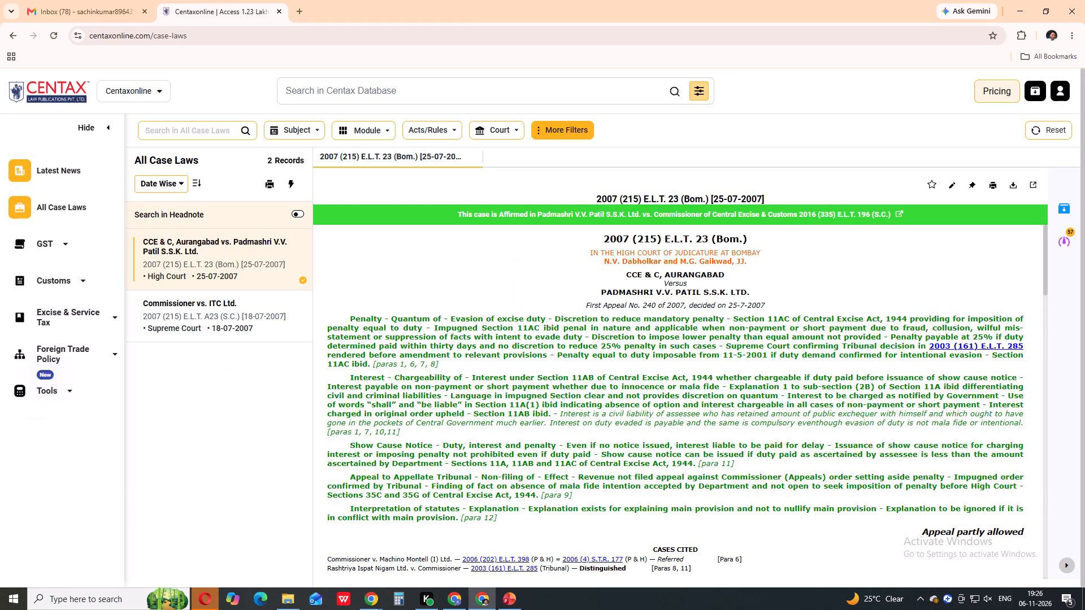
{"action": "left_click_drag", "start_coordinate": [348, 312], "coordinate": [368, 360]}
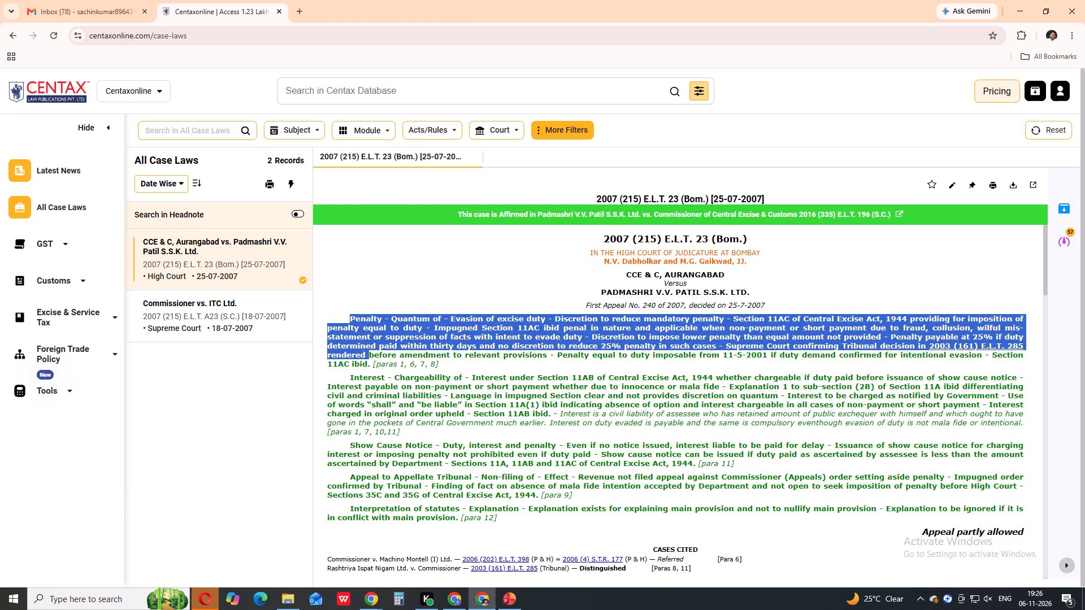
{"action": "left_click_drag", "start_coordinate": [368, 360], "coordinate": [789, 395]}
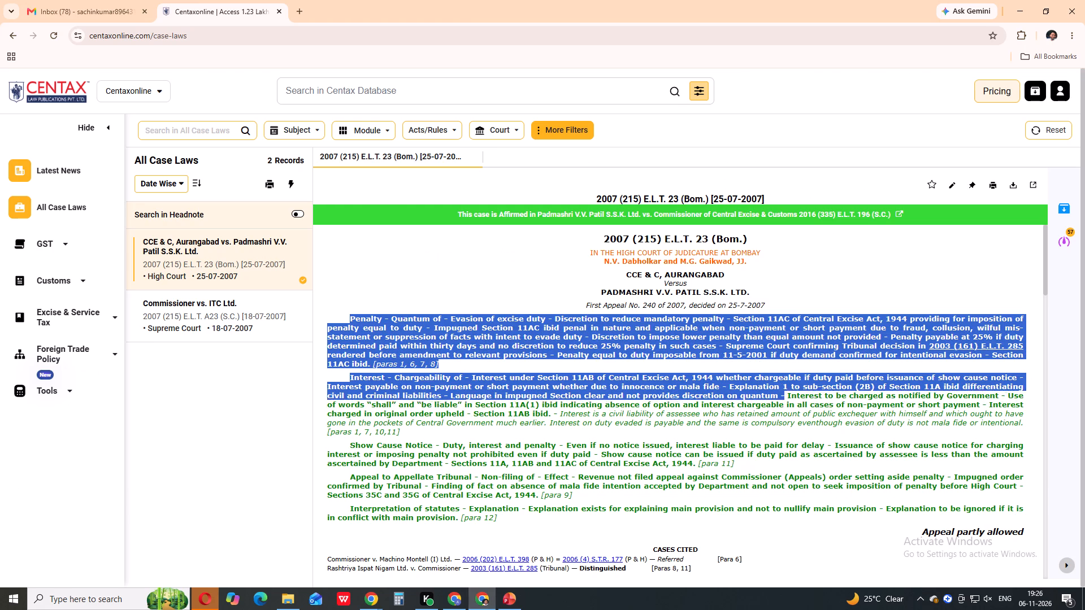
{"action": "left_click_drag", "start_coordinate": [789, 395], "coordinate": [351, 403]}
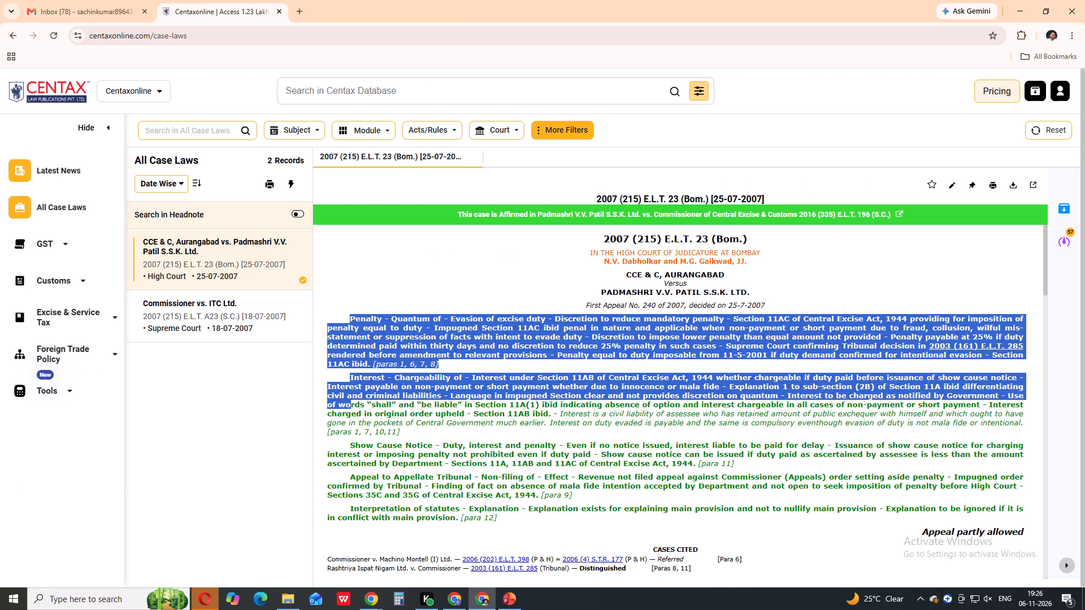
{"action": "left_click_drag", "start_coordinate": [351, 403], "coordinate": [550, 413]}
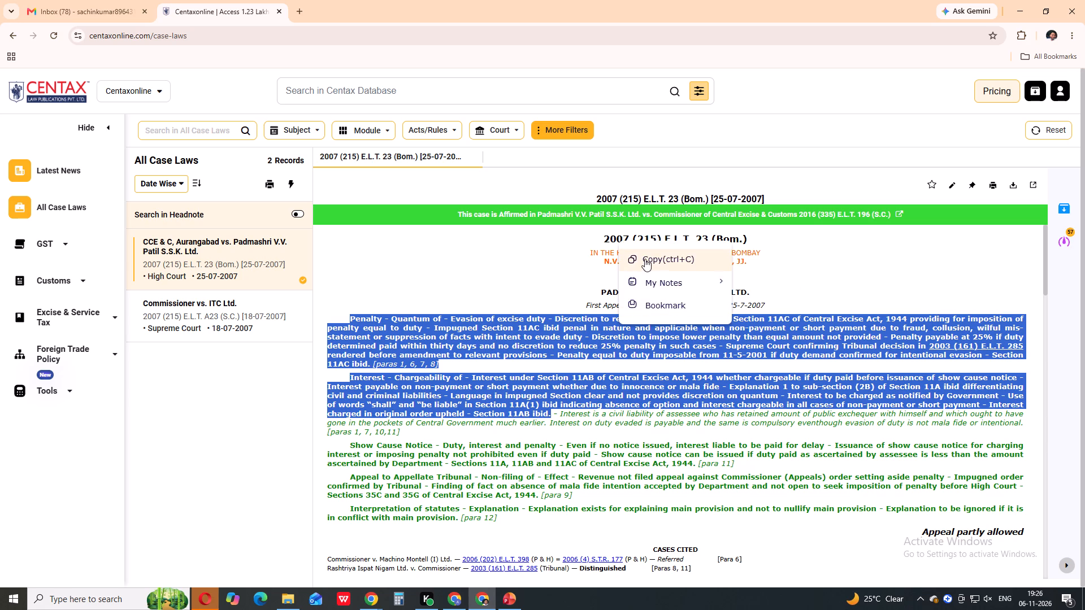
{"action": "left_click", "coordinate": [645, 259]}
Look over the headnotes and the start of the judgment in the Padmashri V.V. Patil case.
{"action": "scroll", "coordinate": [517, 310], "scroll_direction": "up", "scroll_amount": 4}
{"action": "scroll", "coordinate": [514, 316], "scroll_direction": "down", "scroll_amount": 10}
{"action": "scroll", "coordinate": [514, 323], "scroll_direction": "up", "scroll_amount": 10}
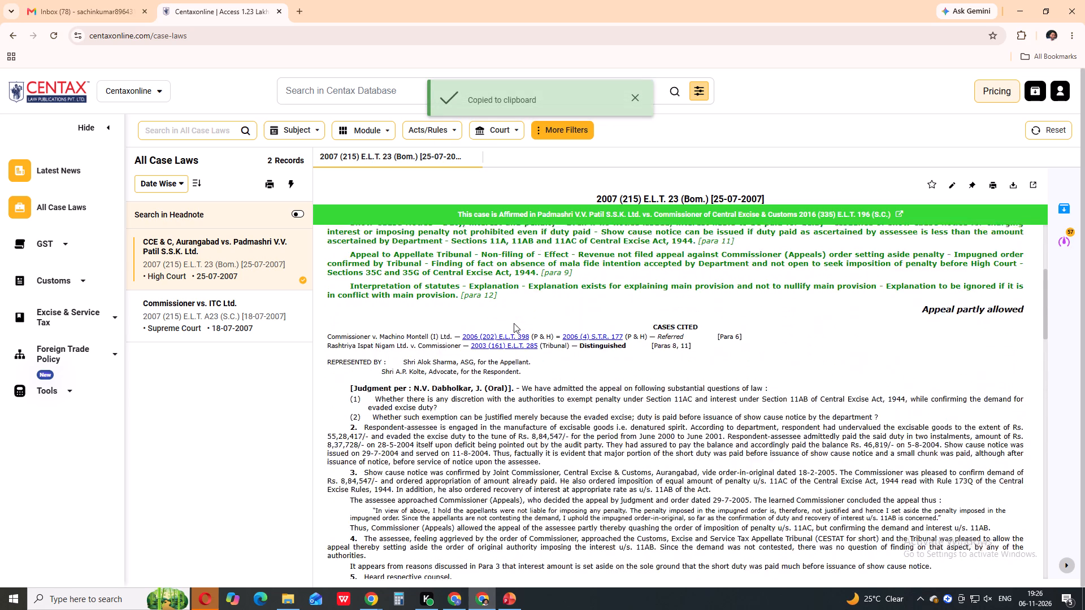
{"action": "scroll", "coordinate": [514, 323], "scroll_direction": "up", "scroll_amount": 4}
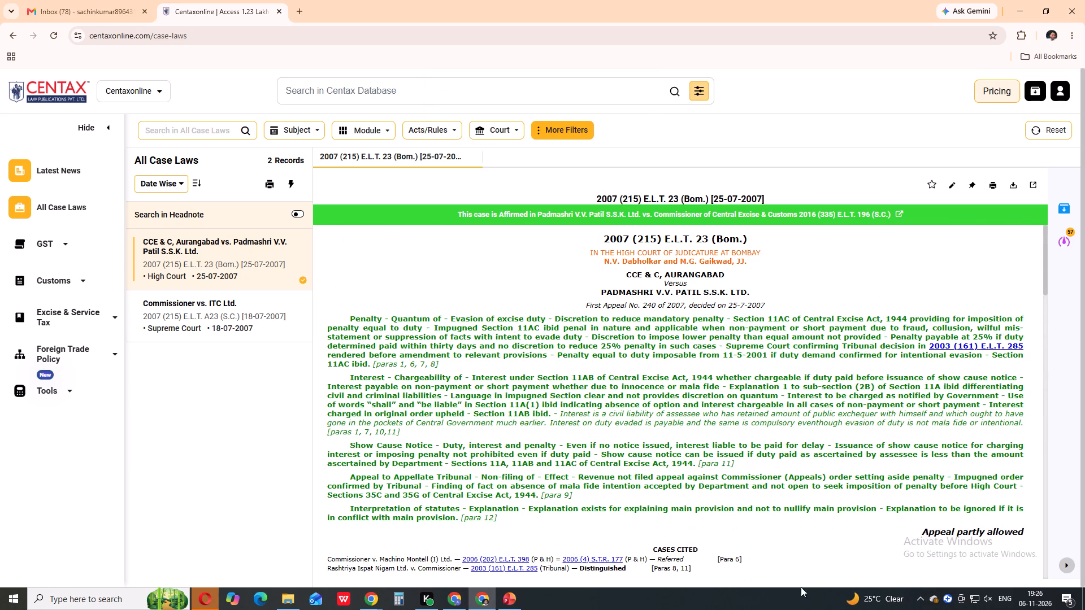
{"action": "scroll", "coordinate": [826, 585], "scroll_direction": "up", "scroll_amount": 3}
{"action": "scroll", "coordinate": [793, 483], "scroll_direction": "up", "scroll_amount": 5}
{"action": "scroll", "coordinate": [592, 417], "scroll_direction": "up", "scroll_amount": 4}
{"action": "scroll", "coordinate": [564, 384], "scroll_direction": "down", "scroll_amount": 3}
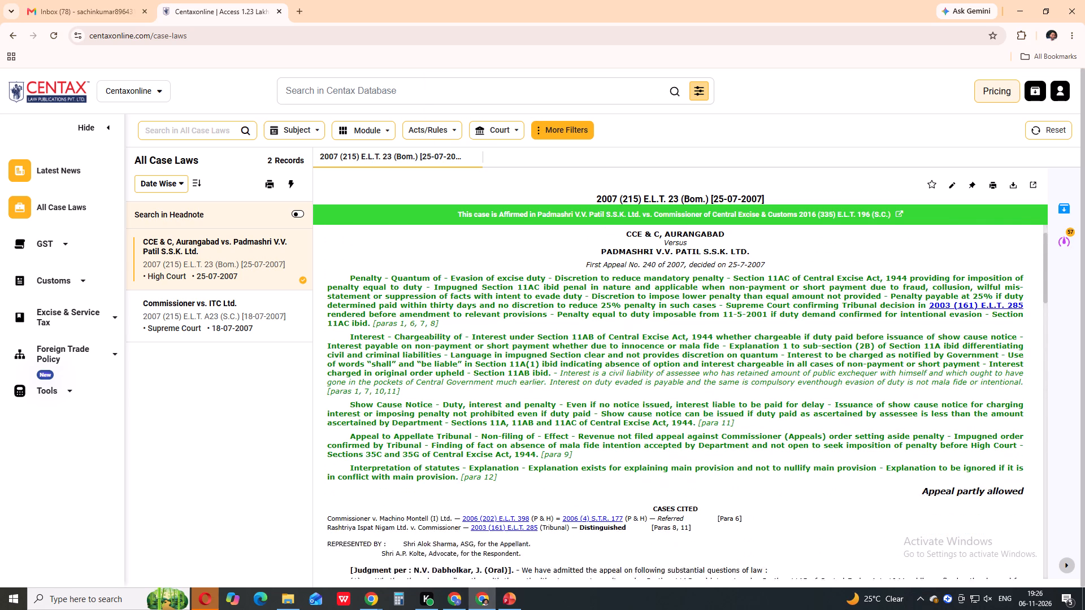
{"action": "scroll", "coordinate": [547, 381], "scroll_direction": "down", "scroll_amount": 1}
{"action": "scroll", "coordinate": [481, 377], "scroll_direction": "up", "scroll_amount": 15}
{"action": "scroll", "coordinate": [488, 369], "scroll_direction": "up", "scroll_amount": 6}
{"action": "scroll", "coordinate": [488, 369], "scroll_direction": "down", "scroll_amount": 6}
{"action": "scroll", "coordinate": [488, 369], "scroll_direction": "up", "scroll_amount": 8}
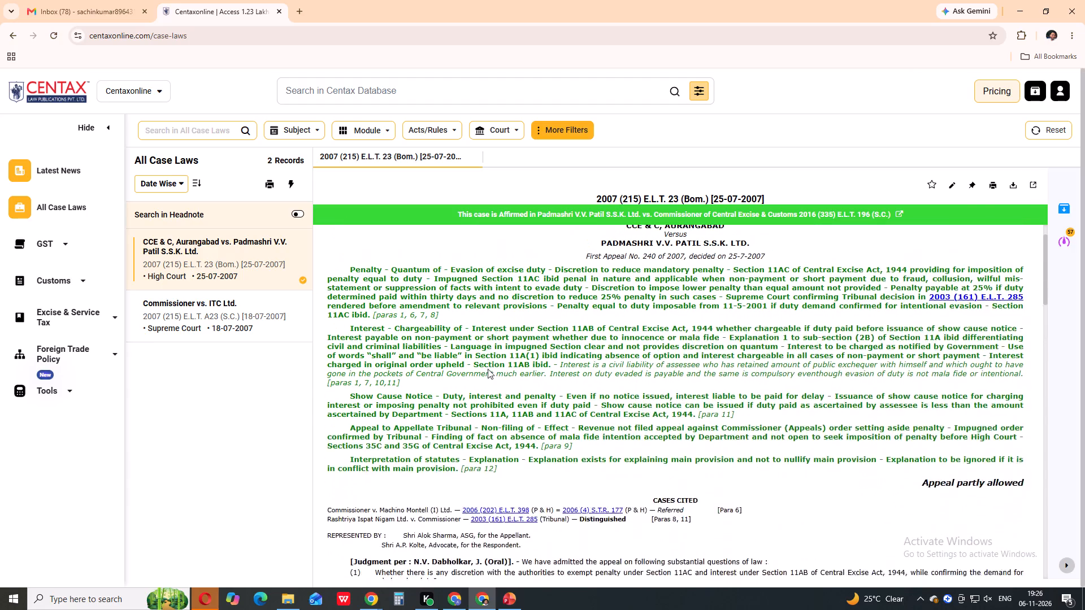
{"action": "scroll", "coordinate": [488, 369], "scroll_direction": "up", "scroll_amount": 11}
{"action": "scroll", "coordinate": [488, 369], "scroll_direction": "up", "scroll_amount": 14}
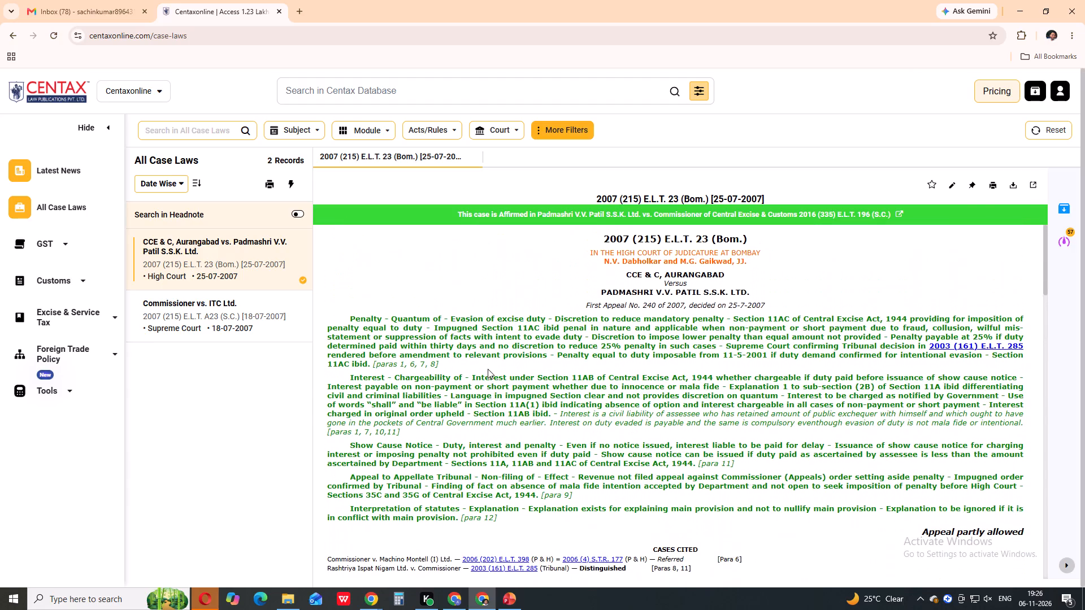
{"action": "scroll", "coordinate": [488, 369], "scroll_direction": "up", "scroll_amount": 3}
Add the decision date "25-July-2007" at the end of slide 82's title in PowerPoint, checking it against the Centaxonline case.
{"action": "key", "text": "alt+Tab"}
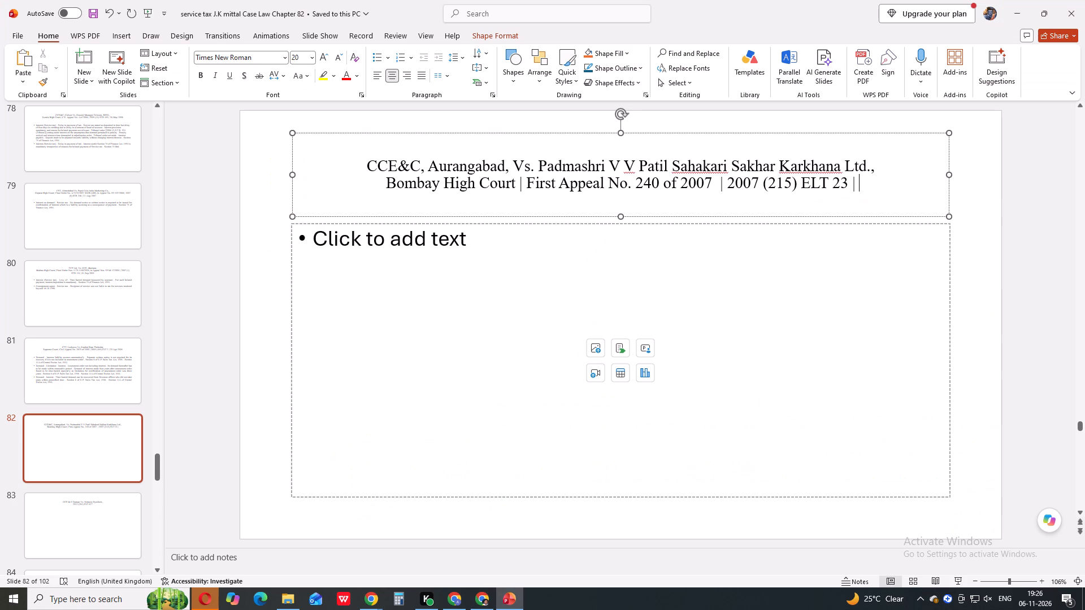
{"action": "key", "text": "alt+Tab"}
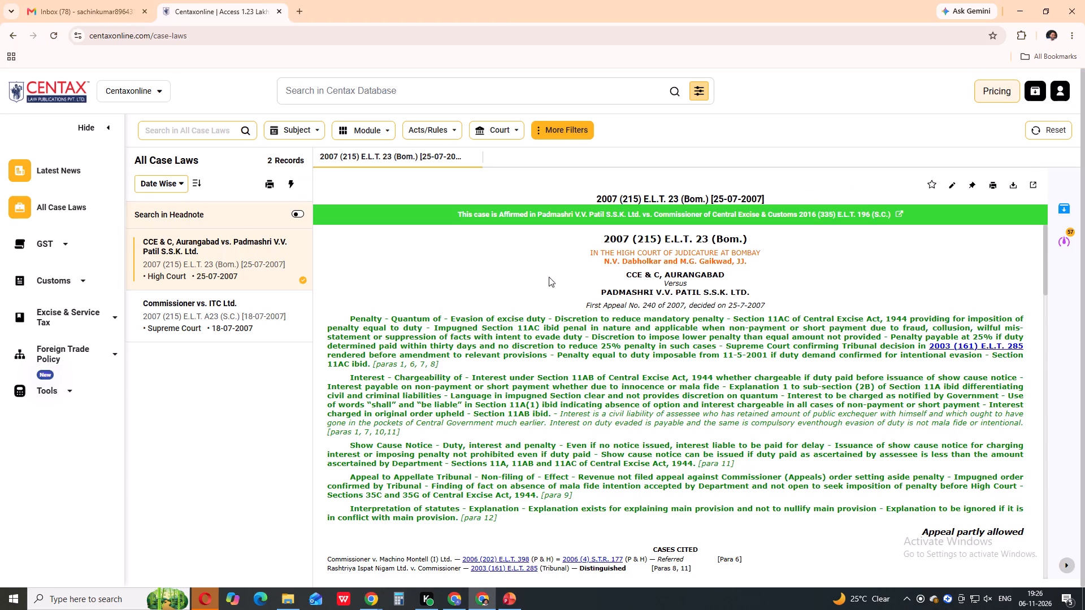
{"action": "key", "text": "alt+Tab"}
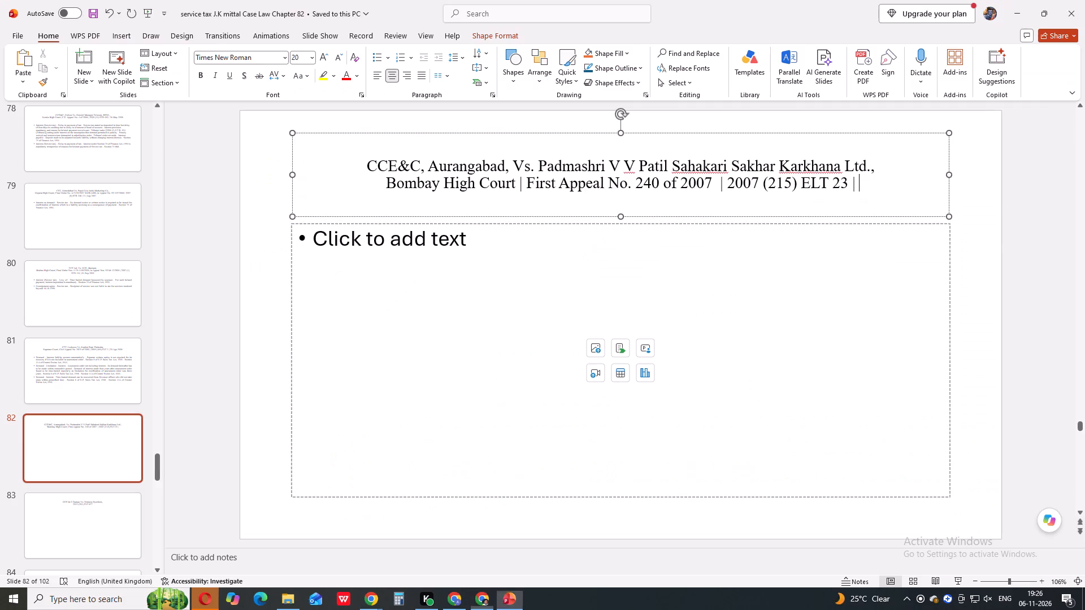
{"action": "type", "text": "25-"}
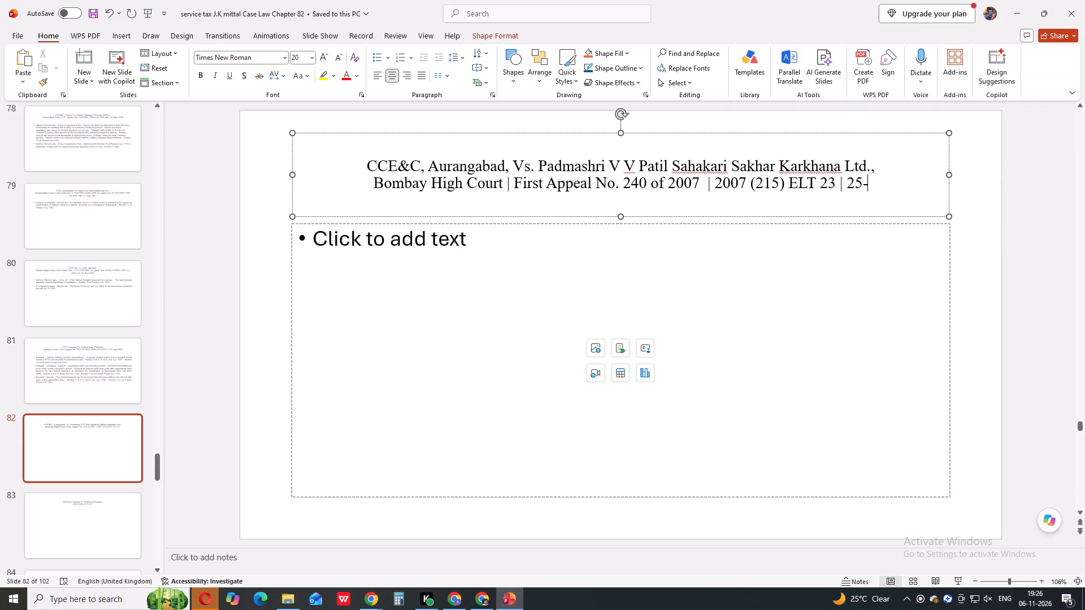
{"action": "type", "text": "July"}
{"action": "key", "text": "space"}
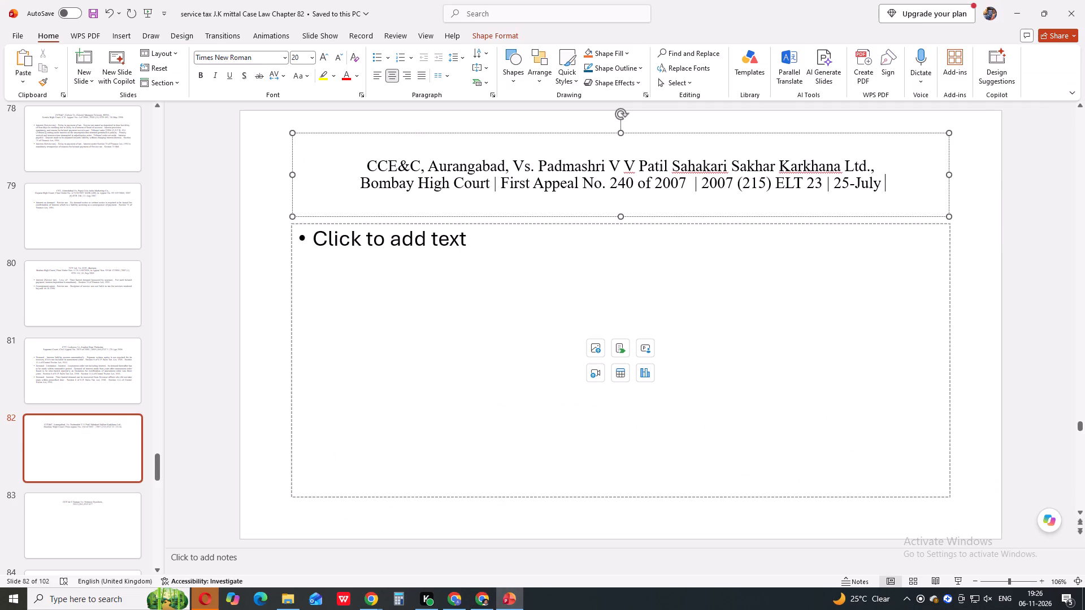
{"action": "key", "text": "BackSpace"}
{"action": "key", "text": "minus"}
{"action": "key", "text": "alt+Tab"}
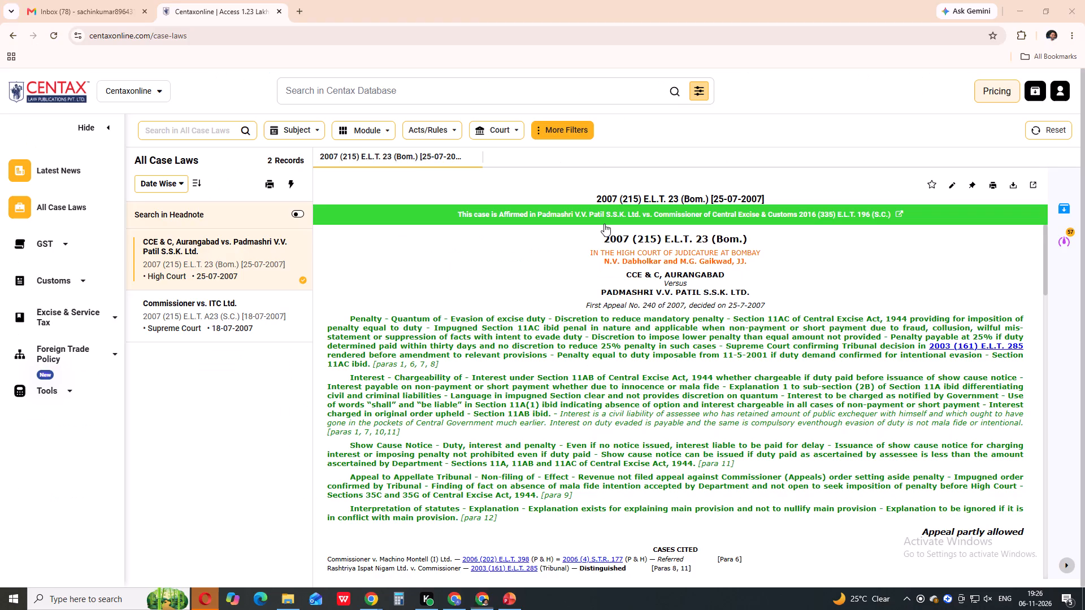
{"action": "key", "text": "alt+Tab"}
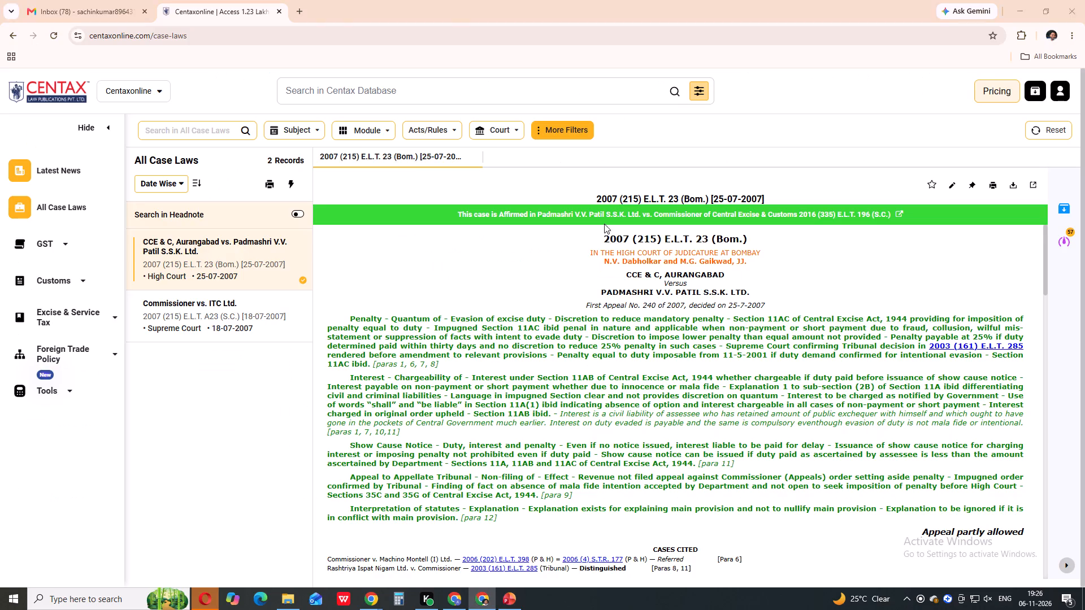
{"action": "type", "text": "2007"}
Set slide 82's empty body text to Times New Roman, size 20 and justified, and paste the copied headnotes into it.
{"action": "left_click", "coordinate": [463, 304]}
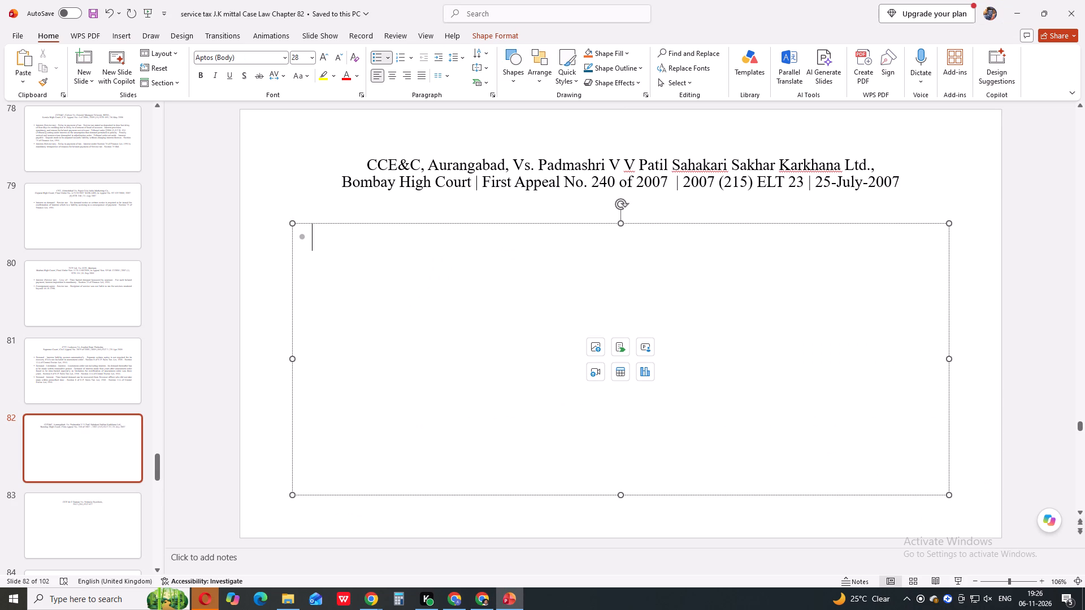
{"action": "left_click", "coordinate": [286, 57]}
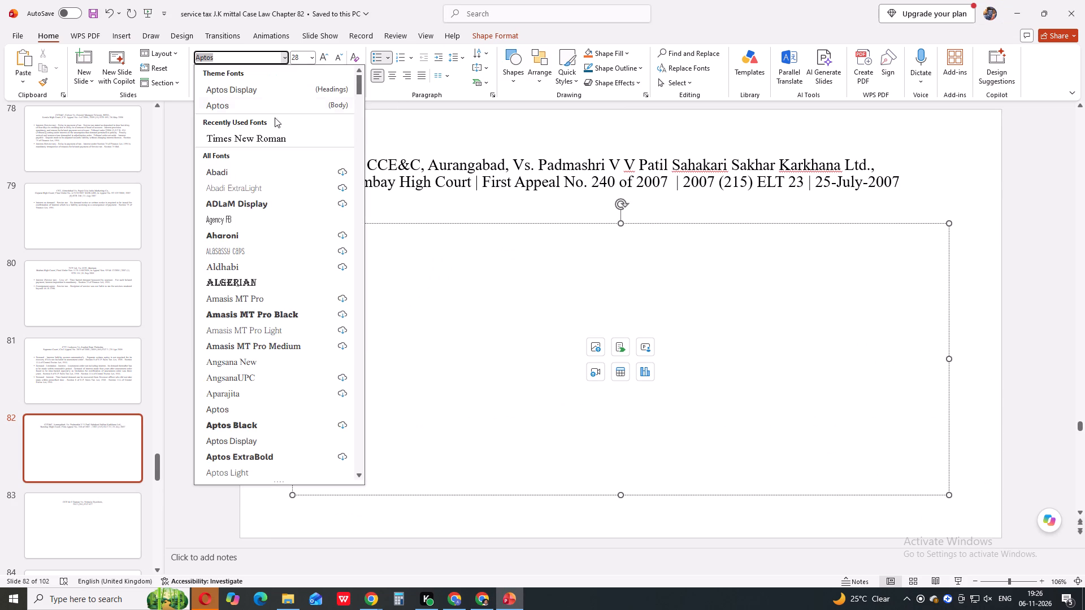
{"action": "left_click", "coordinate": [270, 134]}
{"action": "left_click", "coordinate": [310, 54]}
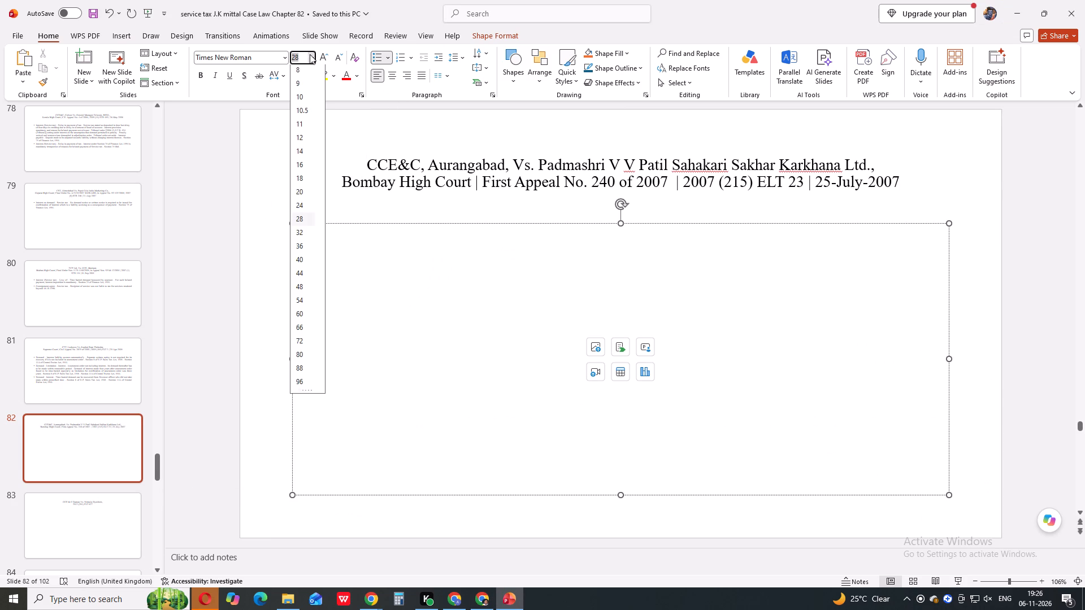
{"action": "left_click", "coordinate": [303, 194]}
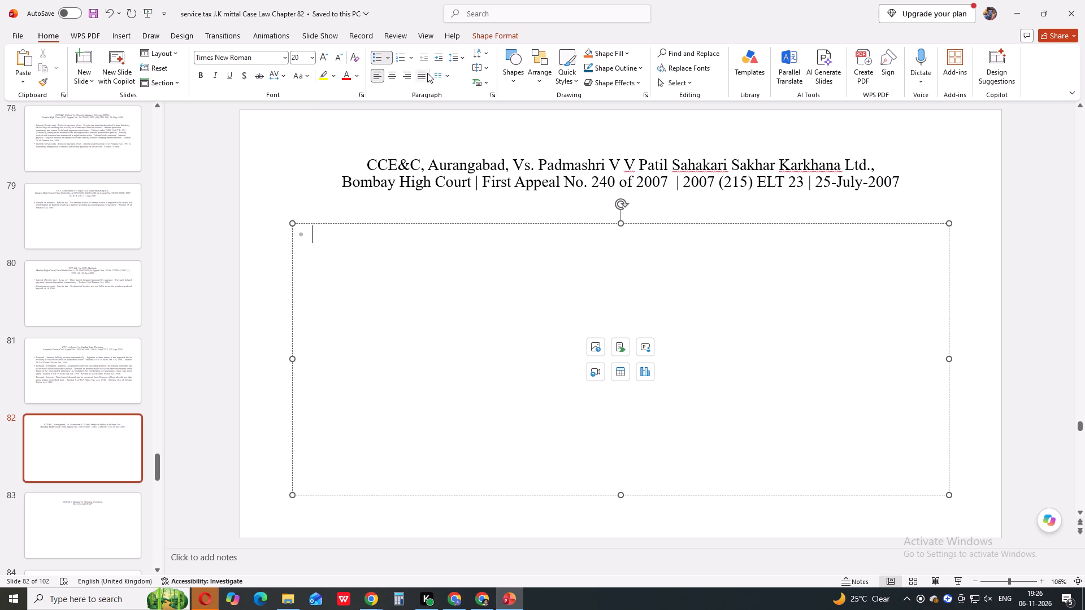
{"action": "left_click", "coordinate": [424, 73]}
{"action": "key", "text": "ctrl+v"}
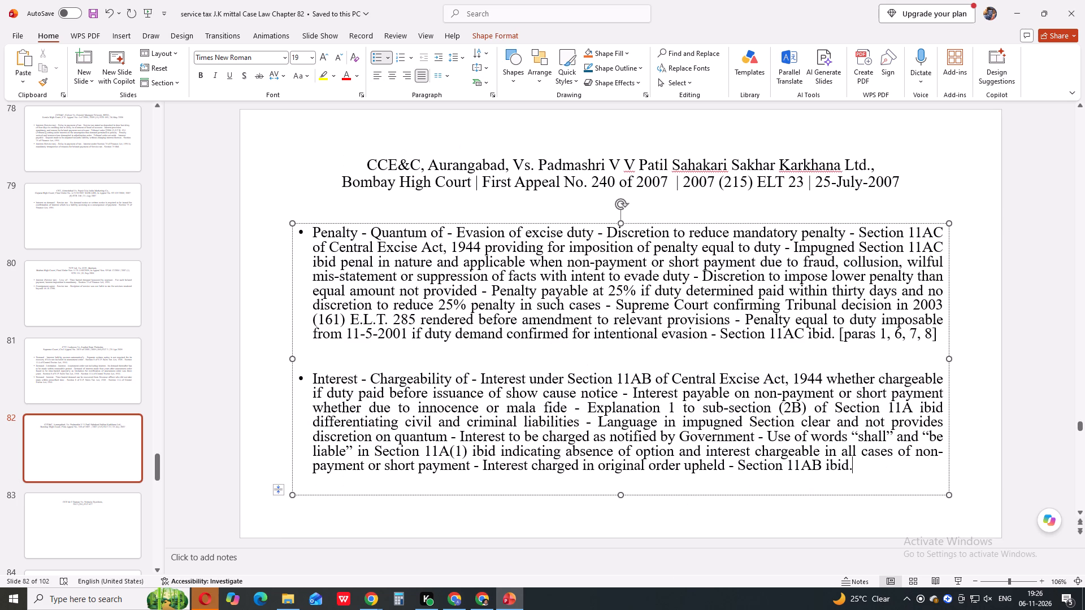
Delete the empty bullet between slide 82's two headnotes and the "[paras 1, 6, 7, 8]" reference ending the Penalty headnote.
{"action": "left_click", "coordinate": [349, 354]}
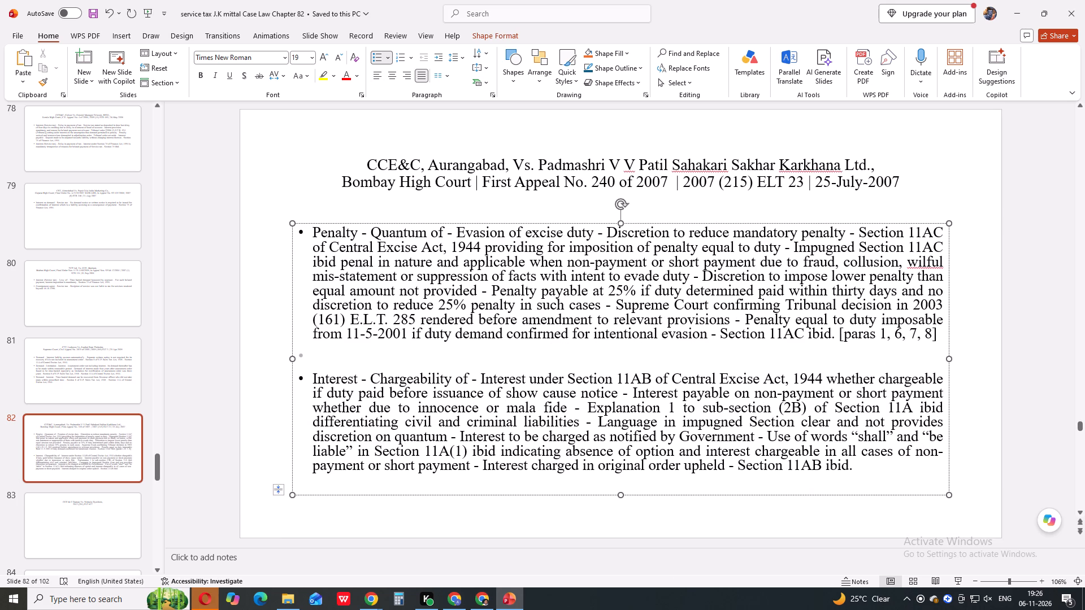
{"action": "key", "text": "BackSpace"}
{"action": "key", "text": "BackSpace"}
{"action": "key", "text": "BackSpace"}
{"action": "key", "text": "BackSpace"}
{"action": "key", "text": "BackSpace"}
{"action": "key", "text": "BackSpace"}
{"action": "key", "text": "BackSpace"}
{"action": "key", "text": "BackSpace"}
{"action": "key", "text": "BackSpace"}
{"action": "key", "text": "BackSpace"}
{"action": "key", "text": "BackSpace"}
{"action": "key", "text": "BackSpace"}
{"action": "key", "text": "BackSpace"}
{"action": "key", "text": "BackSpace"}
{"action": "key", "text": "BackSpace"}
{"action": "key", "text": "BackSpace"}
{"action": "key", "text": "BackSpace"}
{"action": "key", "text": "BackSpace"}
{"action": "key", "text": "BackSpace"}
{"action": "key", "text": "BackSpace"}
{"action": "key", "text": "BackSpace"}
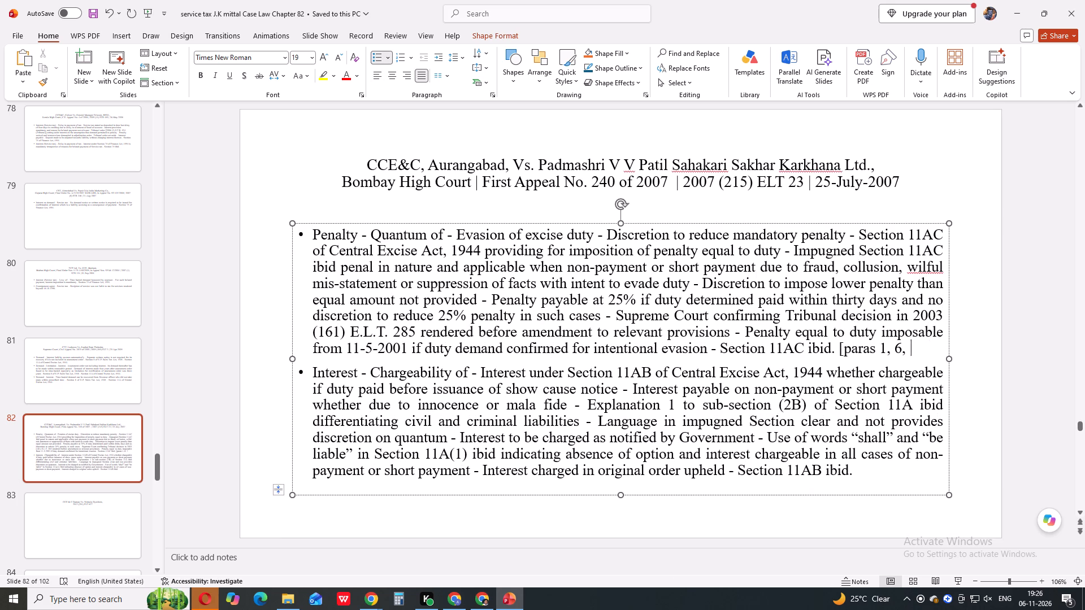
{"action": "key", "text": "BackSpace"}
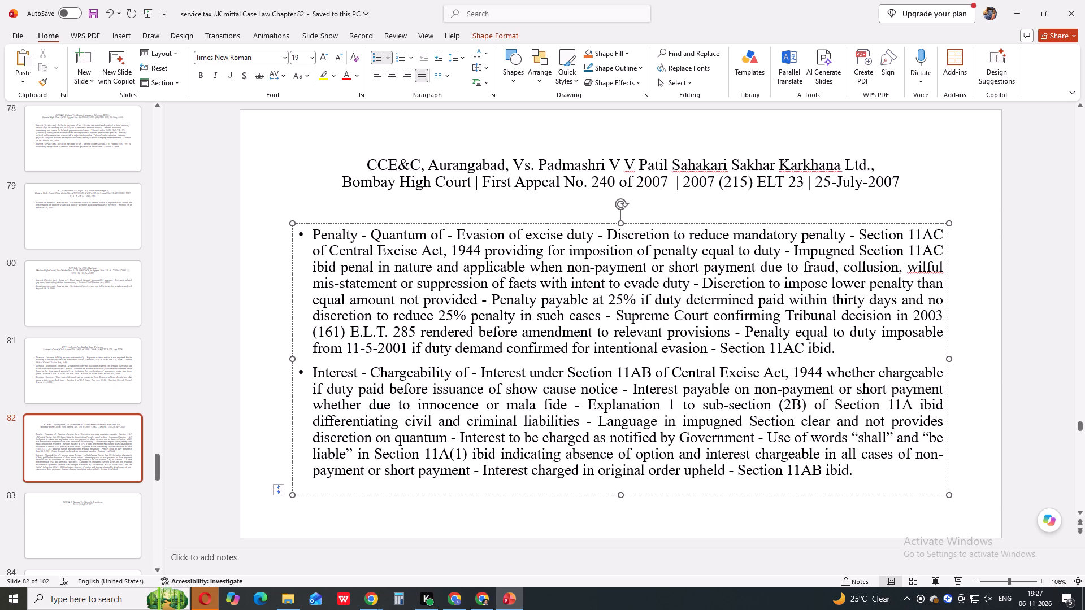
Save the presentation.
{"action": "key", "text": "ctrl+s"}
{"action": "key", "text": "ctrl+s"}
{"action": "key", "text": "ctrl+s"}
{"action": "key", "text": "ctrl+s"}
{"action": "key", "text": "ctrl+s"}
{"action": "key", "text": "ctrl+s"}
{"action": "key", "text": "ctrl+s"}
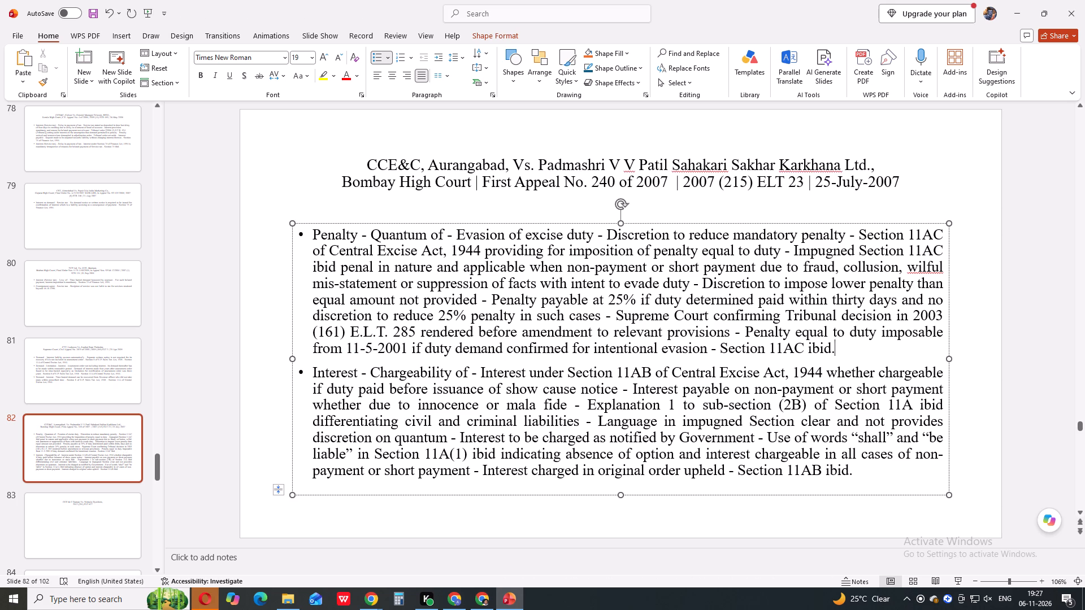
Go to slide 83 and read through the case name and citation in its title.
{"action": "scroll", "coordinate": [517, 329], "scroll_direction": "down", "scroll_amount": 3}
{"action": "scroll", "coordinate": [513, 329], "scroll_direction": "up", "scroll_amount": 2}
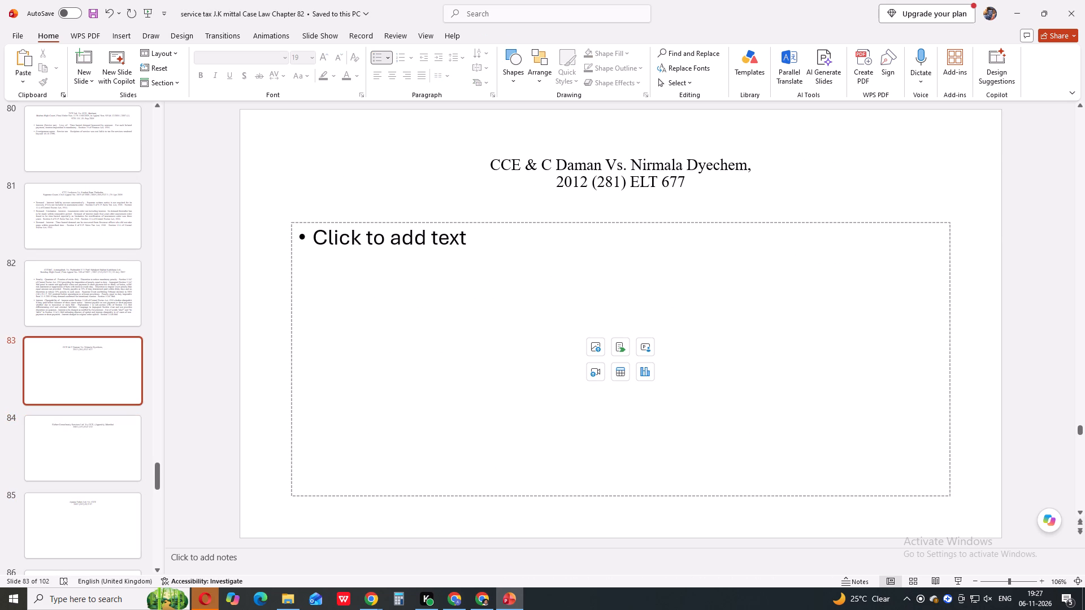
{"action": "left_click", "coordinate": [557, 178]}
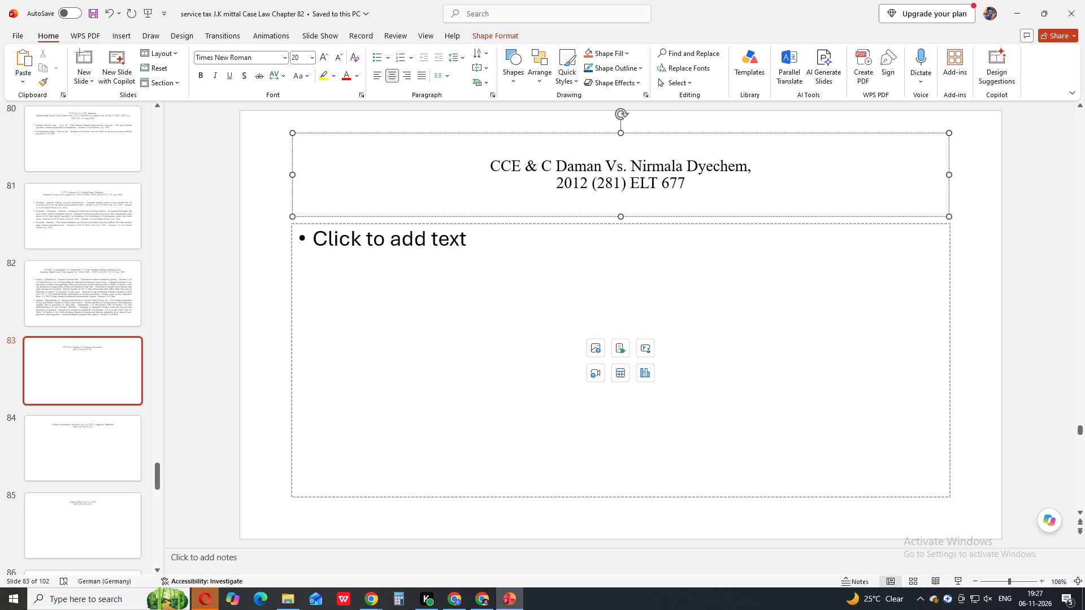
{"action": "left_click", "coordinate": [516, 167]}
{"action": "left_click", "coordinate": [534, 168]}
{"action": "left_click", "coordinate": [555, 167]}
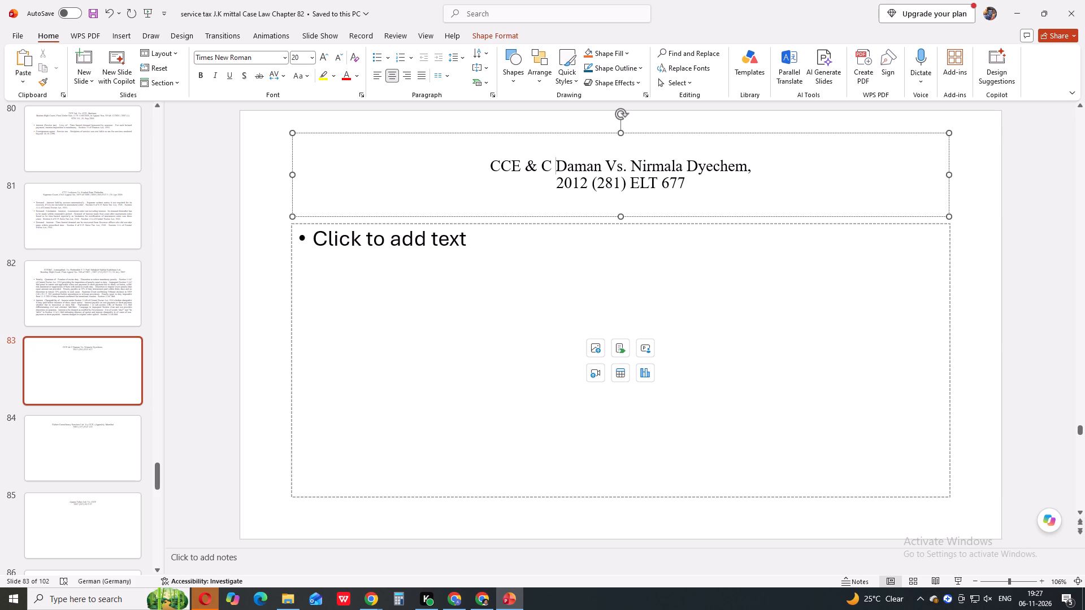
{"action": "left_click", "coordinate": [581, 169]}
{"action": "left_click", "coordinate": [596, 169]}
{"action": "left_click", "coordinate": [610, 169]}
{"action": "left_click", "coordinate": [620, 168]}
{"action": "left_click", "coordinate": [639, 168]}
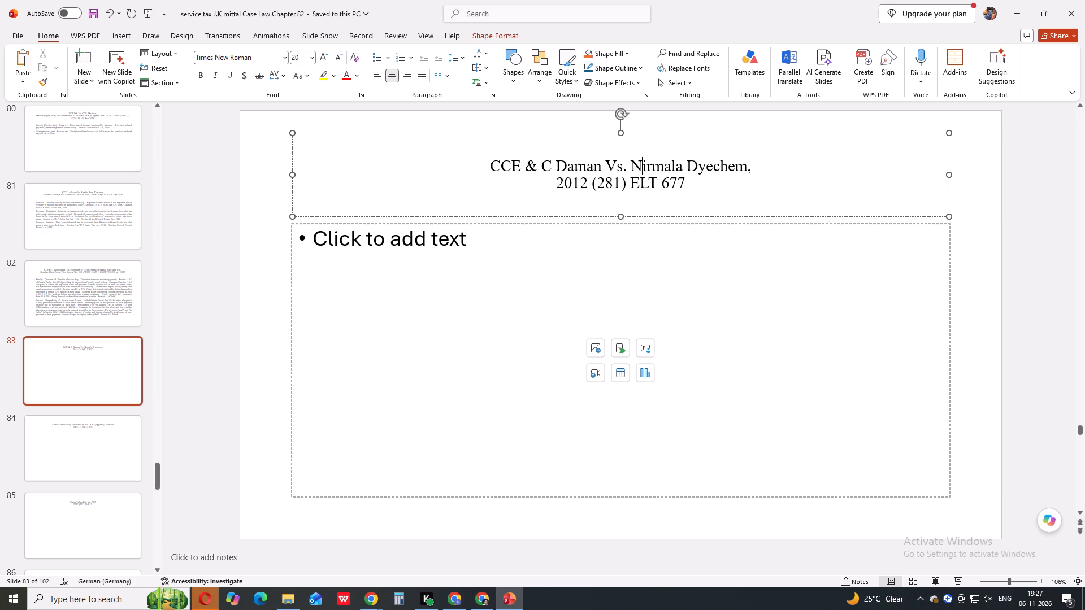
{"action": "left_click", "coordinate": [654, 165]}
{"action": "left_click", "coordinate": [666, 165]}
{"action": "left_click", "coordinate": [639, 167]}
{"action": "left_click", "coordinate": [636, 165]}
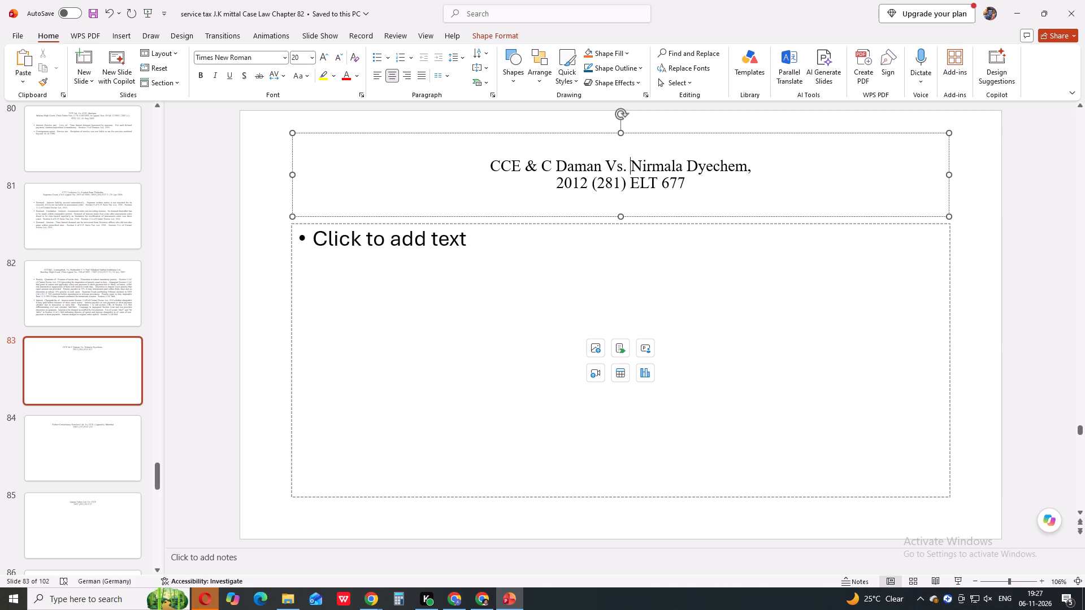
{"action": "left_click", "coordinate": [644, 165]}
{"action": "left_click", "coordinate": [656, 165]}
{"action": "left_click", "coordinate": [646, 168]}
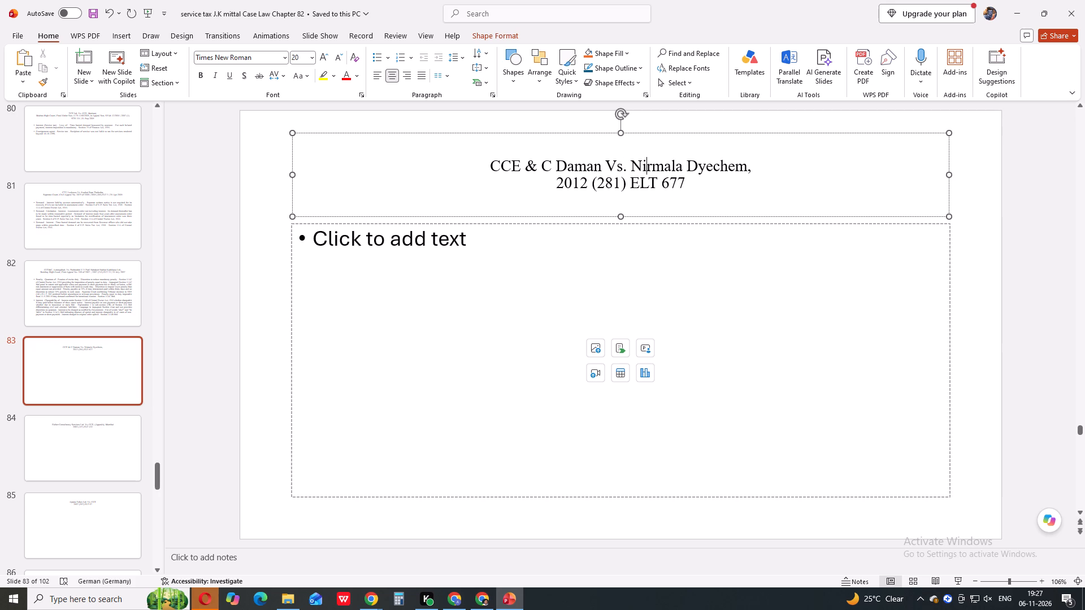
{"action": "left_click", "coordinate": [663, 167]}
{"action": "left_click", "coordinate": [654, 165]}
{"action": "left_click", "coordinate": [658, 165]}
{"action": "left_click", "coordinate": [667, 166]}
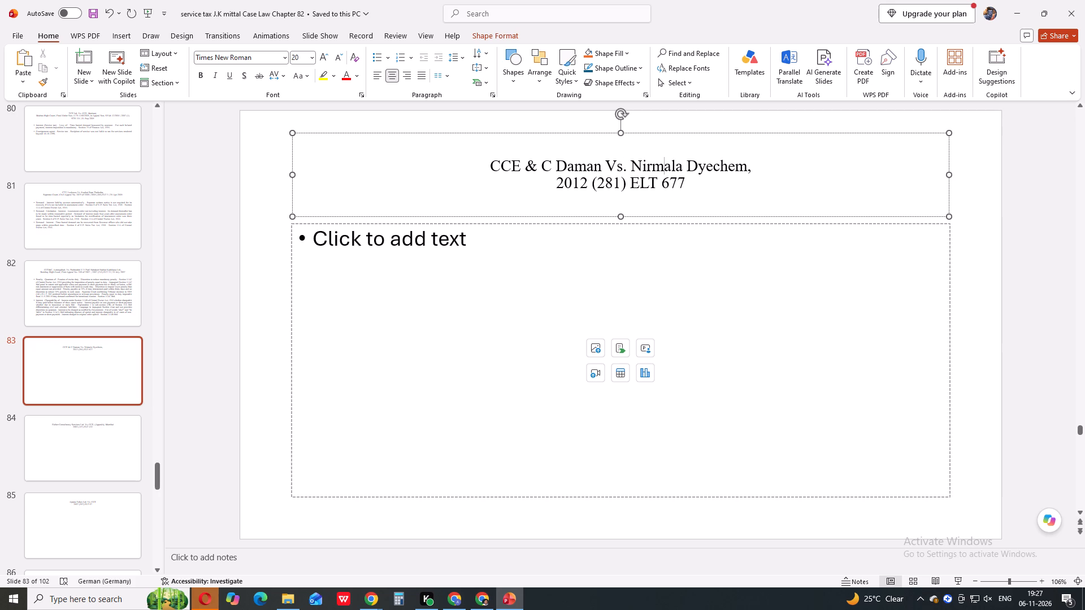
{"action": "left_click", "coordinate": [672, 167]}
{"action": "left_click", "coordinate": [675, 167]}
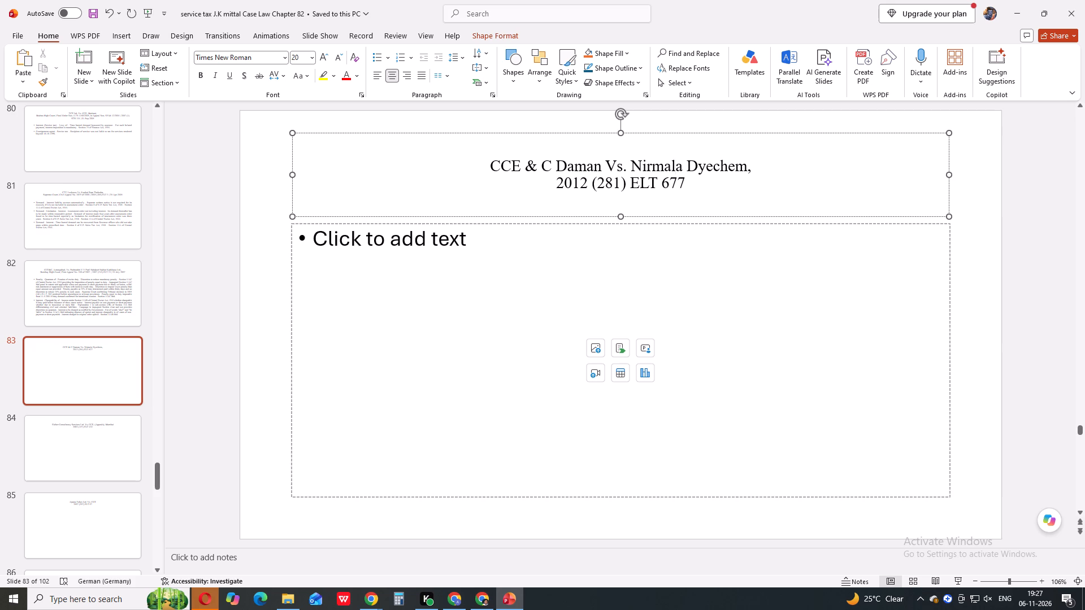
{"action": "left_click", "coordinate": [693, 164]}
{"action": "left_click", "coordinate": [703, 164]}
{"action": "left_click", "coordinate": [711, 164]}
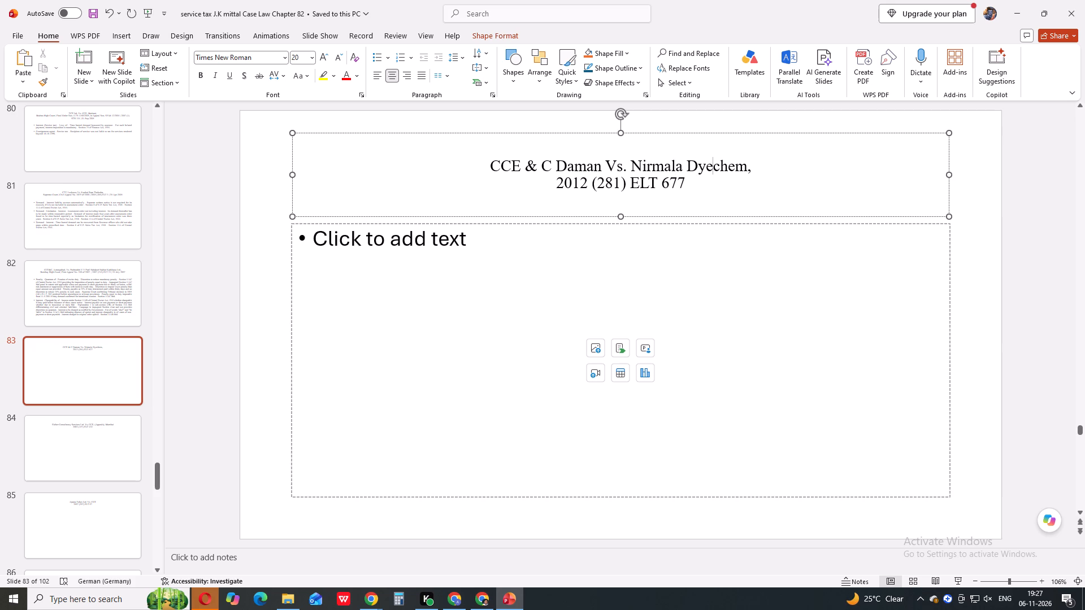
{"action": "left_click", "coordinate": [715, 165]}
{"action": "left_click", "coordinate": [723, 167]}
{"action": "left_click", "coordinate": [730, 165]}
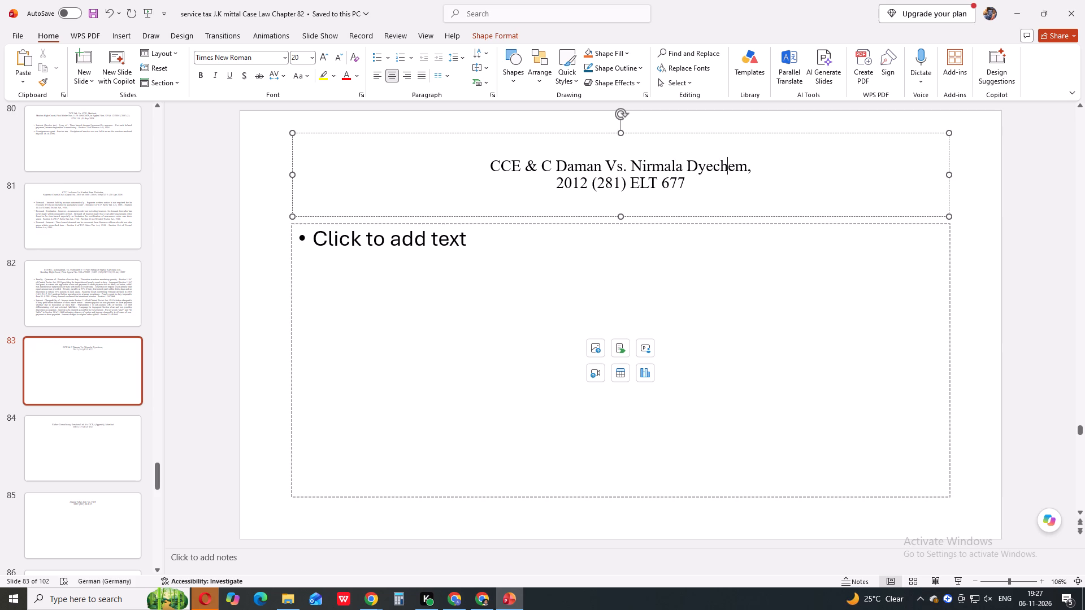
{"action": "left_click", "coordinate": [736, 165]}
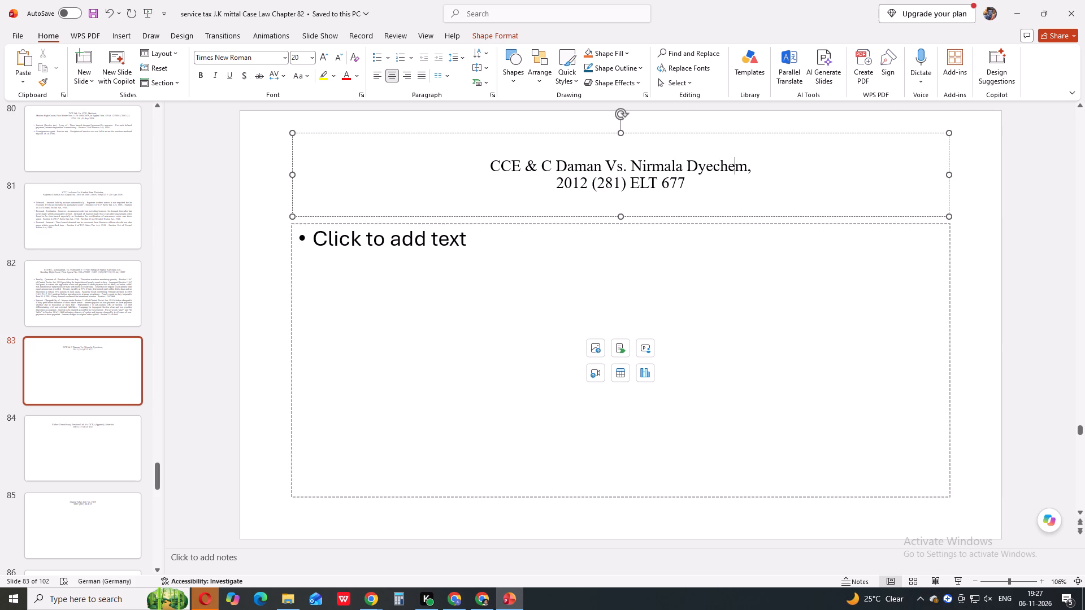
{"action": "left_click", "coordinate": [553, 178]}
{"action": "left_click", "coordinate": [560, 189]}
Switch to Centaxonline and search the case laws for volume 281, page number 677, checking the citation on slide 83.
{"action": "key", "text": "alt+Tab"}
{"action": "key", "text": "alt+Tab"}
{"action": "key", "text": "alt+Tab"}
{"action": "left_click", "coordinate": [560, 132]}
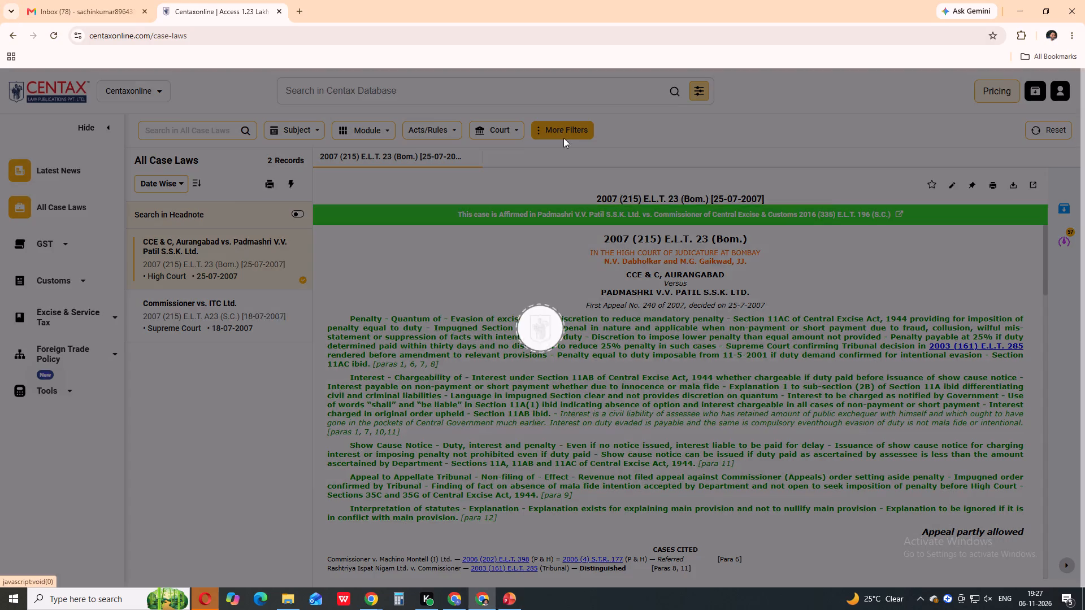
{"action": "left_click", "coordinate": [392, 296]}
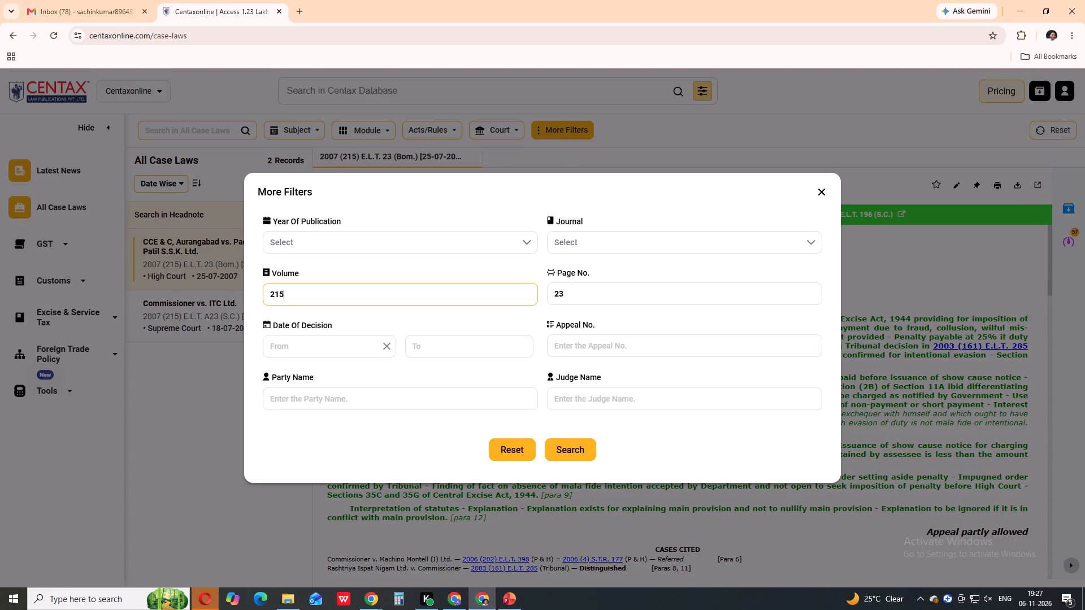
{"action": "key", "text": "BackSpace"}
{"action": "key", "text": "BackSpace"}
{"action": "key", "text": "BackSpace"}
{"action": "key", "text": "BackSpace"}
{"action": "key", "text": "alt+Tab"}
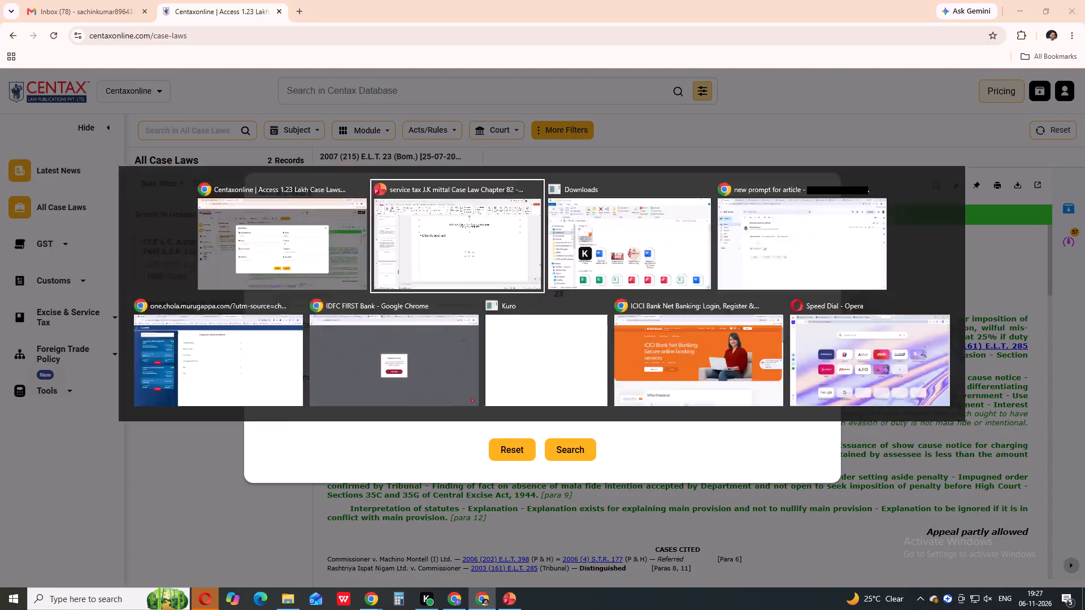
{"action": "key", "text": "alt+Tab"}
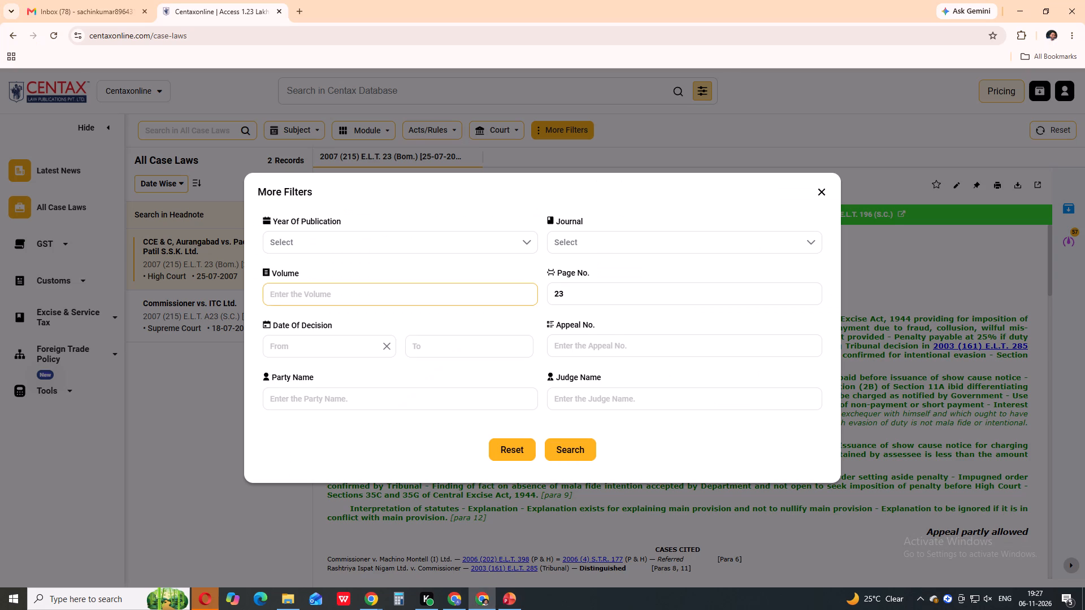
{"action": "type", "text": "281"}
{"action": "left_click", "coordinate": [568, 288]}
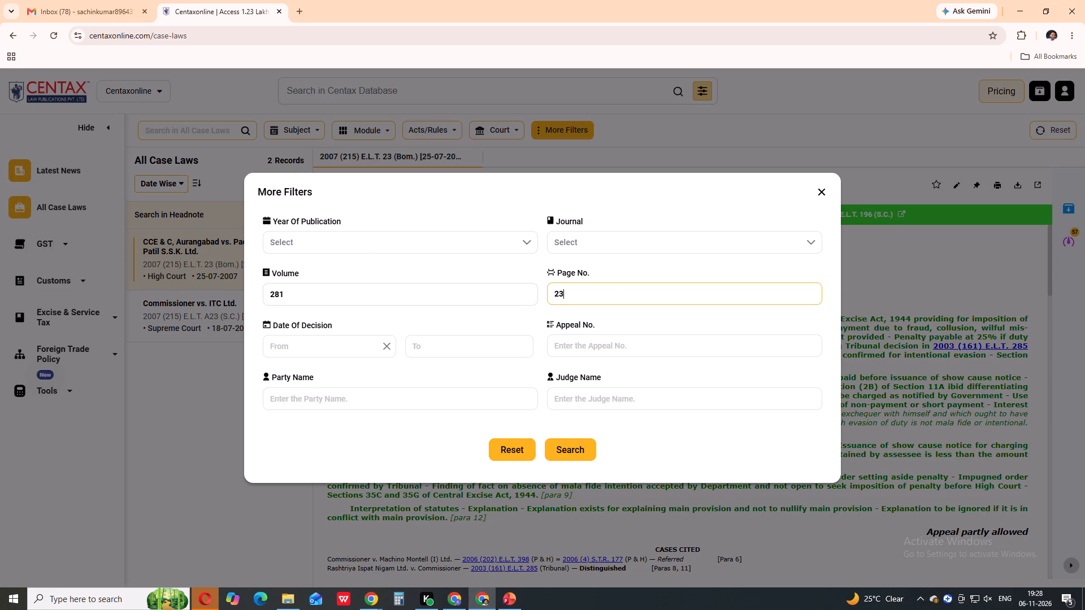
{"action": "key", "text": "BackSpace"}
{"action": "key", "text": "BackSpace"}
{"action": "key", "text": "BackSpace"}
{"action": "key", "text": "alt+Tab"}
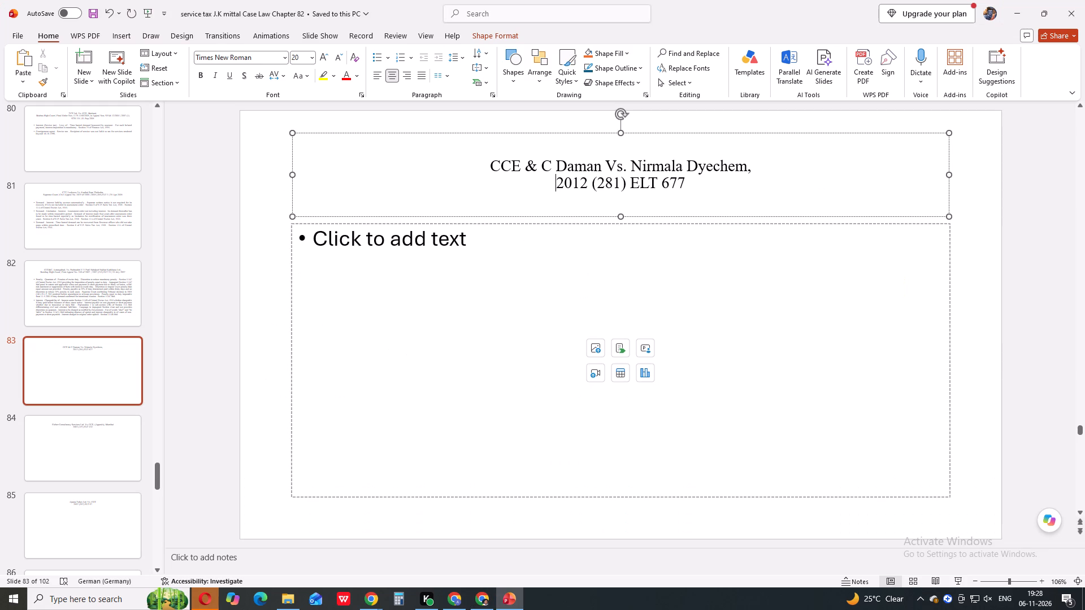
{"action": "key", "text": "alt+Tab"}
{"action": "key", "text": "alt+Tab"}
{"action": "key", "text": "alt+Tab"}
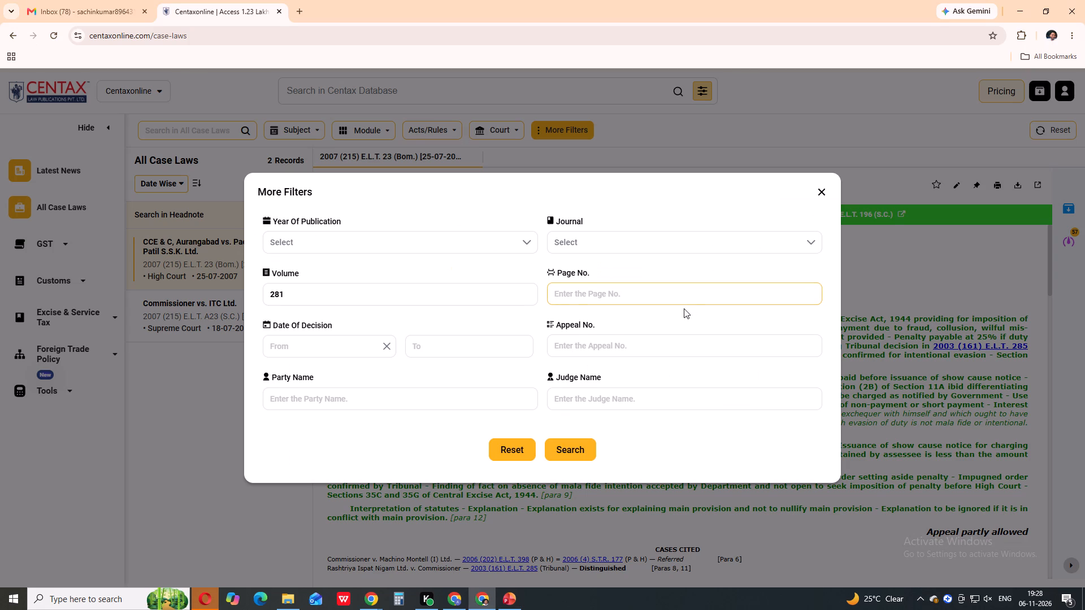
{"action": "key", "text": "6"}
{"action": "type", "text": "77"}
{"action": "key", "text": "Return"}
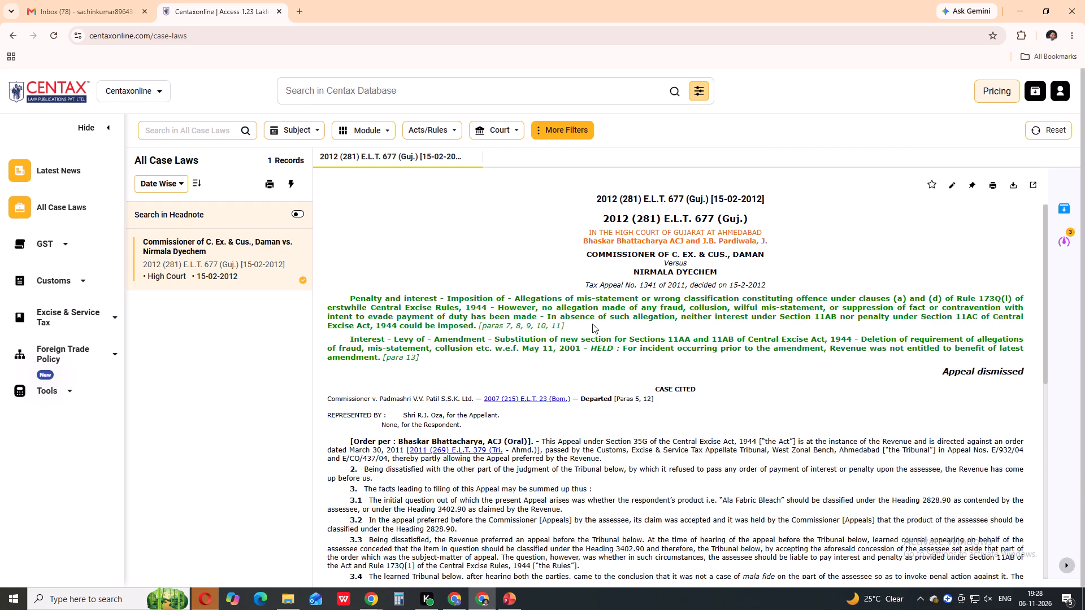
Copy the appeal number "Tax Appeal No. 1341 of 2011" from the Nirmala Dyechem case heading and check the court's name.
{"action": "key", "text": "alt+Tab"}
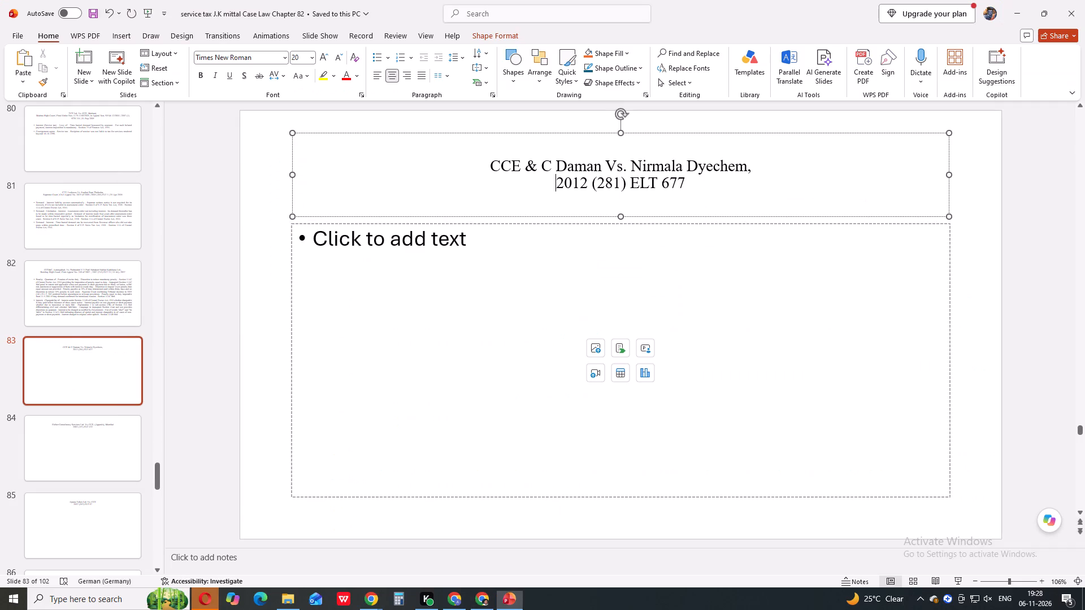
{"action": "key", "text": "alt+Tab"}
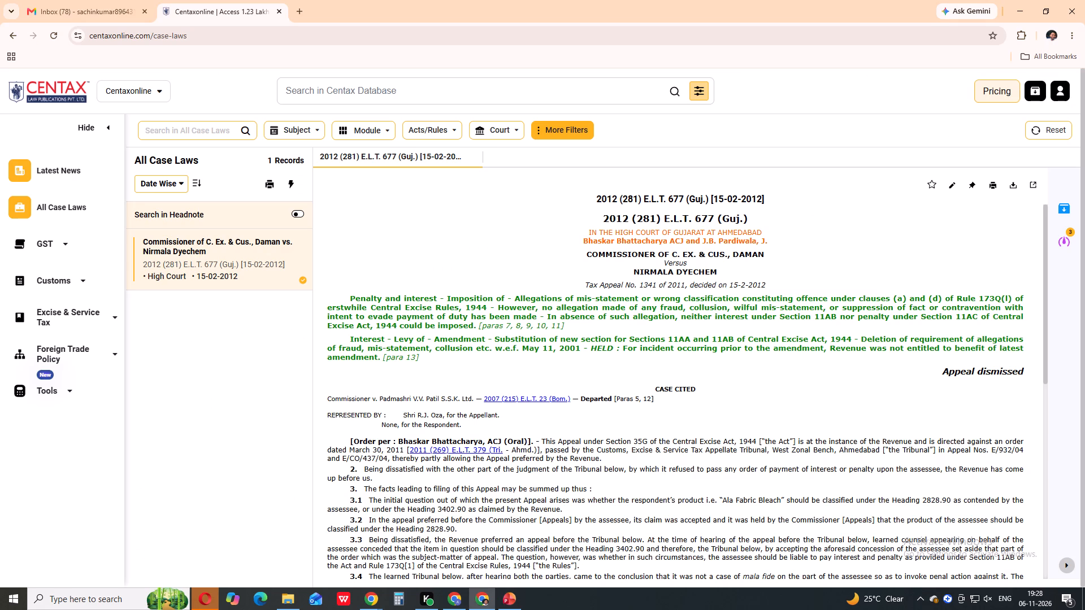
{"action": "left_click_drag", "start_coordinate": [583, 279], "coordinate": [680, 285]}
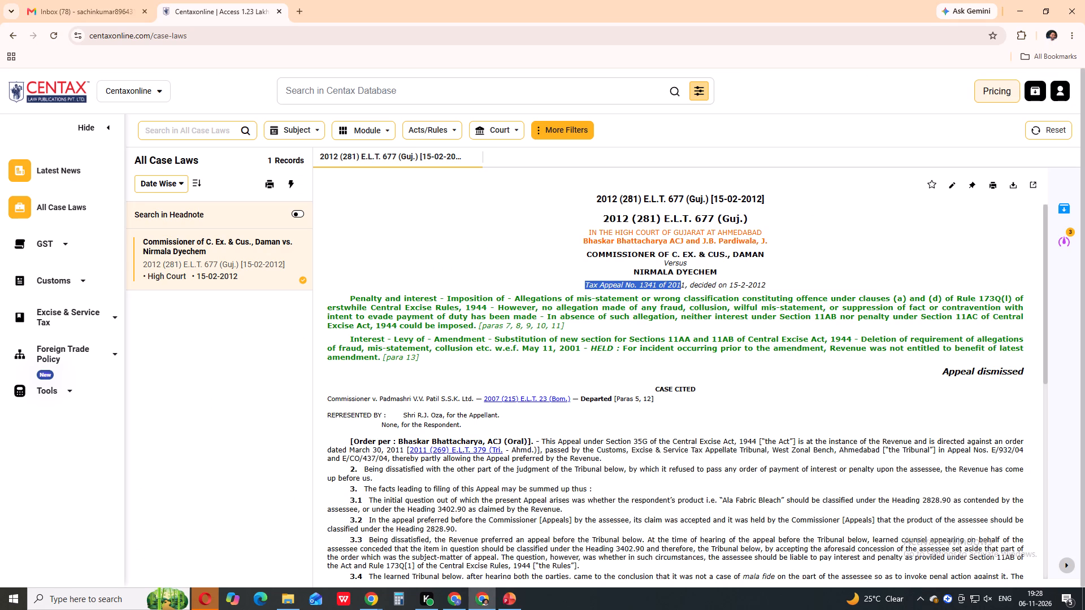
{"action": "left_click_drag", "start_coordinate": [680, 285], "coordinate": [684, 285]}
{"action": "left_click", "coordinate": [646, 245]}
{"action": "scroll", "coordinate": [588, 286], "scroll_direction": "up", "scroll_amount": 4}
{"action": "scroll", "coordinate": [587, 289], "scroll_direction": "down", "scroll_amount": 6}
{"action": "scroll", "coordinate": [587, 289], "scroll_direction": "up", "scroll_amount": 1}
{"action": "scroll", "coordinate": [587, 289], "scroll_direction": "down", "scroll_amount": 7}
{"action": "scroll", "coordinate": [587, 289], "scroll_direction": "up", "scroll_amount": 19}
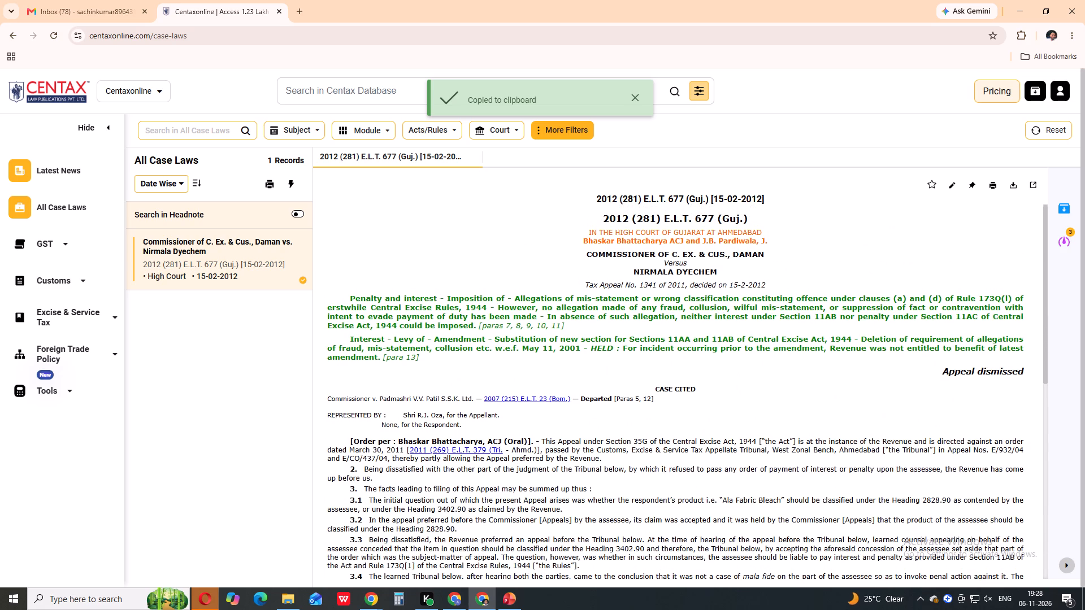
{"action": "scroll", "coordinate": [587, 289], "scroll_direction": "up", "scroll_amount": 7}
In PowerPoint, insert "Gujarat High Court | Tax Appeal No. 1341 of 2011" before "2012 (281) ELT 677" in slide 83's title.
{"action": "key", "text": "alt+Tab"}
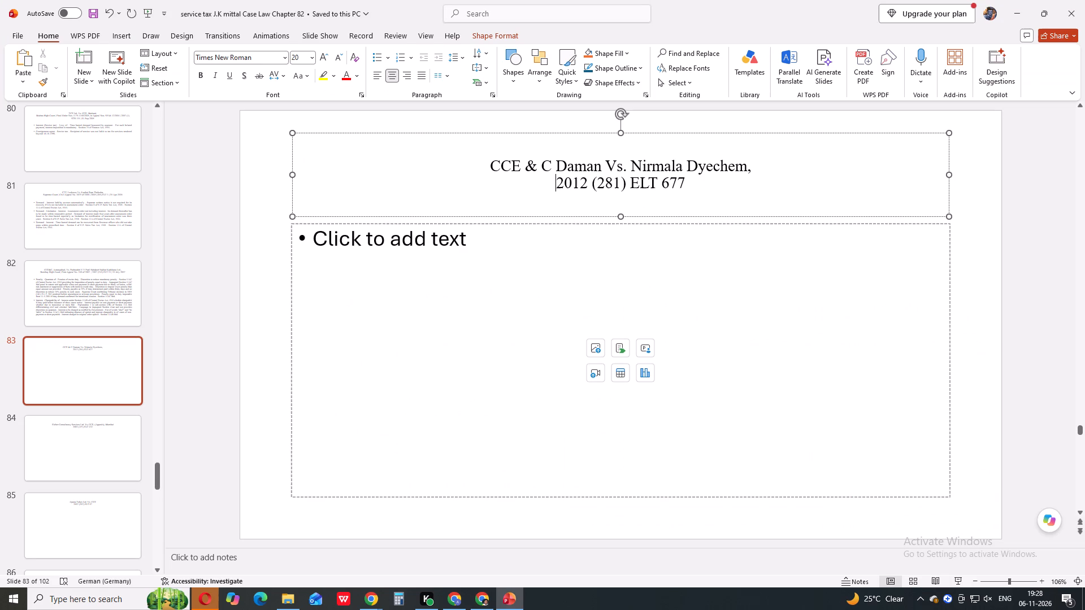
{"action": "type", "text": "Gujarat"}
{"action": "key", "text": "space"}
{"action": "type", "text": "High"}
{"action": "key", "text": "space"}
{"action": "type", "text": "Court"}
{"action": "key", "text": "space"}
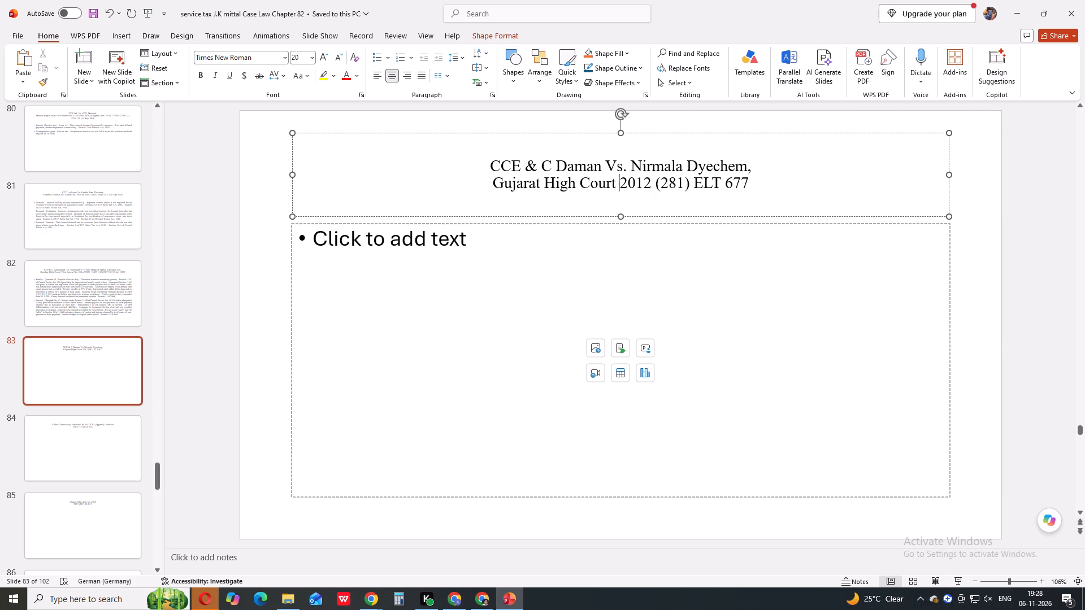
{"action": "type", "text": "|"}
{"action": "key", "text": "space"}
{"action": "key", "text": "ctrl+v"}
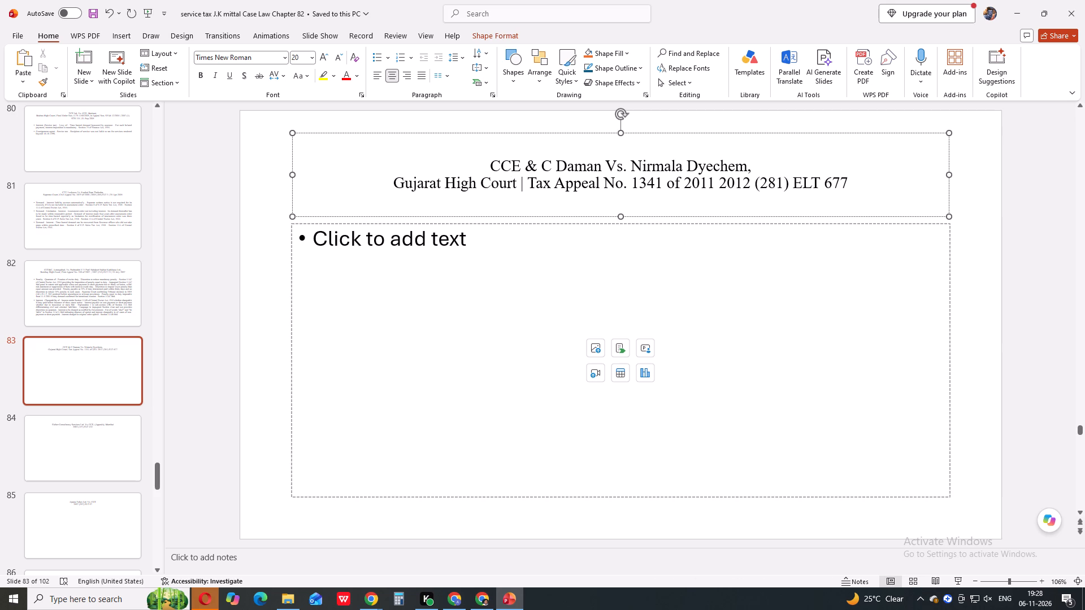
Add "|" separators before and after "2012 (281) ELT 677" in slide 83's title.
{"action": "key", "text": "space"}
{"action": "key", "text": "BackSpace"}
{"action": "key", "text": "BackSpace"}
{"action": "key", "text": "space"}
{"action": "type", "text": "|"}
{"action": "key", "text": "space"}
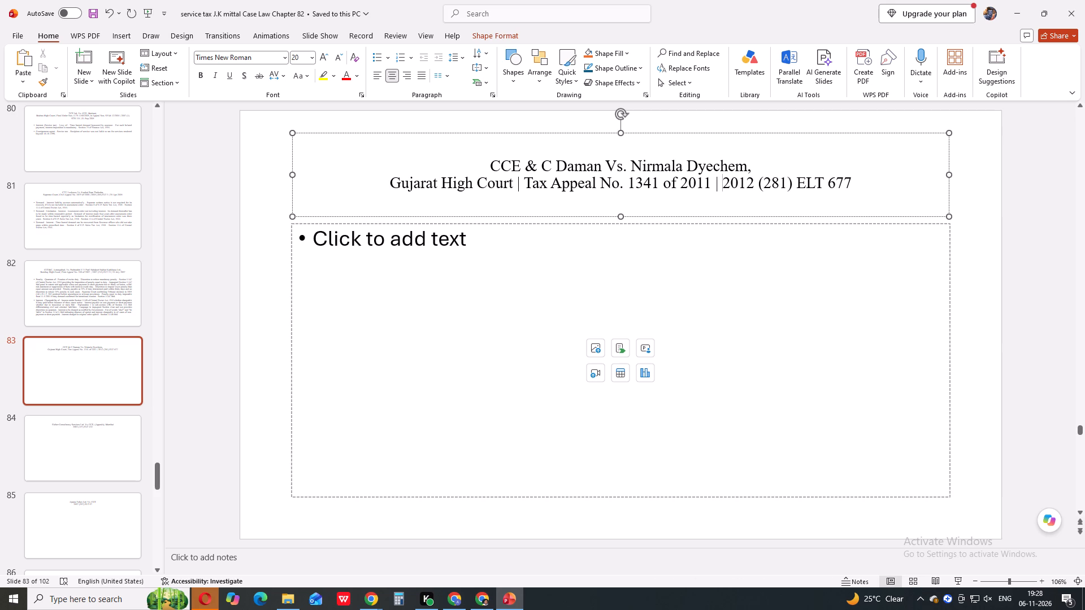
{"action": "left_click", "coordinate": [861, 177]}
{"action": "key", "text": "space"}
{"action": "type", "text": "|"}
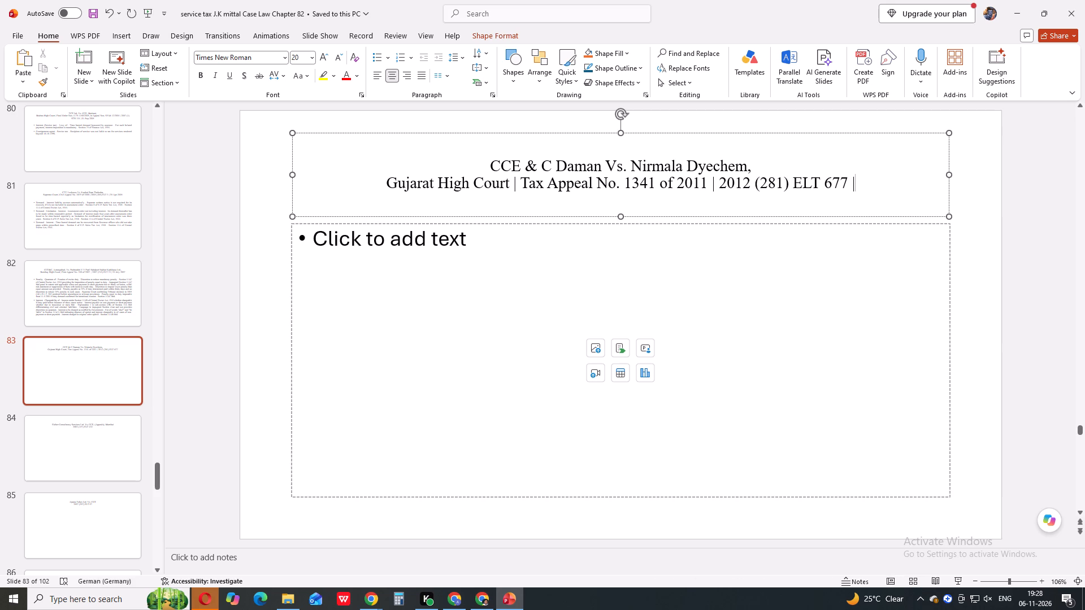
{"action": "key", "text": "space"}
In Centaxonline, copy both Nirmala Dyechem headnotes, from "Penalty and interest" through "latest amendment.", and check the decision date.
{"action": "key", "text": "alt+Tab"}
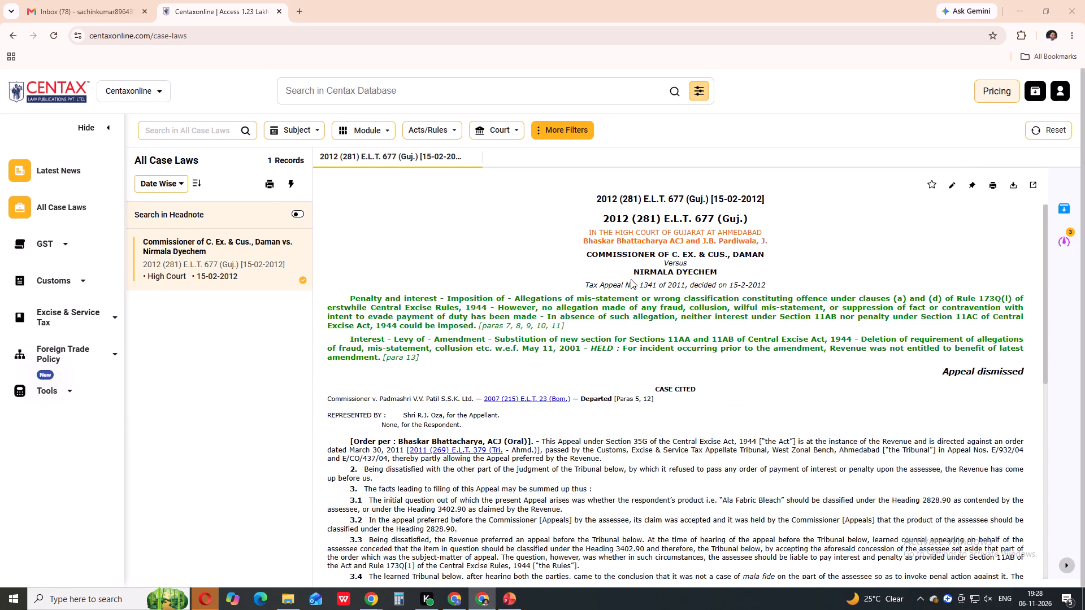
{"action": "left_click_drag", "start_coordinate": [349, 293], "coordinate": [361, 300]}
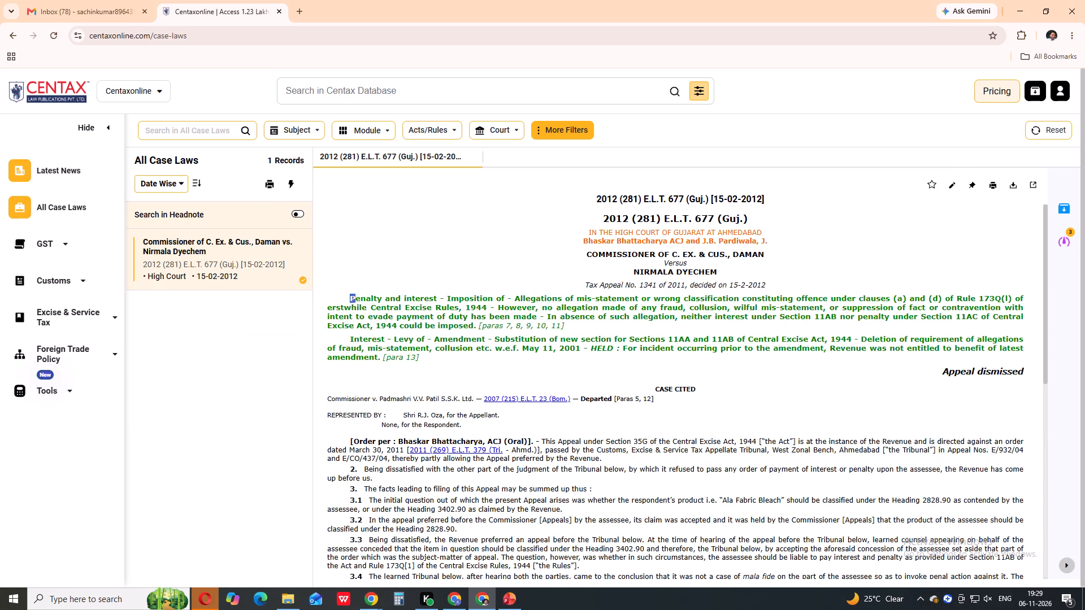
{"action": "left_click_drag", "start_coordinate": [361, 300], "coordinate": [380, 356]}
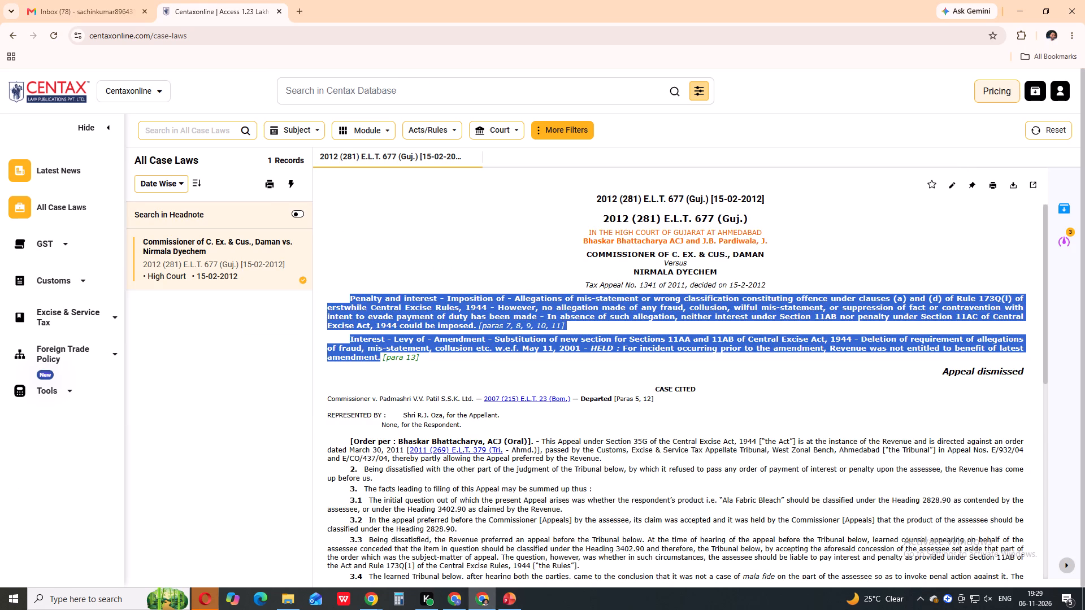
{"action": "left_click_drag", "start_coordinate": [380, 356], "coordinate": [381, 356]}
{"action": "left_click", "coordinate": [645, 236]}
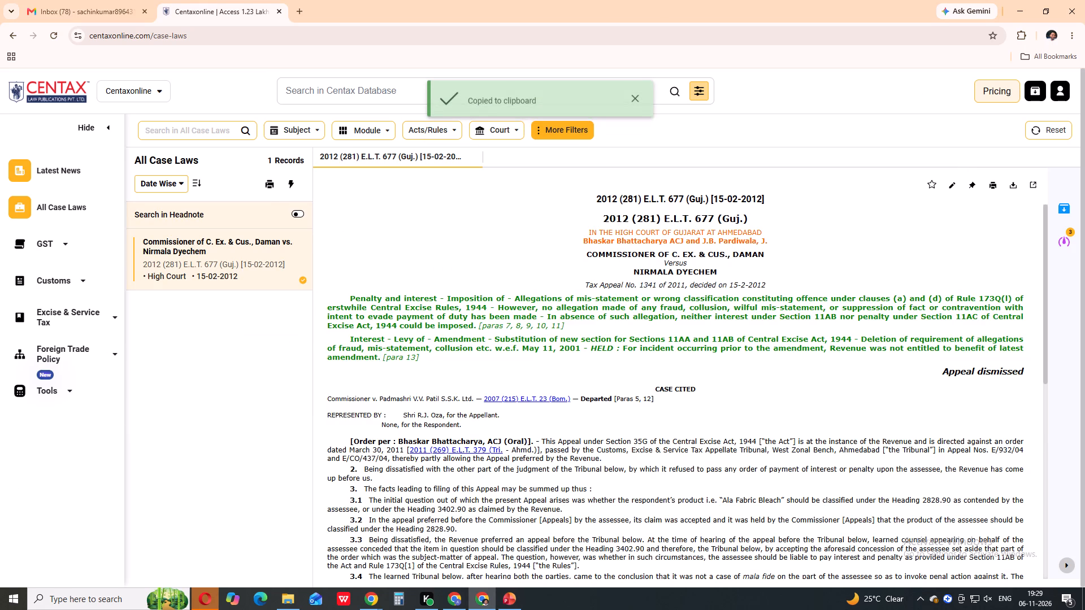
{"action": "scroll", "coordinate": [463, 336], "scroll_direction": "up", "scroll_amount": 4}
{"action": "scroll", "coordinate": [463, 336], "scroll_direction": "down", "scroll_amount": 6}
{"action": "scroll", "coordinate": [463, 336], "scroll_direction": "up", "scroll_amount": 17}
{"action": "scroll", "coordinate": [504, 337], "scroll_direction": "down", "scroll_amount": 4}
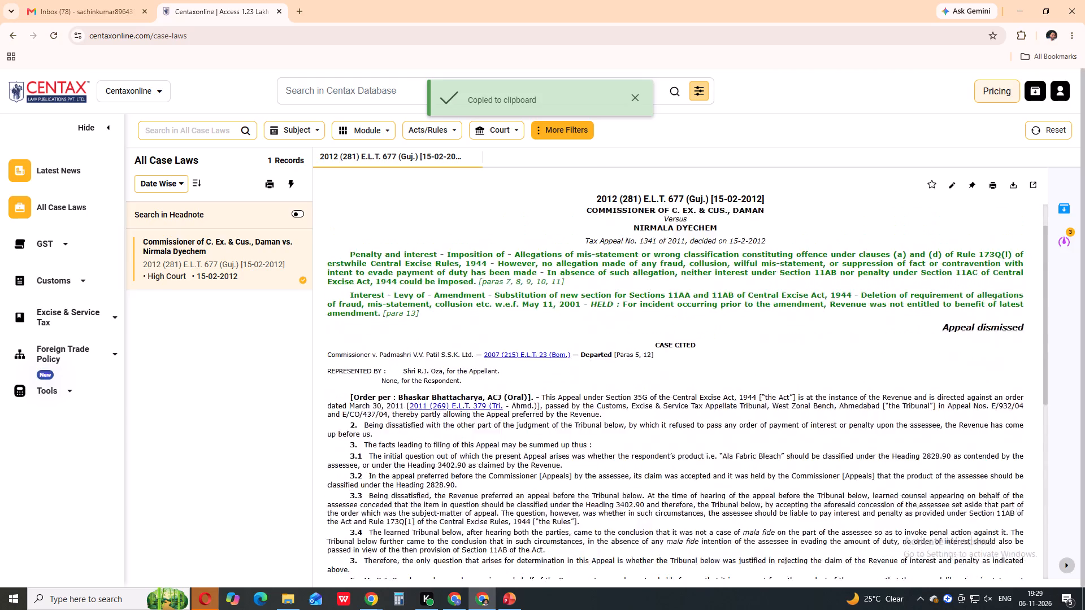
{"action": "scroll", "coordinate": [506, 339], "scroll_direction": "down", "scroll_amount": 7}
{"action": "scroll", "coordinate": [511, 354], "scroll_direction": "up", "scroll_amount": 20}
{"action": "scroll", "coordinate": [511, 354], "scroll_direction": "up", "scroll_amount": 4}
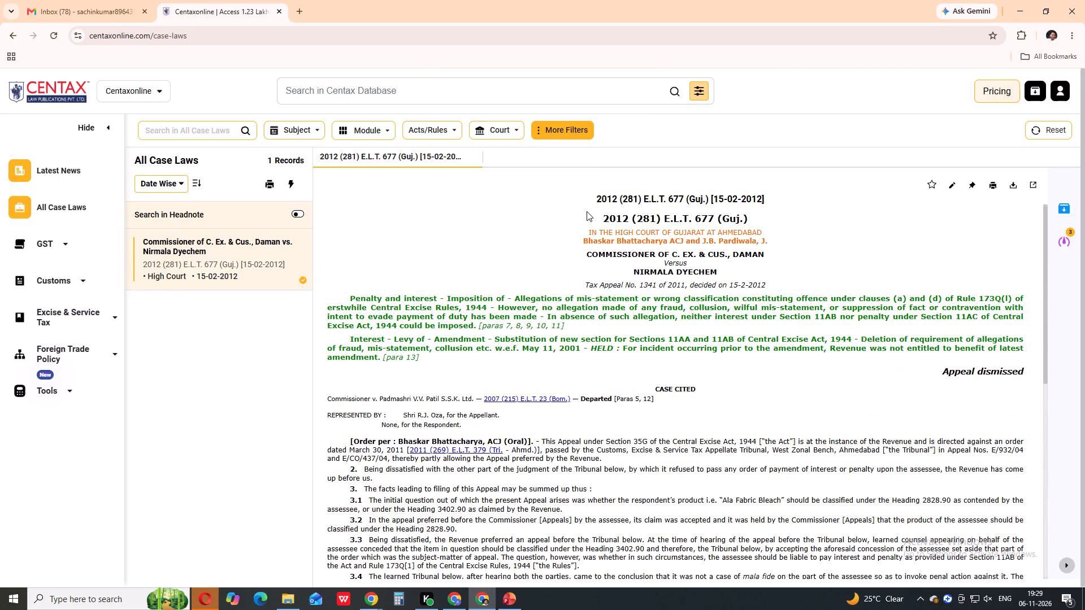
Back in PowerPoint, add the decision date "15-Feb-2012" at the end of slide 83's title, checking it against Centaxonline.
{"action": "key", "text": "alt+Tab"}
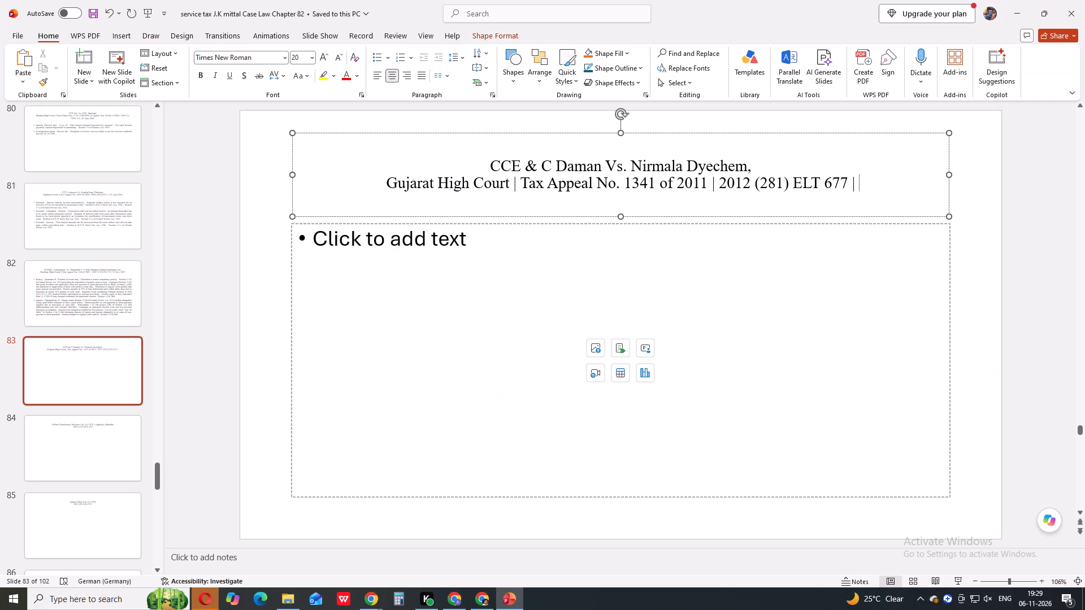
{"action": "type", "text": "15"}
{"action": "key", "text": "minus"}
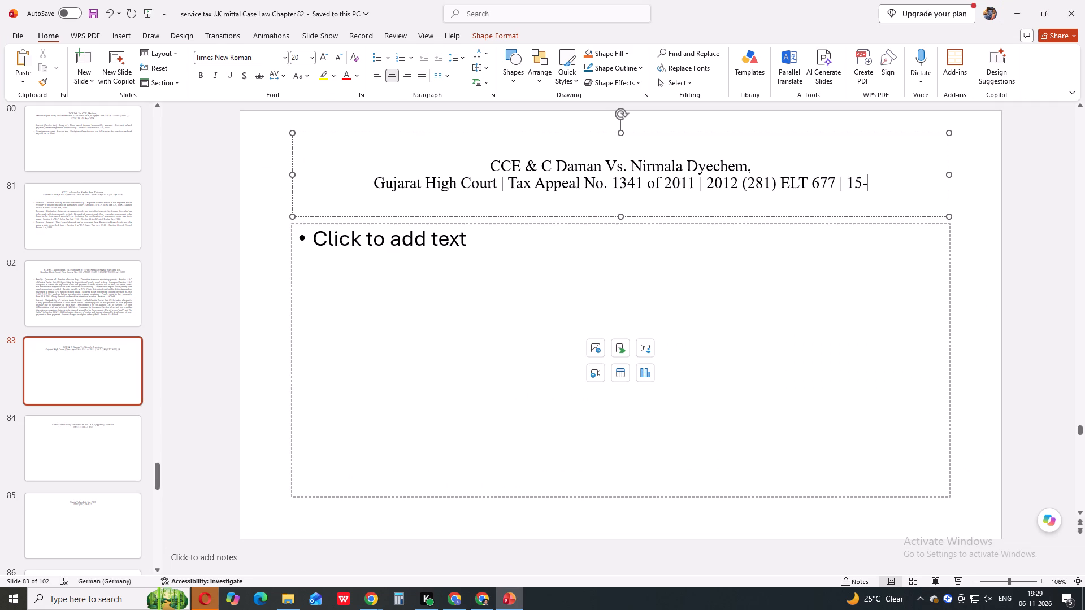
{"action": "key", "text": "alt+Tab"}
{"action": "key", "text": "alt+Tab"}
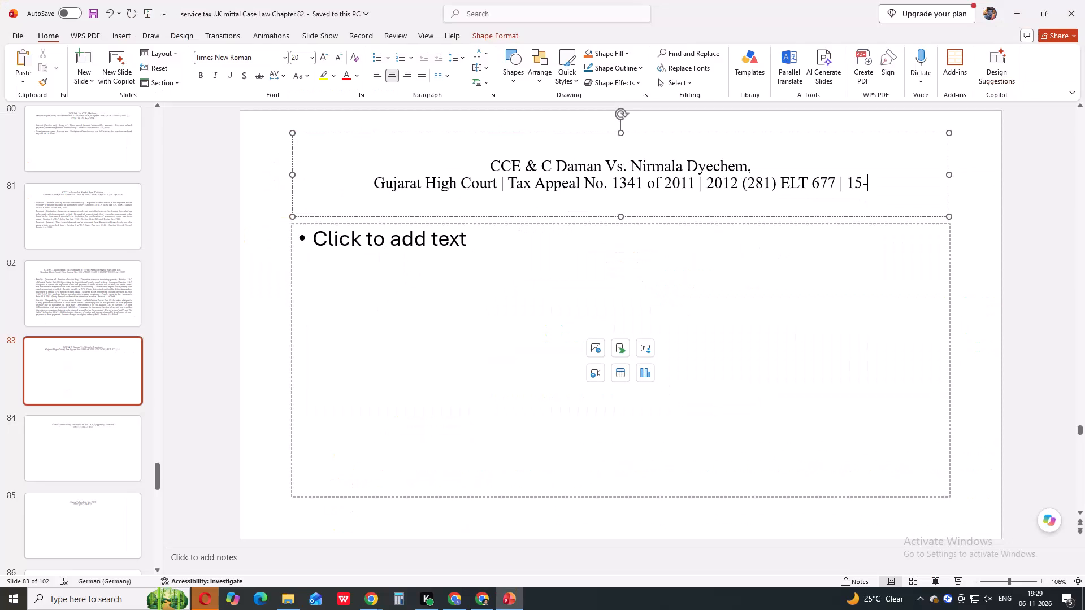
{"action": "type", "text": "Feb"}
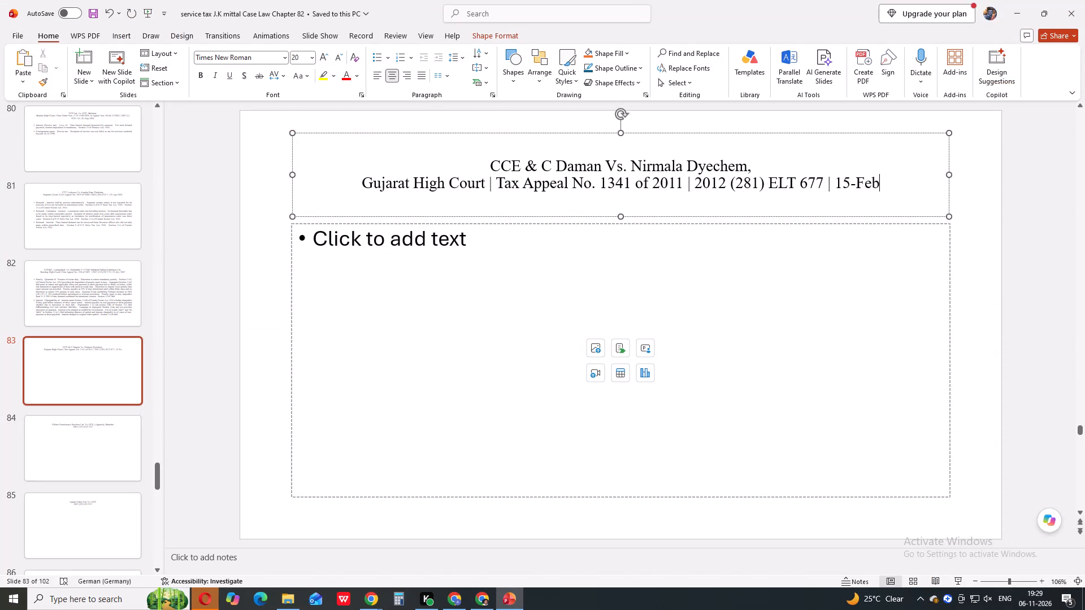
{"action": "key", "text": "alt+Tab"}
{"action": "key", "text": "alt+Tab"}
{"action": "key", "text": "minus"}
{"action": "key", "text": "alt+Tab"}
{"action": "key", "text": "alt+Tab"}
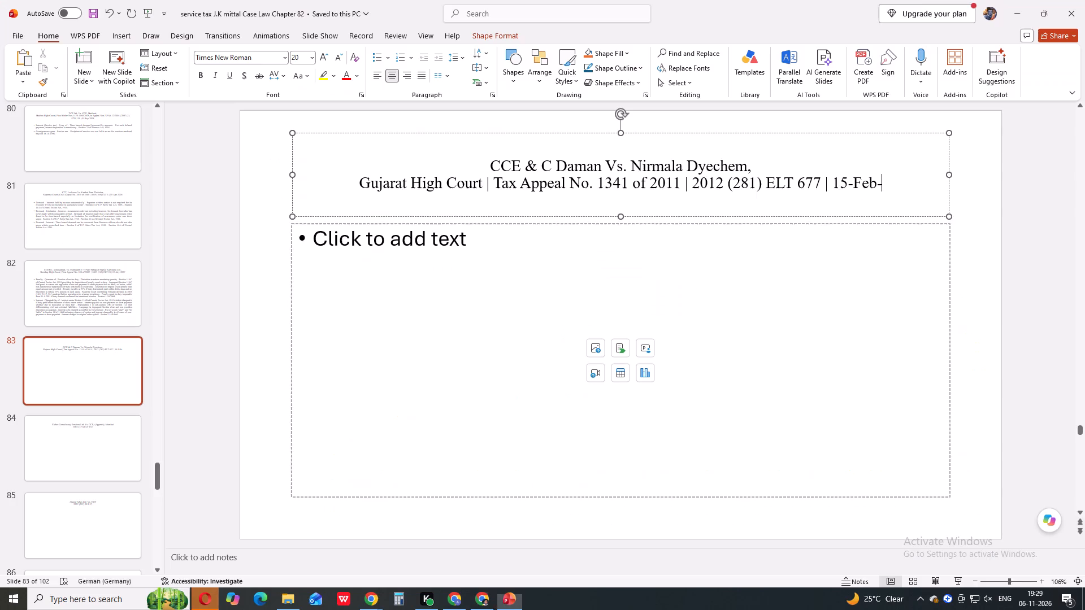
{"action": "type", "text": "2012"}
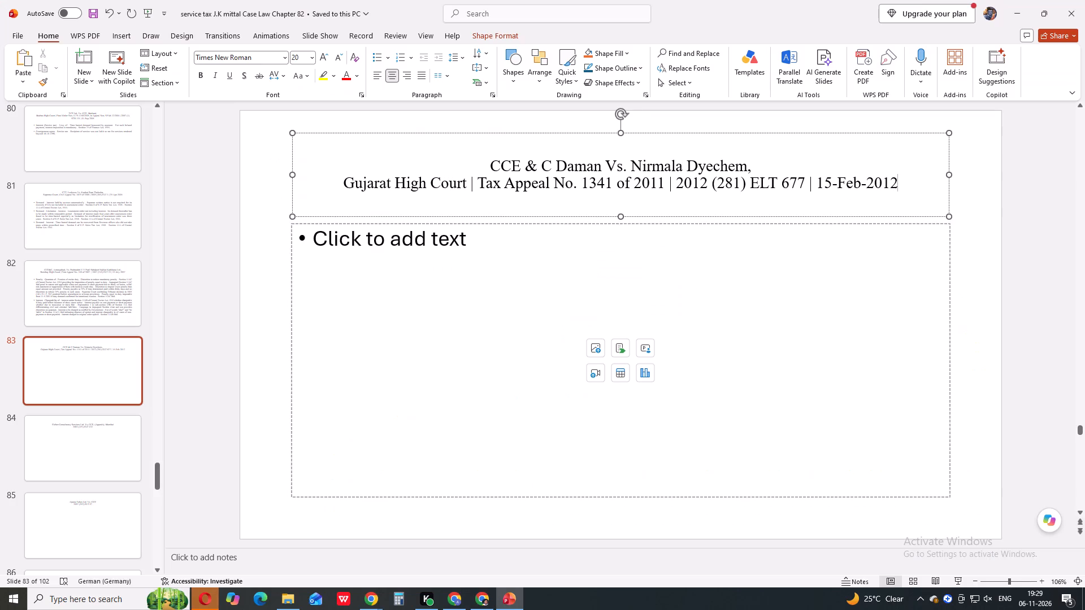
Paste the copied headnotes into slide 83's body placeholder, formatted as Times New Roman, size 20, justified.
{"action": "left_click", "coordinate": [458, 274]}
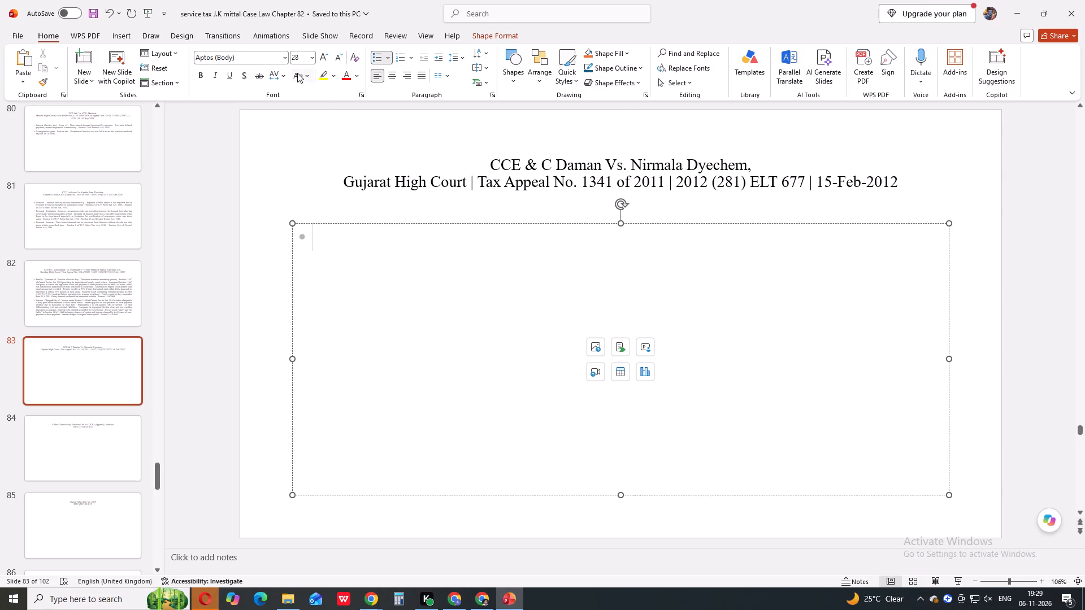
{"action": "left_click", "coordinate": [283, 60]}
{"action": "left_click", "coordinate": [279, 140]}
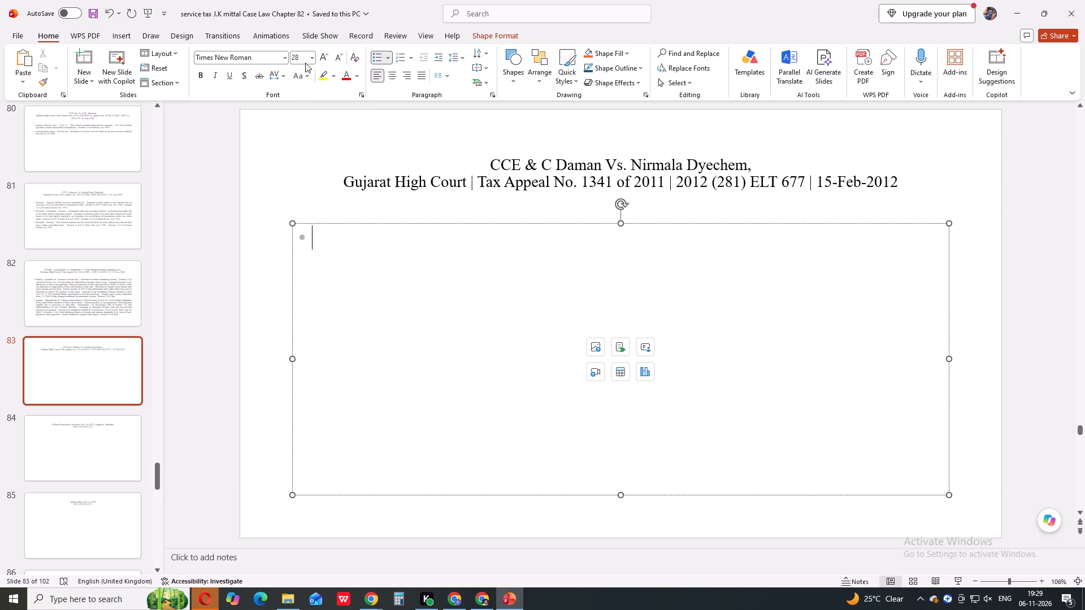
{"action": "left_click", "coordinate": [311, 55]}
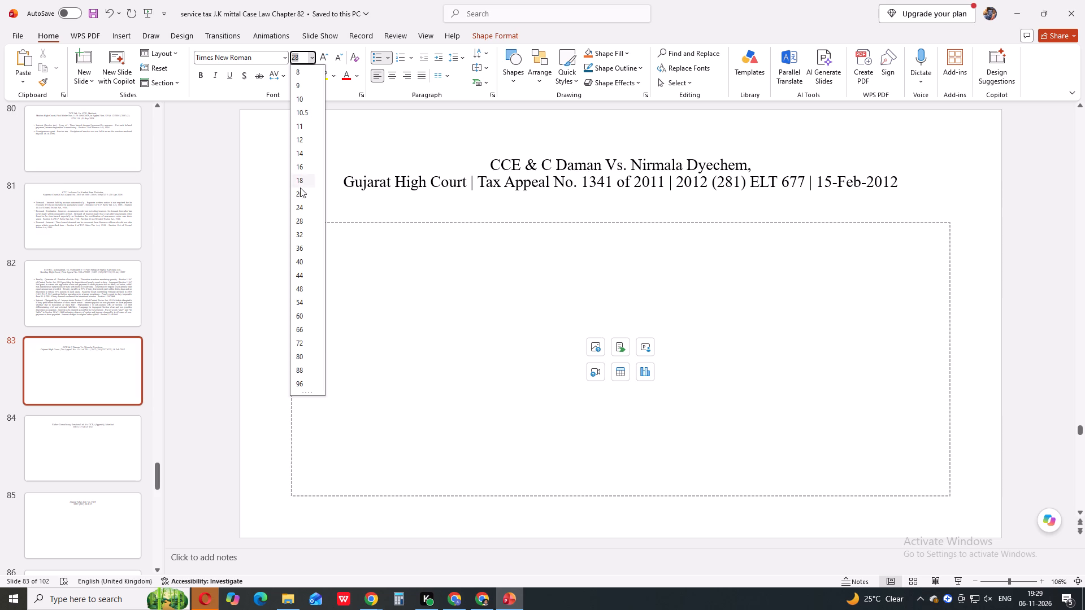
{"action": "left_click", "coordinate": [300, 189]}
{"action": "left_click", "coordinate": [425, 73]}
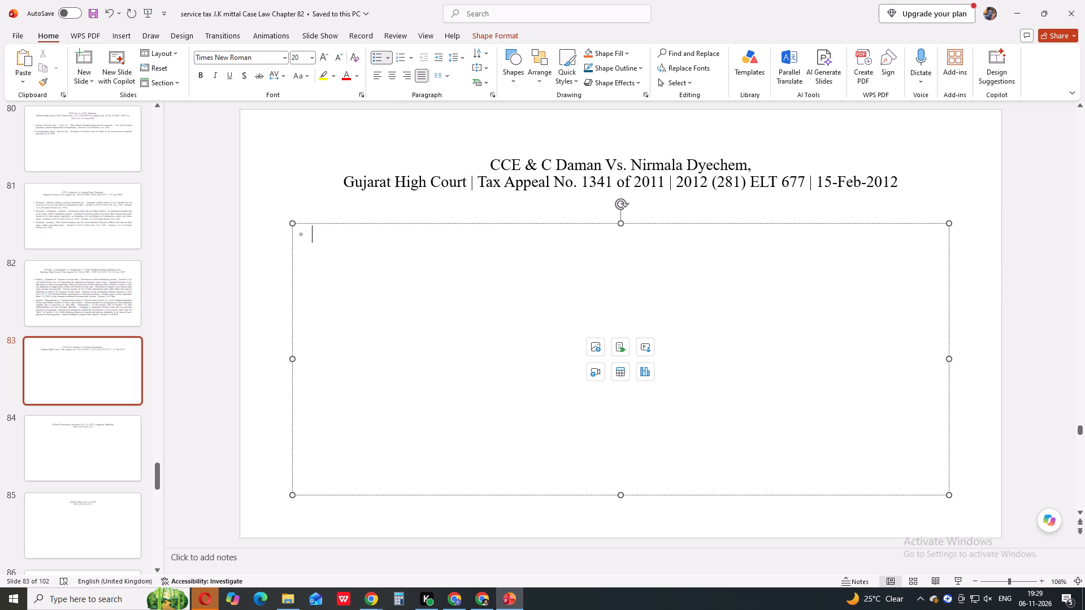
{"action": "key", "text": "ctrl+v"}
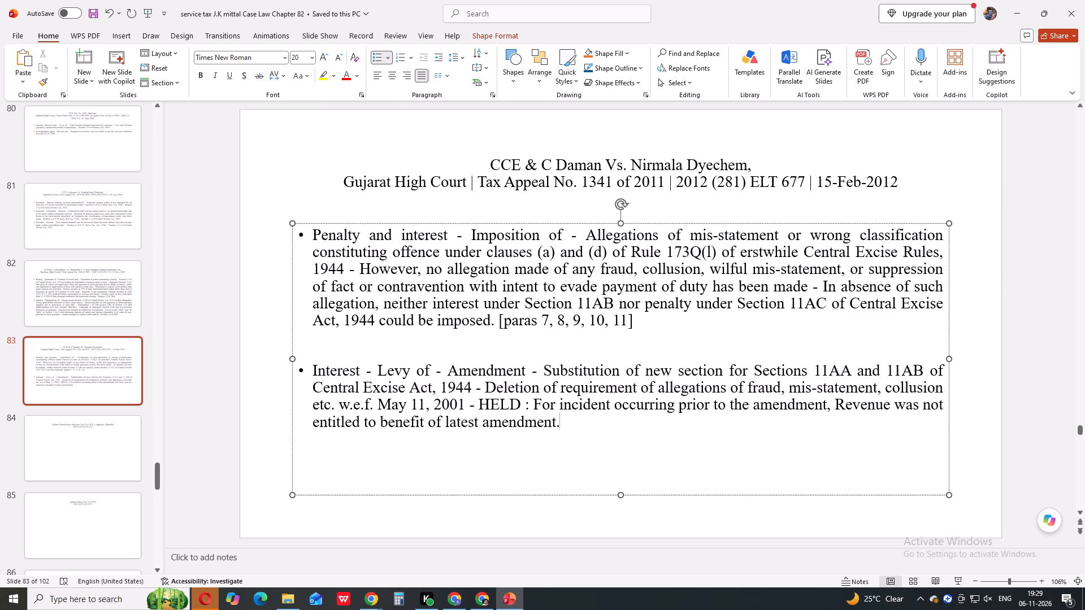
Delete the blank paragraph between the two headnotes and the "[paras 7, 8, 9, 10, 11]" reference ending the first one.
{"action": "left_click", "coordinate": [397, 353]}
{"action": "key", "text": "BackSpace"}
{"action": "key", "text": "BackSpace"}
{"action": "key", "text": "BackSpace"}
{"action": "key", "text": "BackSpace"}
{"action": "key", "text": "BackSpace"}
{"action": "key", "text": "BackSpace"}
{"action": "key", "text": "BackSpace"}
{"action": "key", "text": "BackSpace"}
{"action": "key", "text": "BackSpace"}
{"action": "key", "text": "BackSpace"}
{"action": "key", "text": "BackSpace"}
{"action": "key", "text": "BackSpace"}
{"action": "key", "text": "BackSpace"}
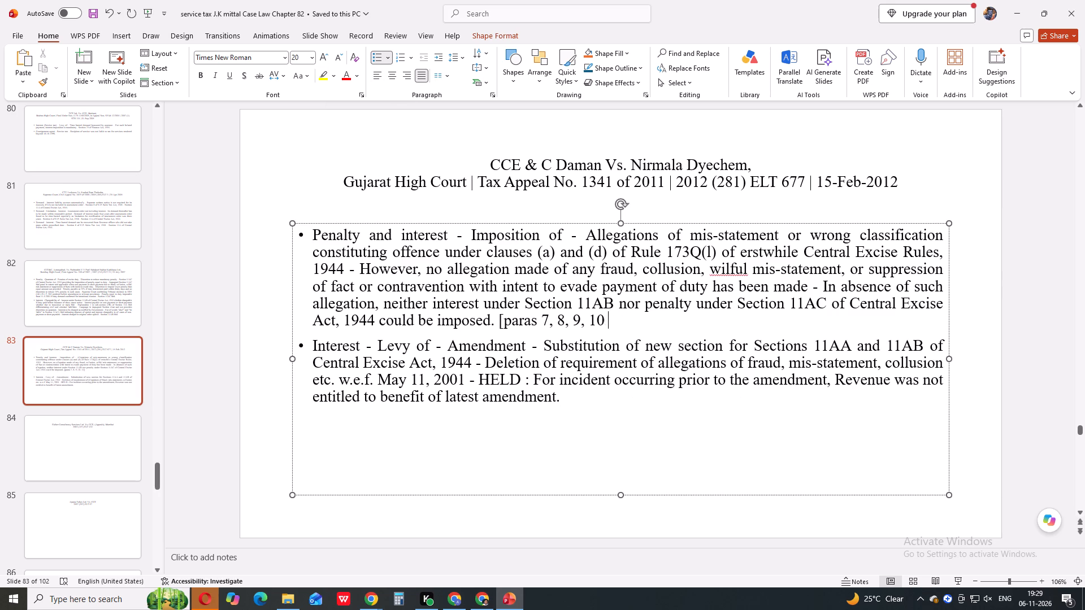
{"action": "key", "text": "BackSpace"}
{"action": "key", "text": "BackSpace"}
{"action": "key", "text": "BackSpace"}
{"action": "key", "text": "BackSpace"}
{"action": "key", "text": "BackSpace"}
{"action": "key", "text": "BackSpace"}
{"action": "key", "text": "BackSpace"}
{"action": "key", "text": "BackSpace"}
{"action": "key", "text": "BackSpace"}
{"action": "key", "text": "BackSpace"}
{"action": "key", "text": "BackSpace"}
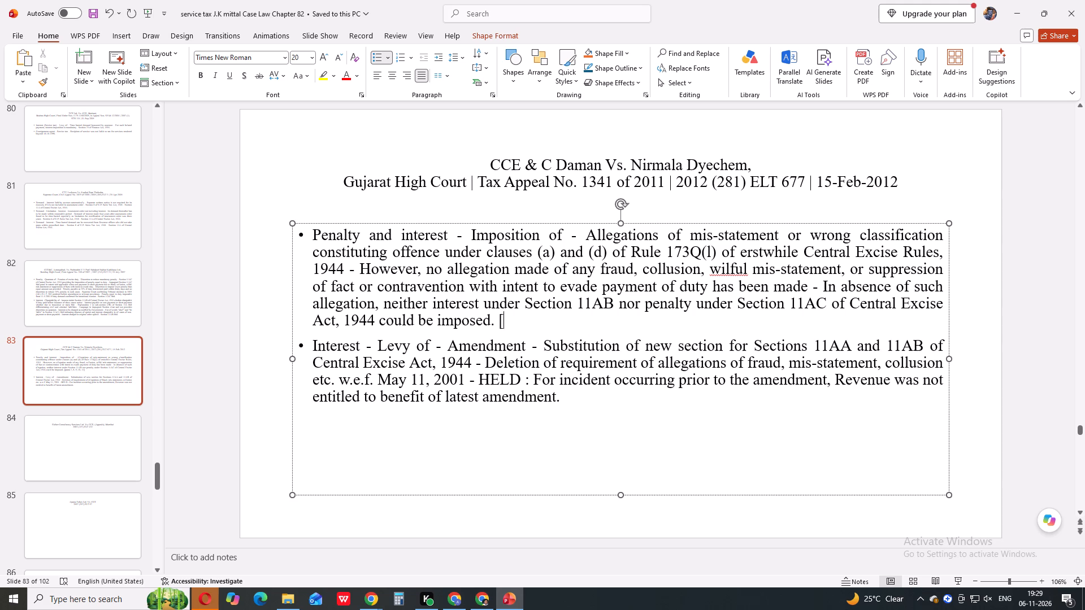
{"action": "key", "text": "BackSpace"}
{"action": "key", "text": "BackSpace"}
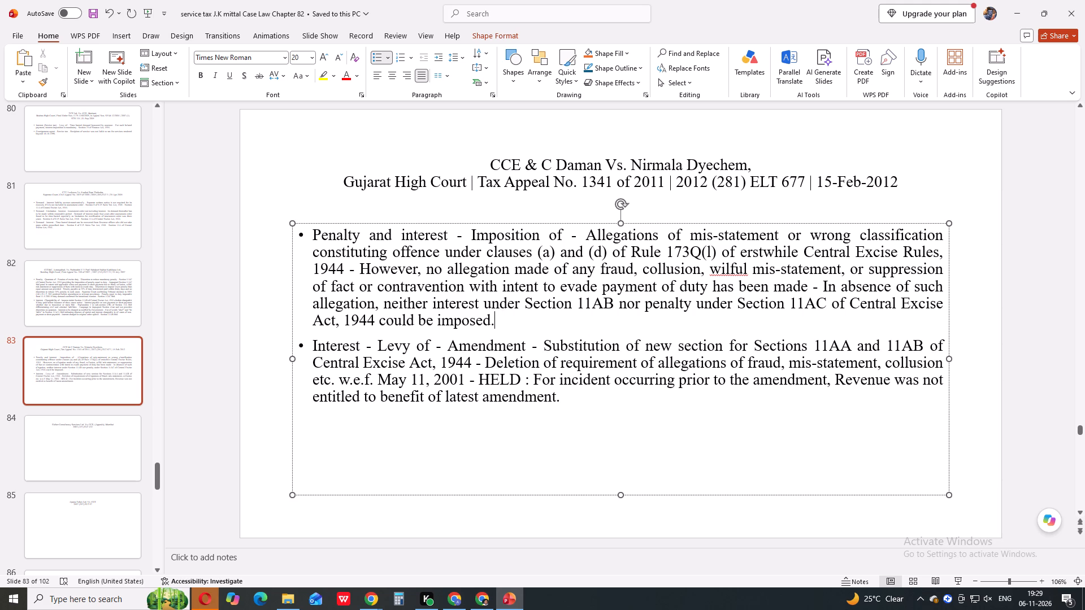
Save the presentation.
{"action": "key", "text": "ctrl+s"}
{"action": "key", "text": "ctrl+s"}
{"action": "key", "text": "ctrl+s"}
{"action": "key", "text": "ctrl+s"}
{"action": "key", "text": "ctrl+s"}
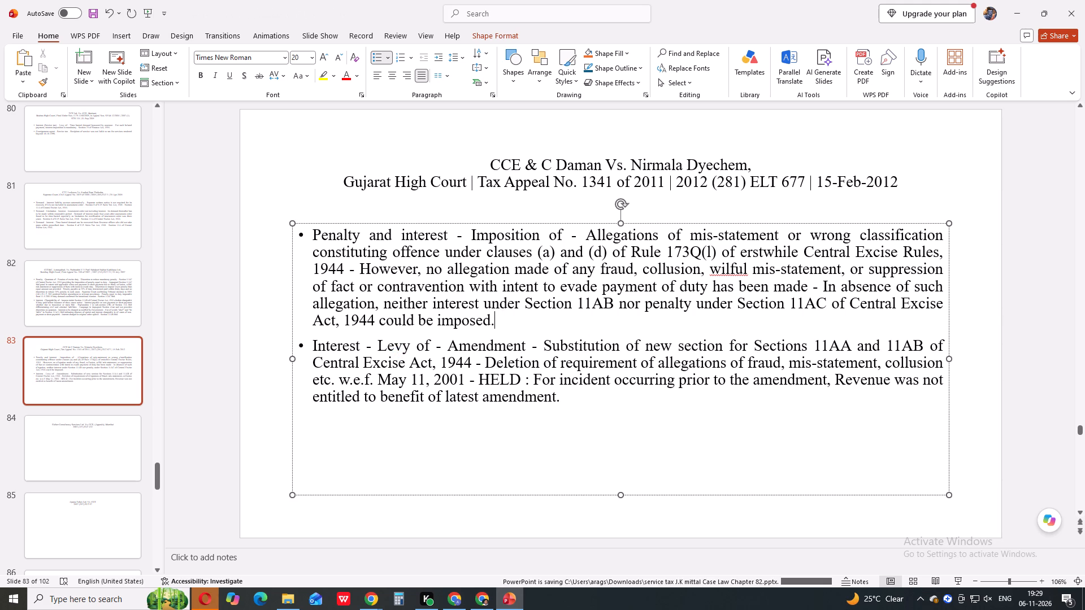
Go to slide 84 and place the cursor before "2003 (157) ELT 432" in its title.
{"action": "scroll", "coordinate": [443, 346], "scroll_direction": "down", "scroll_amount": 1}
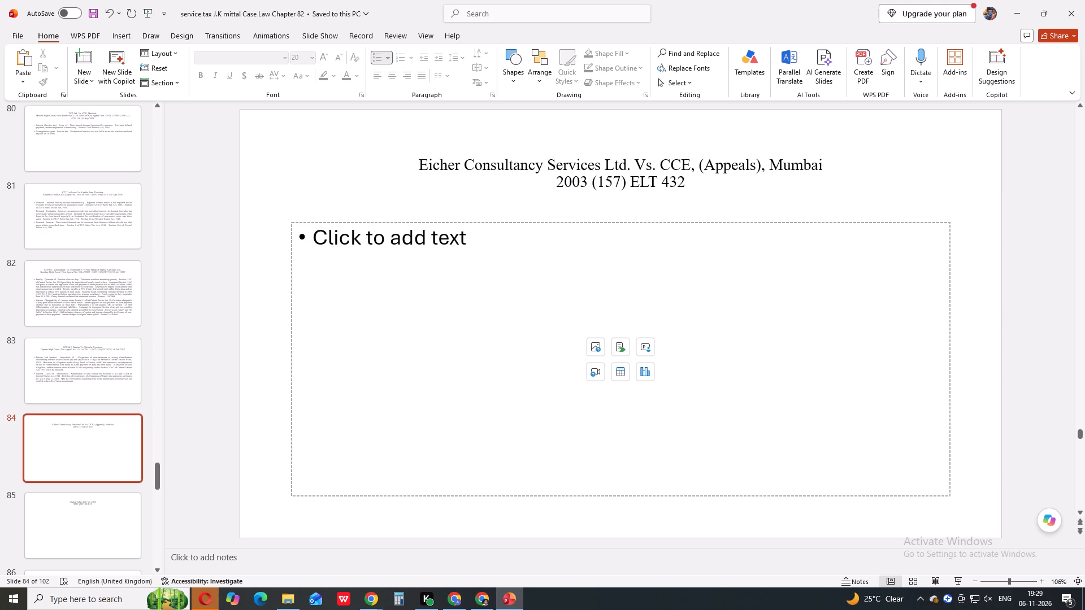
{"action": "left_click", "coordinate": [556, 180]}
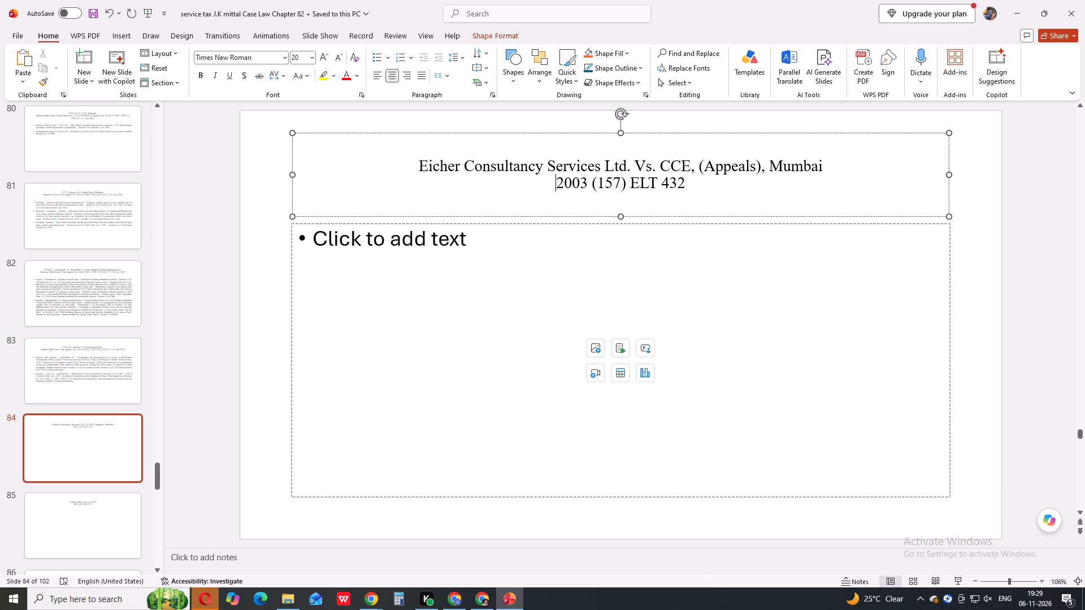
{"action": "key", "text": "alt+Tab"}
{"action": "key", "text": "alt+Tab"}
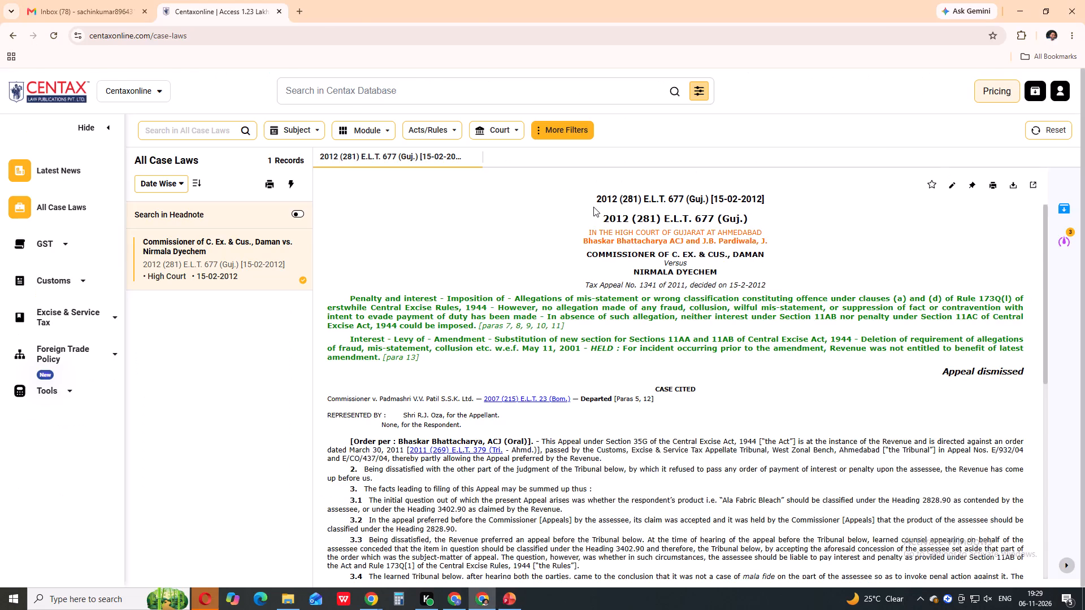
In Centaxonline, search the case laws for volume 157, page number 432.
{"action": "key", "text": "alt+Tab"}
{"action": "left_click", "coordinate": [559, 135]}
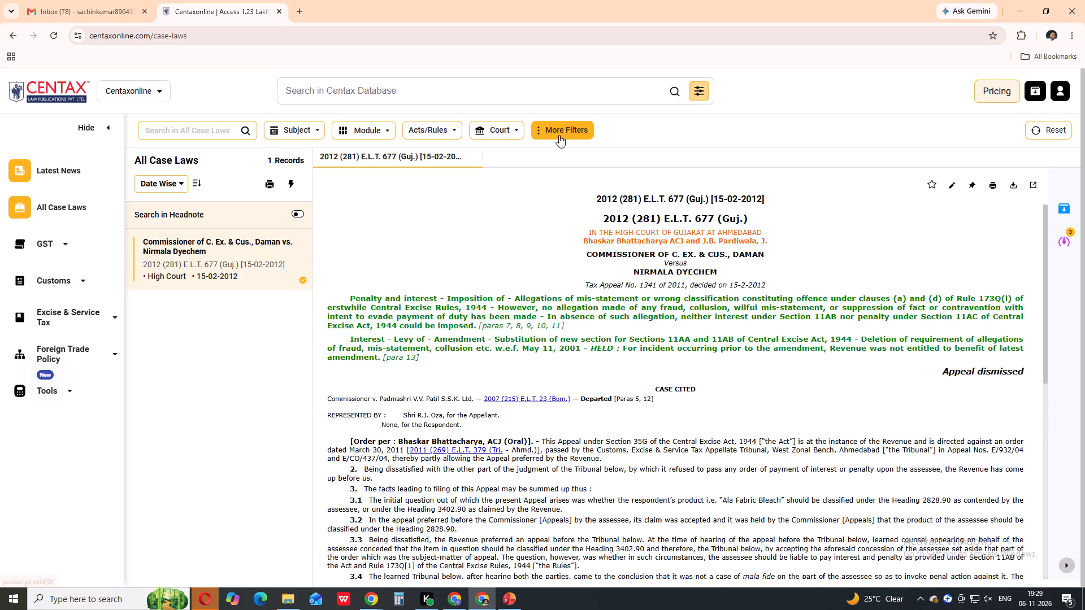
{"action": "left_click", "coordinate": [354, 297]}
{"action": "key", "text": "BackSpace"}
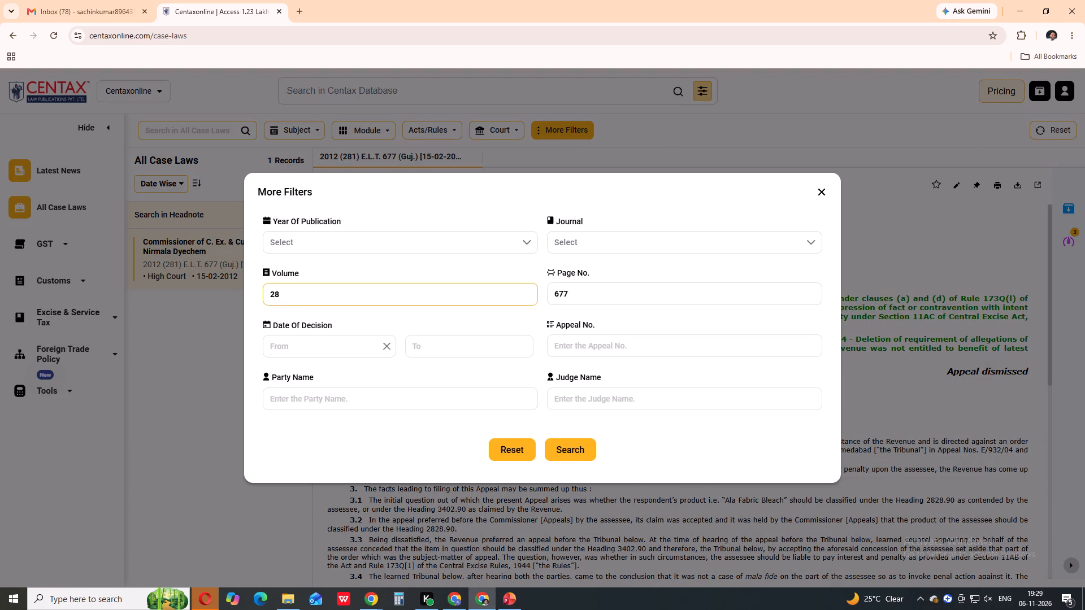
{"action": "key", "text": "BackSpace"}
{"action": "key", "text": "BackSpace"}
{"action": "key", "text": "BackSpace"}
{"action": "key", "text": "1"}
{"action": "type", "text": "57"}
{"action": "left_click", "coordinate": [575, 292]}
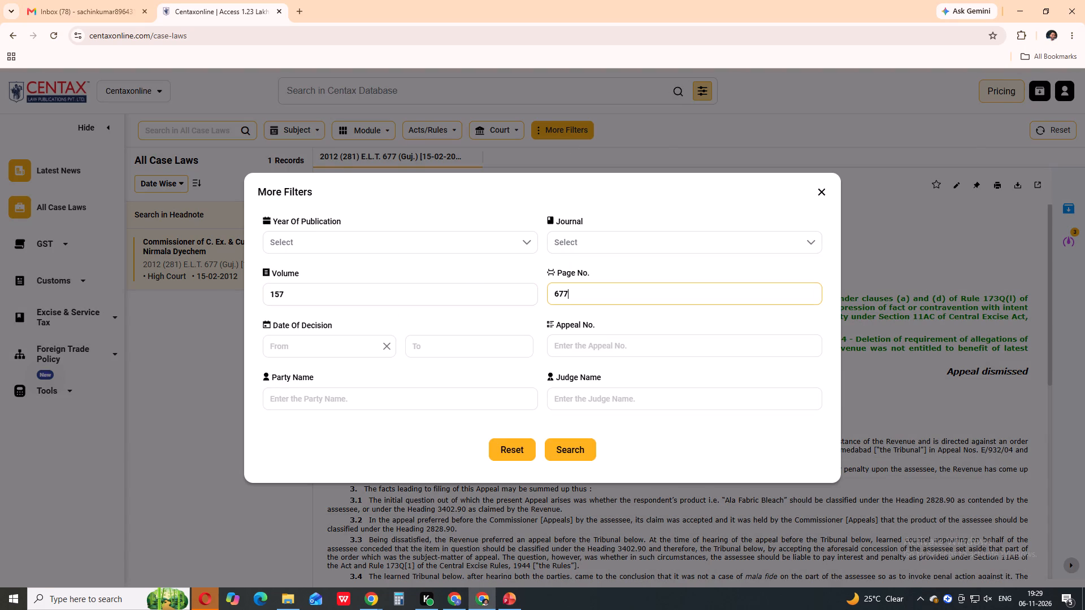
{"action": "key", "text": "BackSpace"}
{"action": "key", "text": "BackSpace"}
{"action": "key", "text": "BackSpace"}
{"action": "key", "text": "BackSpace"}
{"action": "key", "text": "alt+Tab"}
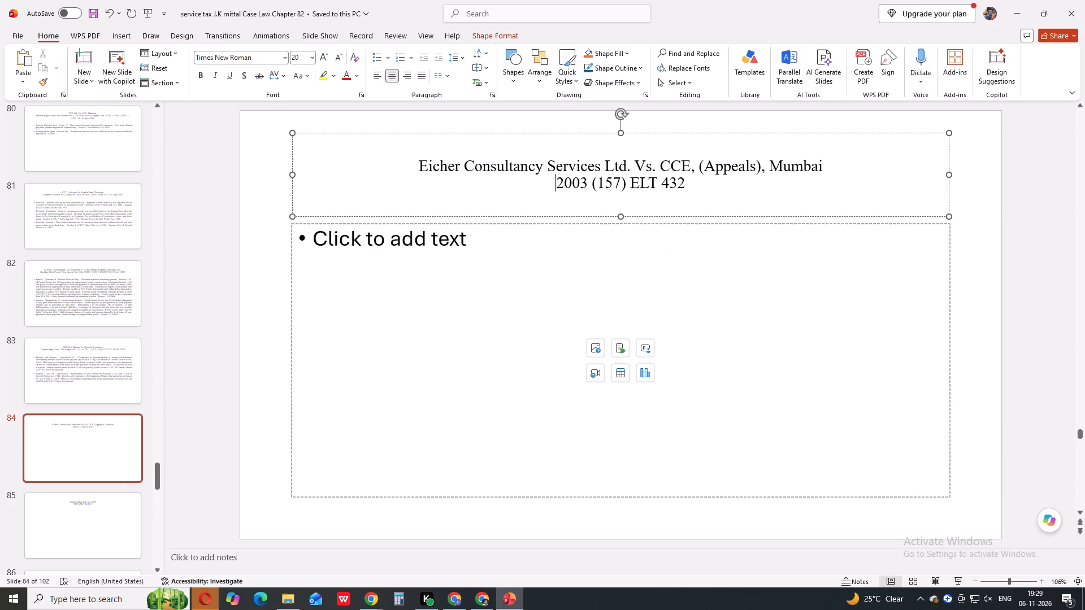
{"action": "key", "text": "alt+Tab"}
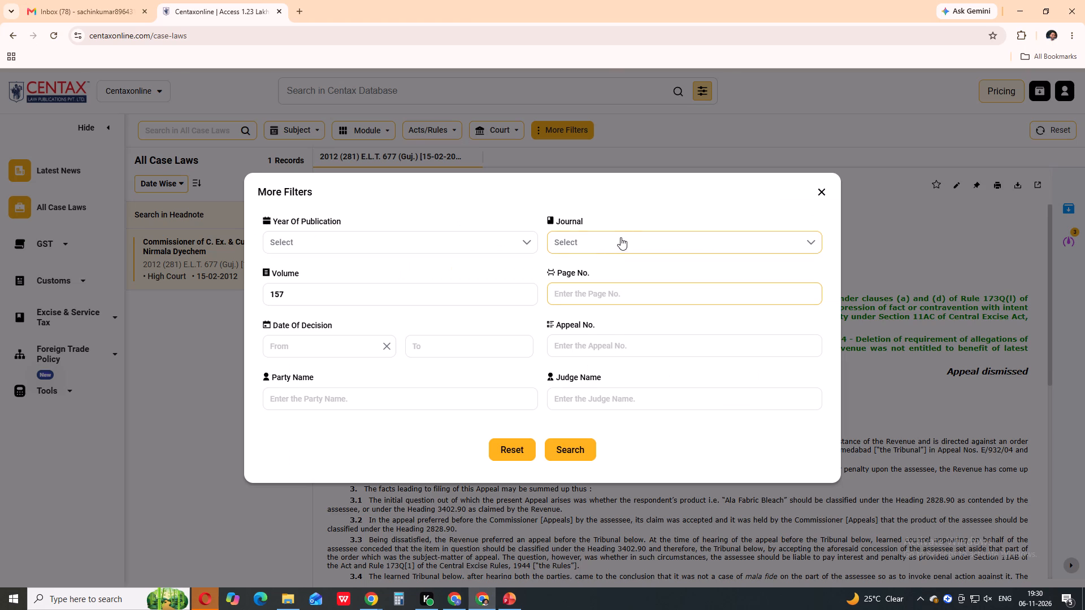
{"action": "type", "text": "432"}
{"action": "key", "text": "Return"}
{"action": "key", "text": "alt+Tab"}
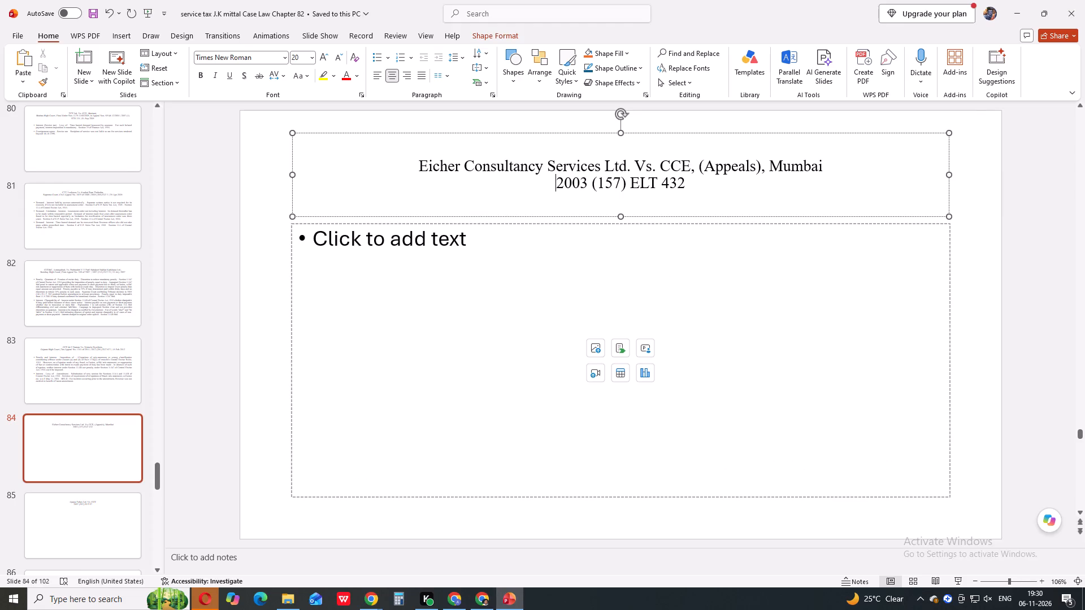
{"action": "key", "text": "alt+Tab"}
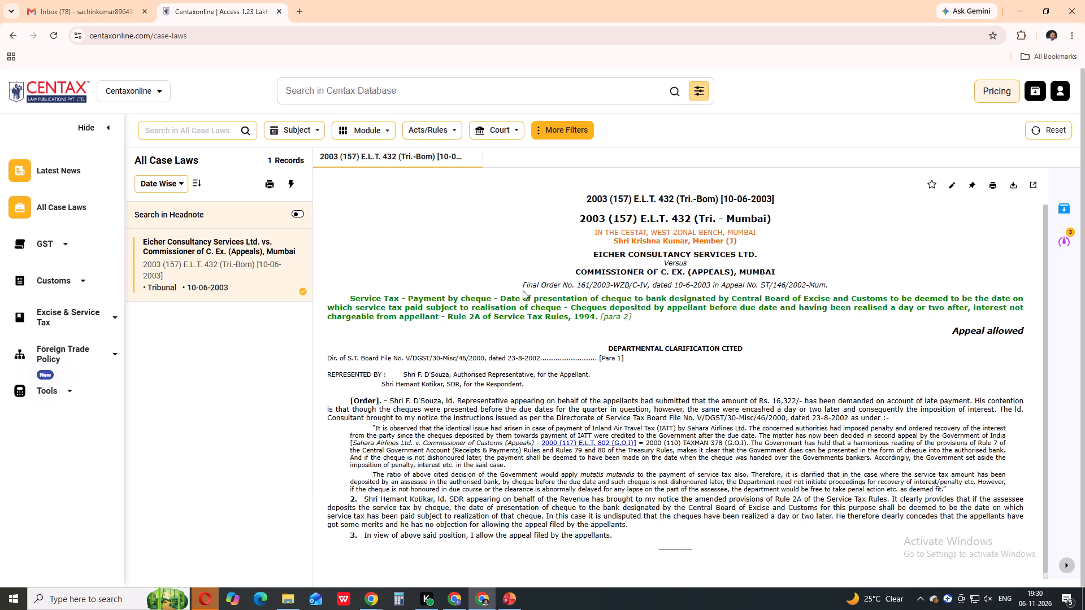
Copy the line "Final Order No. 161/2003-WZB/C-IV, dated 10-6-2003 in Appeal No. ST/146/2002-Mum." from the Eicher Consultancy Services judgment.
{"action": "left_click_drag", "start_coordinate": [523, 283], "coordinate": [614, 282]}
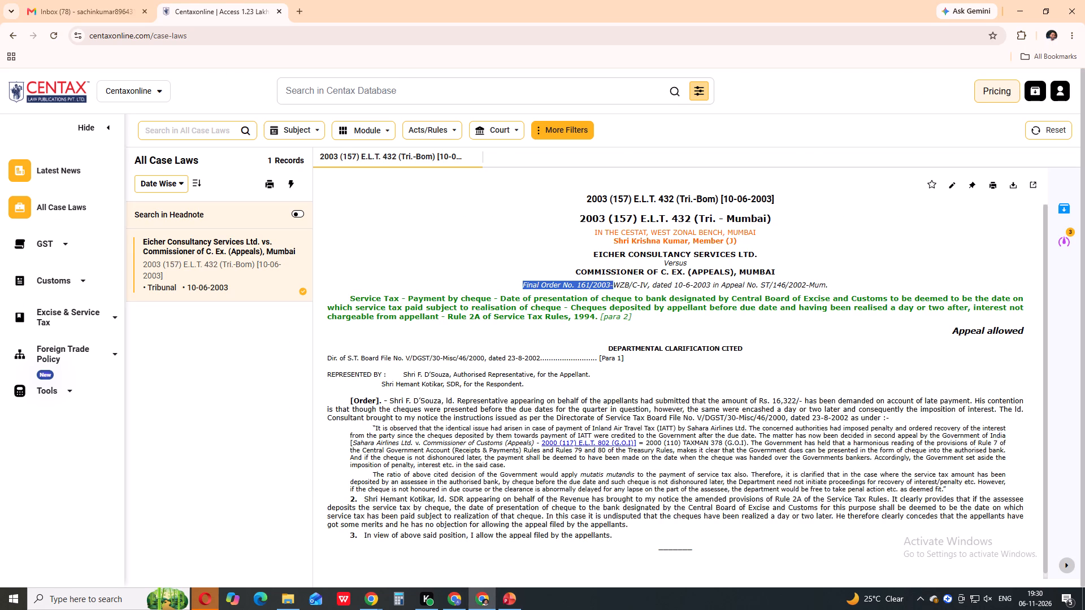
{"action": "left_click_drag", "start_coordinate": [614, 282], "coordinate": [831, 281]}
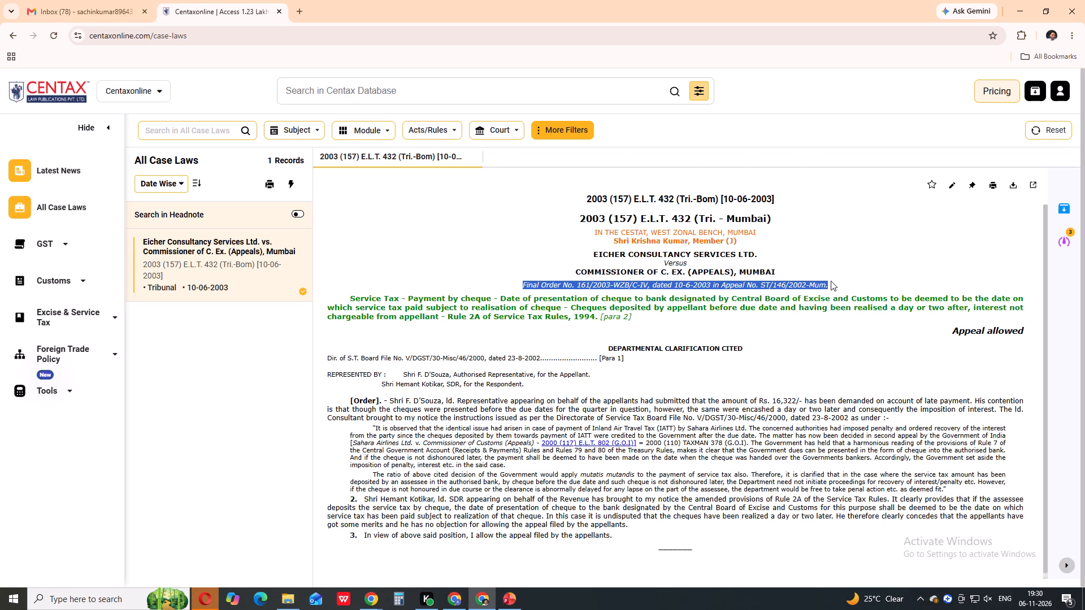
{"action": "left_click_drag", "start_coordinate": [831, 281], "coordinate": [831, 282]}
{"action": "left_click", "coordinate": [685, 242]}
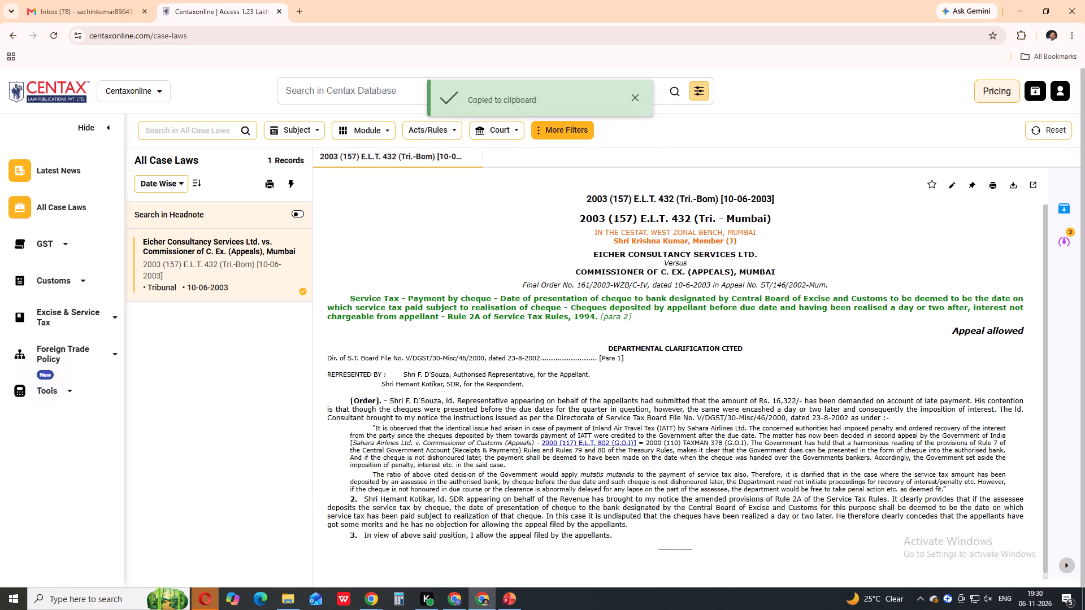
{"action": "scroll", "coordinate": [618, 256], "scroll_direction": "up", "scroll_amount": 4}
{"action": "scroll", "coordinate": [618, 256], "scroll_direction": "down", "scroll_amount": 6}
{"action": "scroll", "coordinate": [618, 262], "scroll_direction": "up", "scroll_amount": 6}
In PowerPoint, insert "Bombay High Court | " and the copied order line before "2003 (157) ELT 432" in slide 84's title.
{"action": "key", "text": "alt+Tab"}
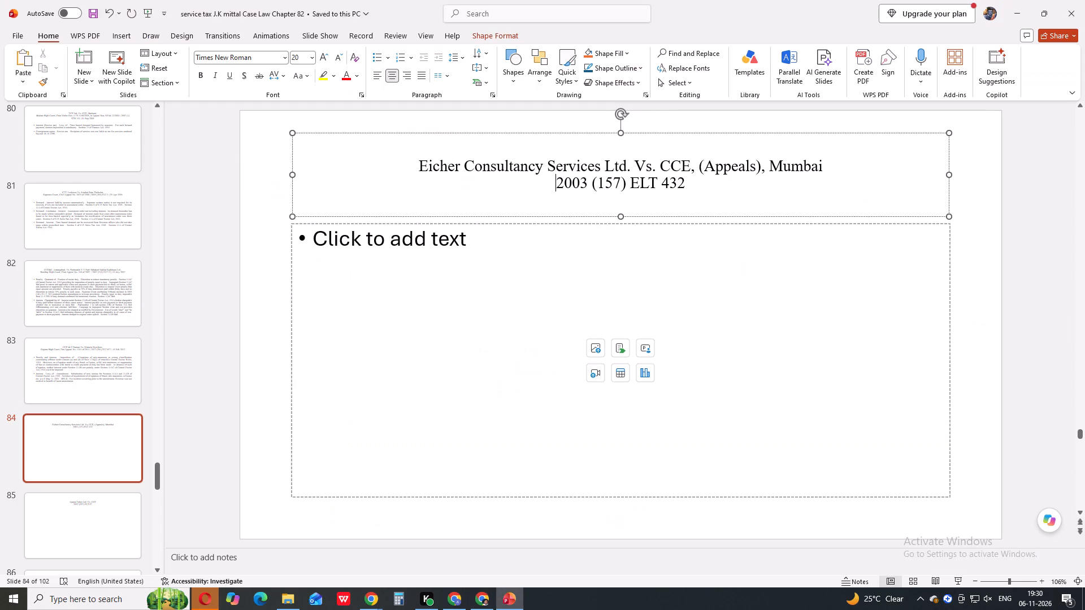
{"action": "type", "text": "bombay"}
{"action": "key", "text": "space"}
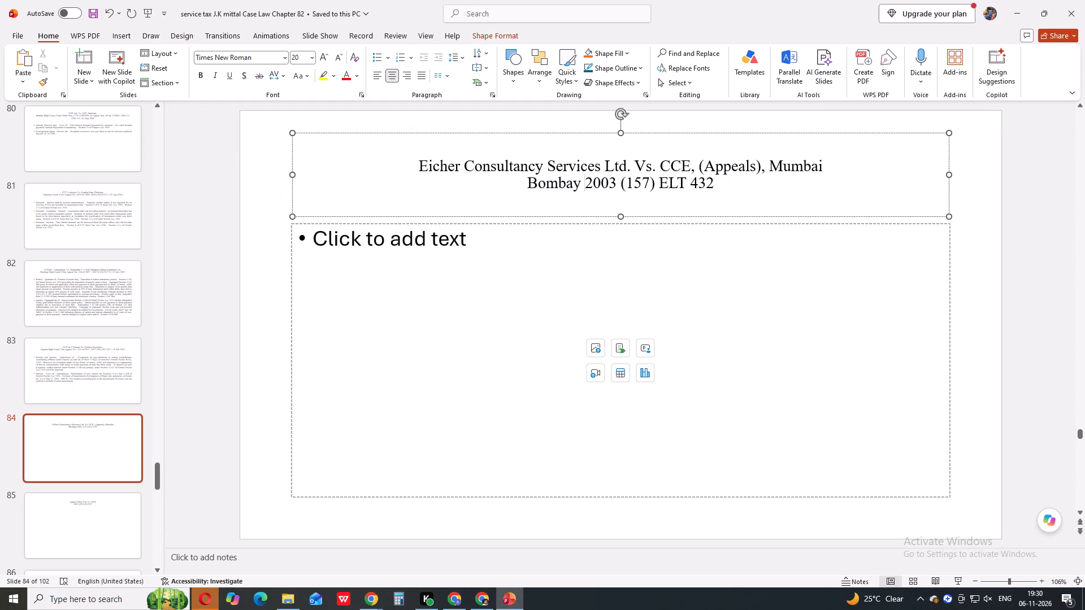
{"action": "type", "text": "High"}
{"action": "key", "text": "space"}
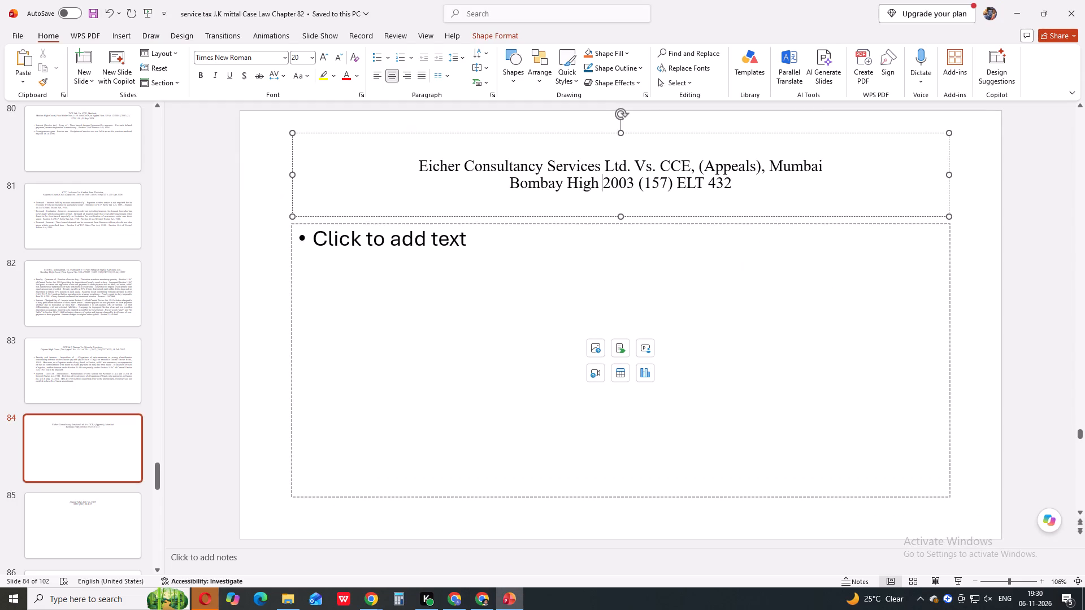
{"action": "key", "text": "shift+c"}
{"action": "type", "text": "ourt"}
{"action": "key", "text": "space"}
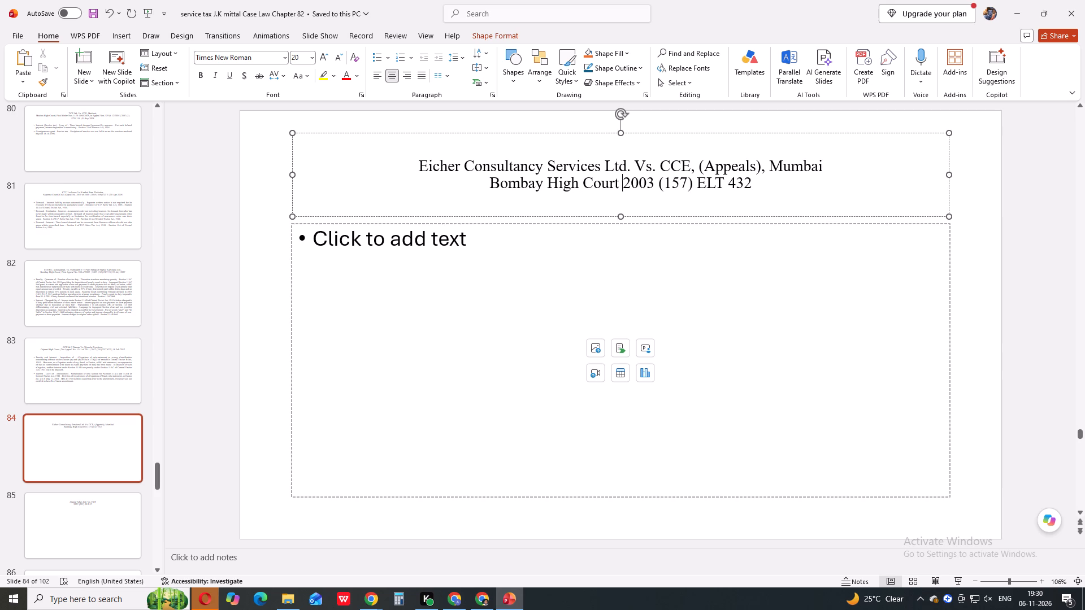
{"action": "type", "text": "|"}
{"action": "key", "text": "space"}
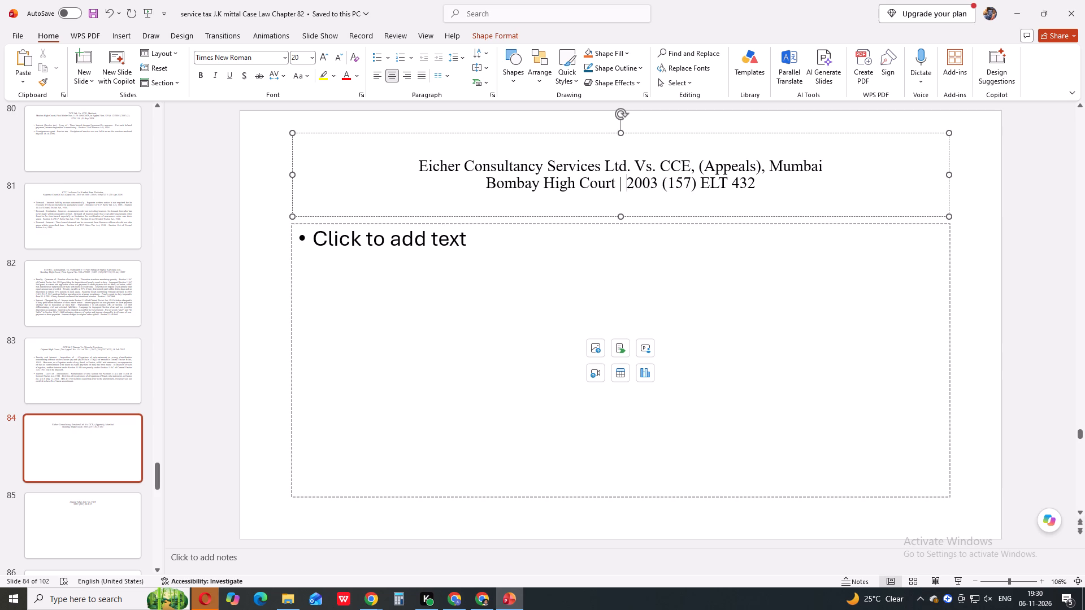
{"action": "key", "text": "ctrl+v"}
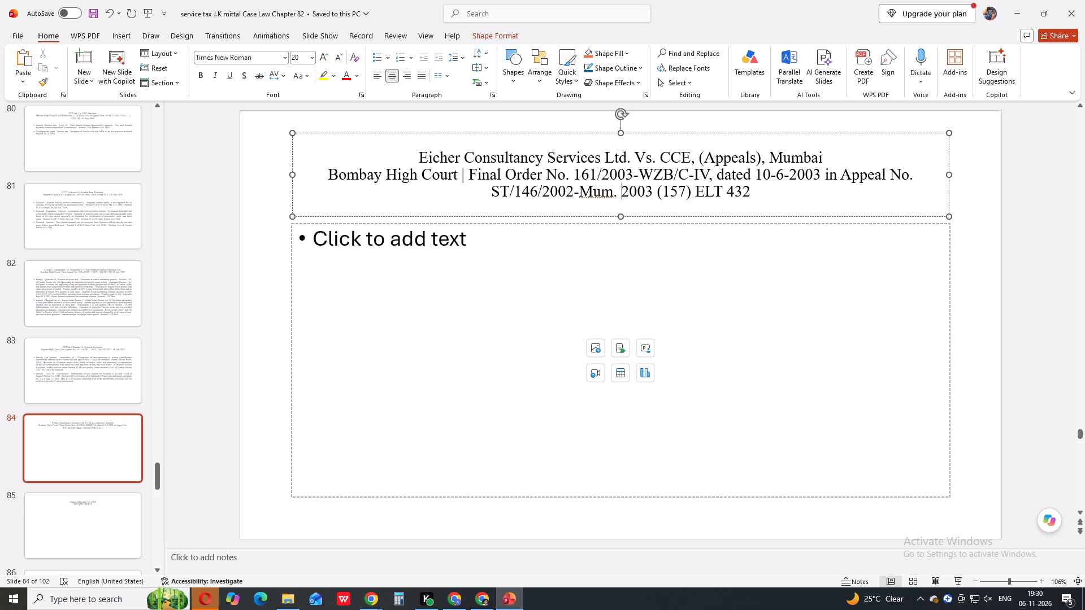
Delete "dated 10-6-2003" from the order reference in slide 84's title.
{"action": "left_click_drag", "start_coordinate": [717, 173], "coordinate": [719, 173]}
{"action": "left_click_drag", "start_coordinate": [719, 173], "coordinate": [773, 177]}
{"action": "key", "text": "BackSpace"}
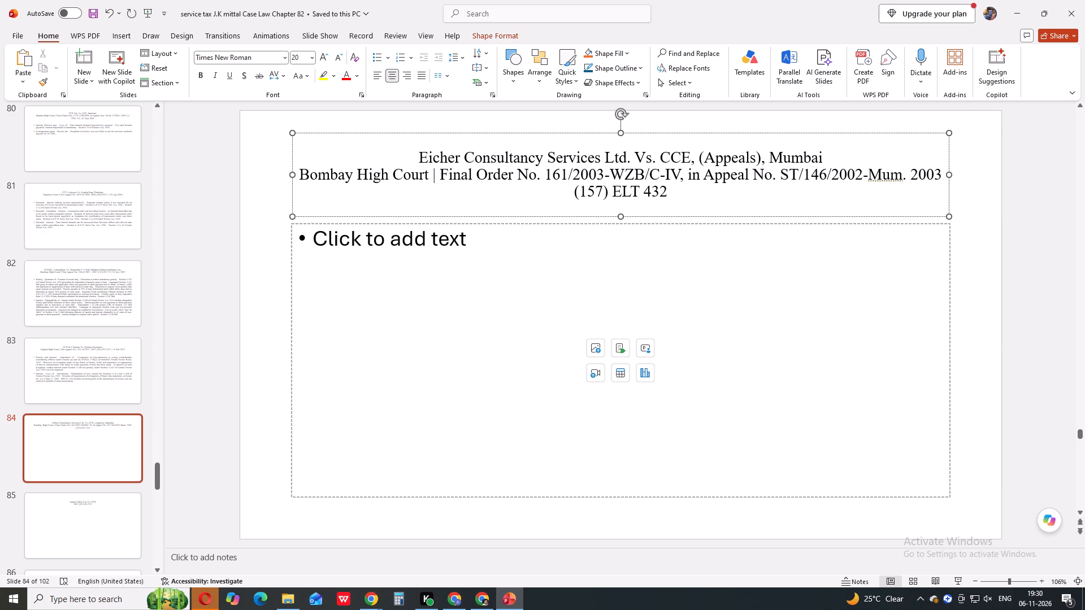
Add "|" separators before and after the citation "2003 (157) ELT 432" in slide 84's title.
{"action": "left_click", "coordinate": [912, 172]}
{"action": "type", "text": "|"}
{"action": "key", "text": "space"}
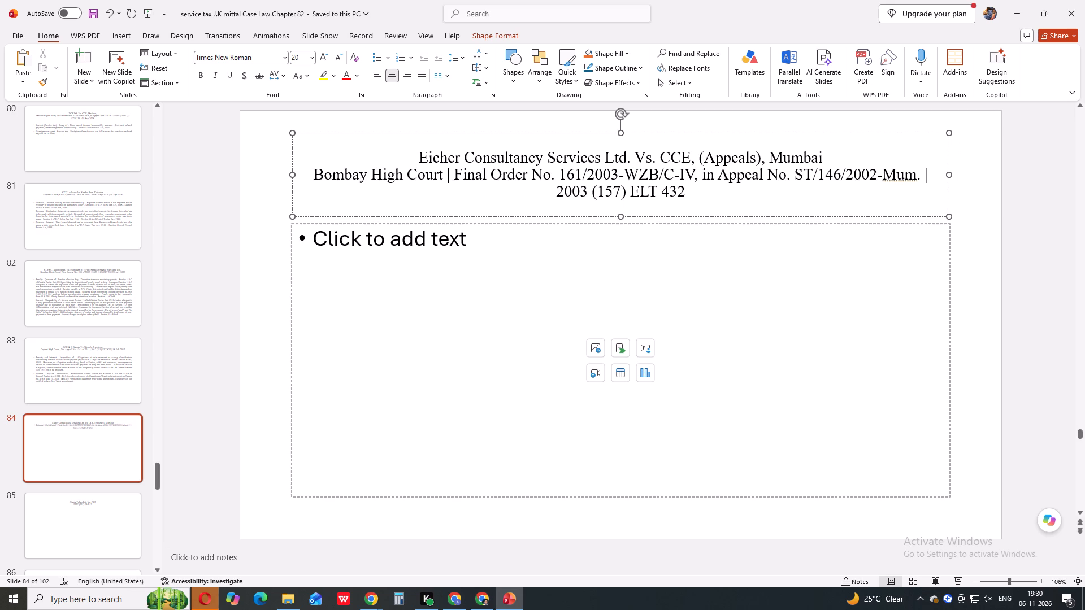
{"action": "left_click", "coordinate": [760, 210]}
{"action": "type", "text": "|"}
{"action": "key", "text": "space"}
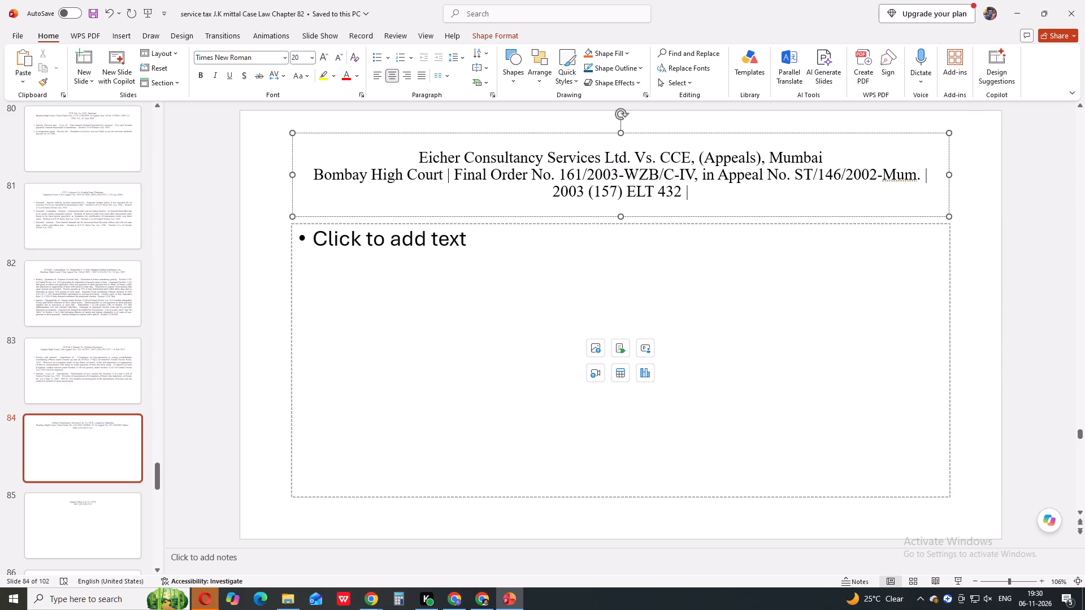
In Centaxonline, copy the green Service Tax headnote up to "Rule 2A of Service Tax Rules, 1994.", leaving out the para reference.
{"action": "key", "text": "alt+Tab"}
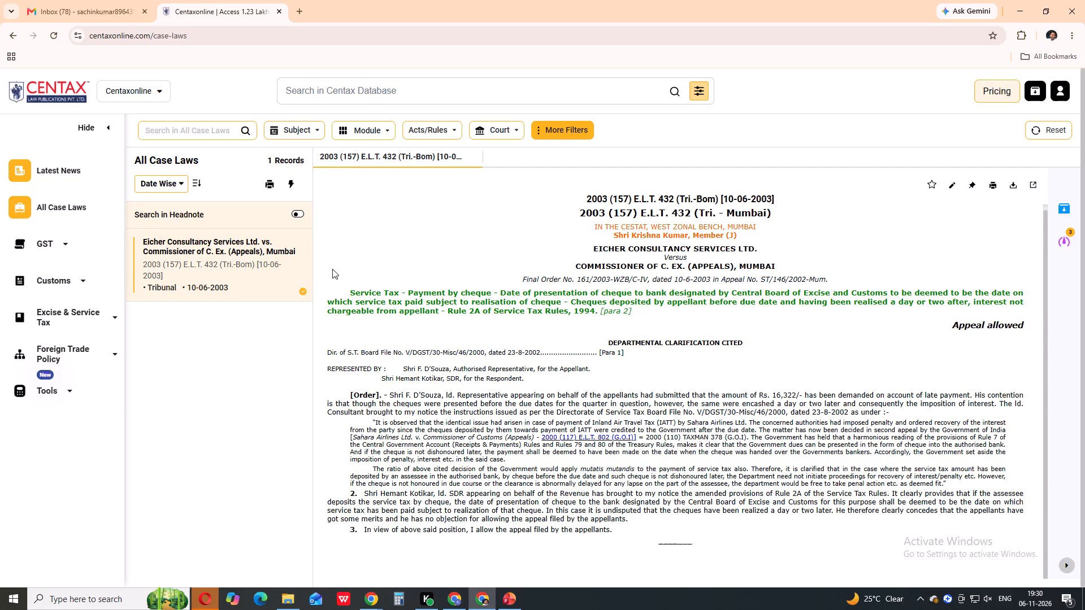
{"action": "left_click_drag", "start_coordinate": [347, 287], "coordinate": [542, 312]}
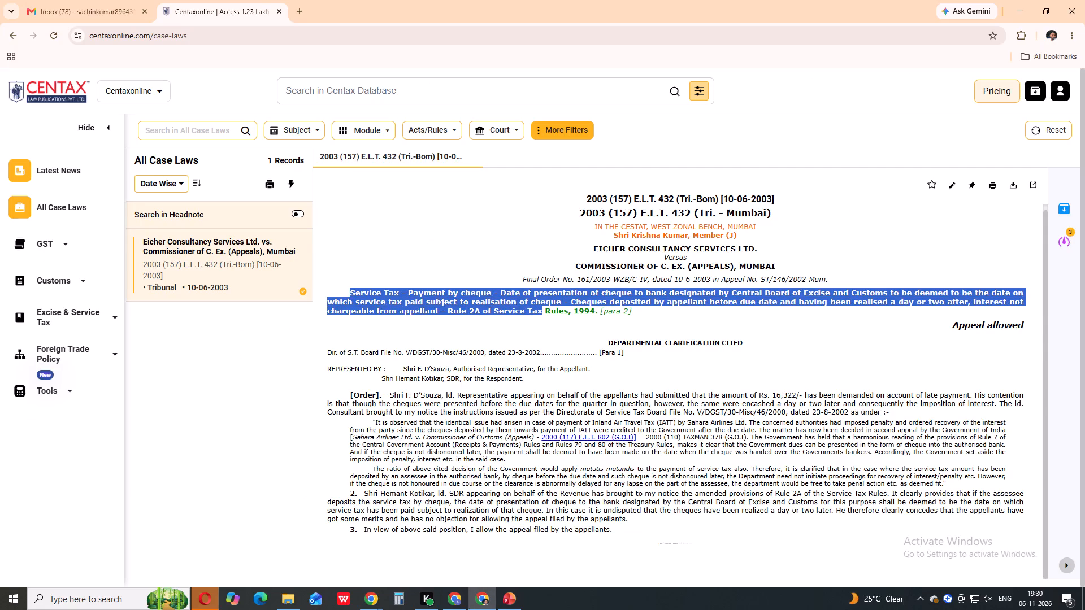
{"action": "left_click_drag", "start_coordinate": [542, 312], "coordinate": [597, 313]}
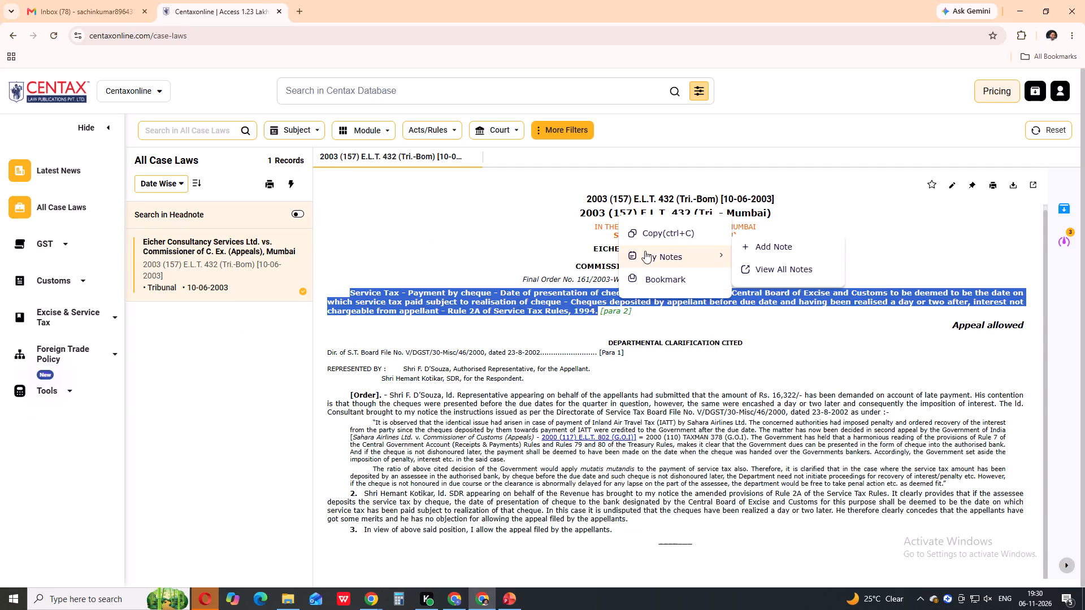
{"action": "left_click", "coordinate": [645, 239]}
{"action": "scroll", "coordinate": [401, 247], "scroll_direction": "up", "scroll_amount": 3}
{"action": "scroll", "coordinate": [558, 219], "scroll_direction": "down", "scroll_amount": 4}
{"action": "scroll", "coordinate": [552, 229], "scroll_direction": "up", "scroll_amount": 10}
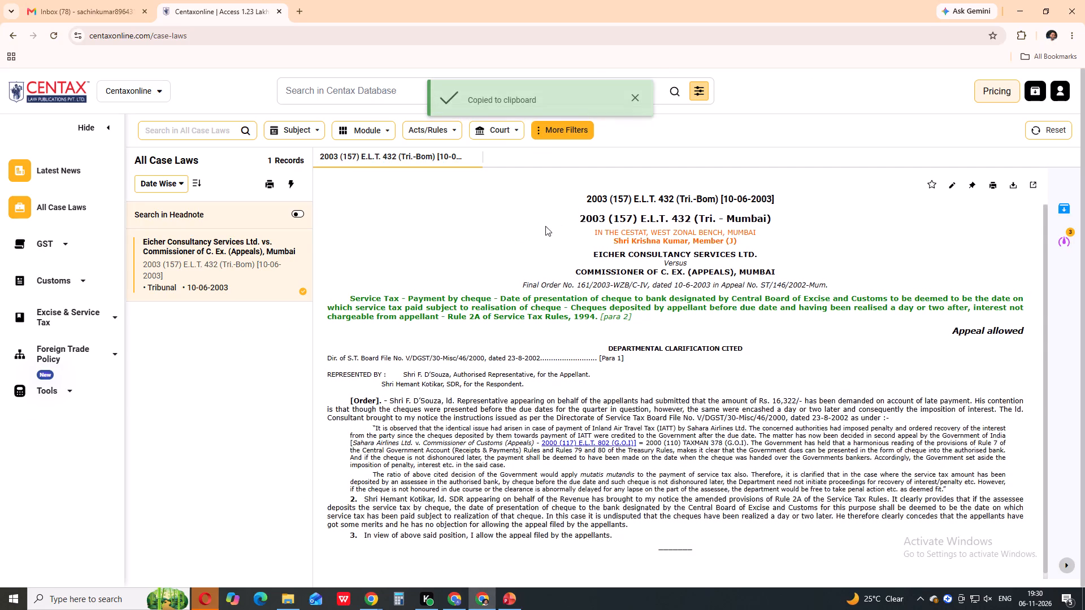
{"action": "scroll", "coordinate": [545, 226], "scroll_direction": "up", "scroll_amount": 2}
Append the decision date "10-June-2003" to the end of slide 84's title in PowerPoint.
{"action": "key", "text": "alt+Tab"}
{"action": "key", "text": "alt+Tab"}
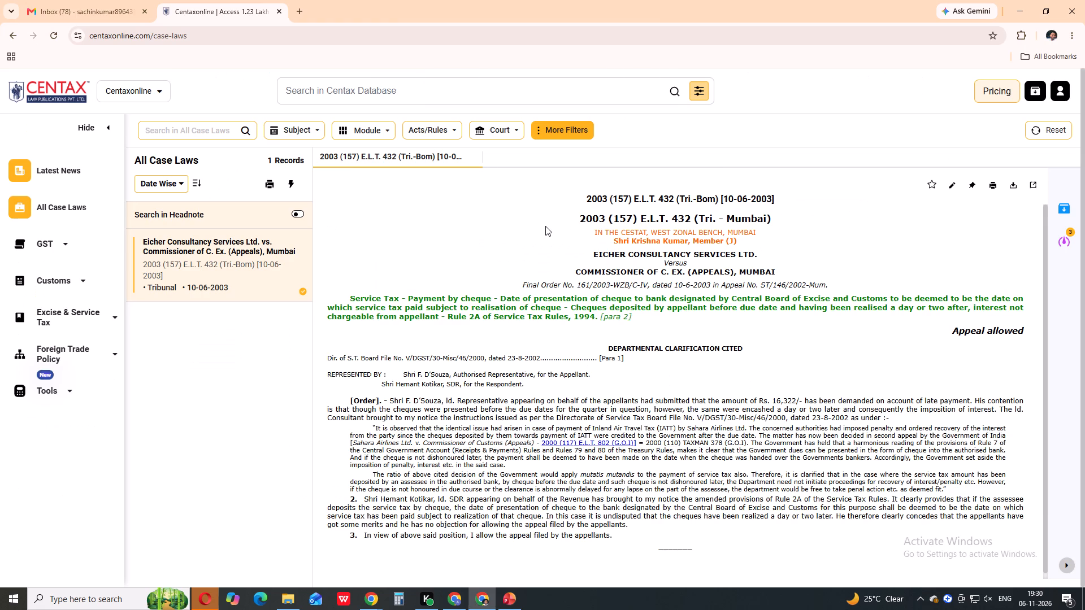
{"action": "key", "text": "alt+Tab"}
{"action": "key", "text": "alt+Tab"}
{"action": "key", "text": "alt+Tab"}
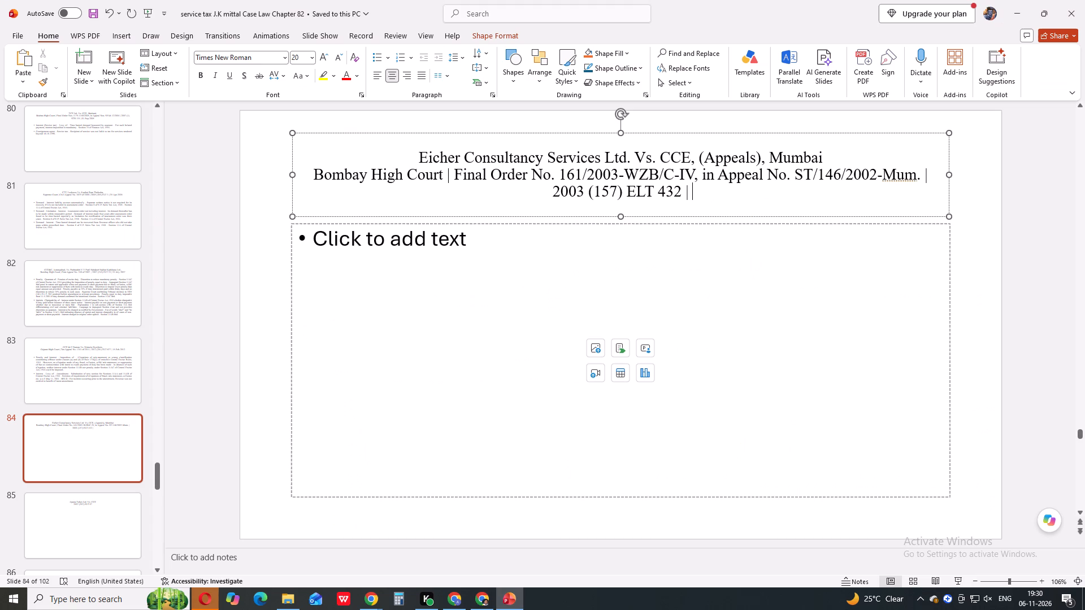
{"action": "type", "text": "10"}
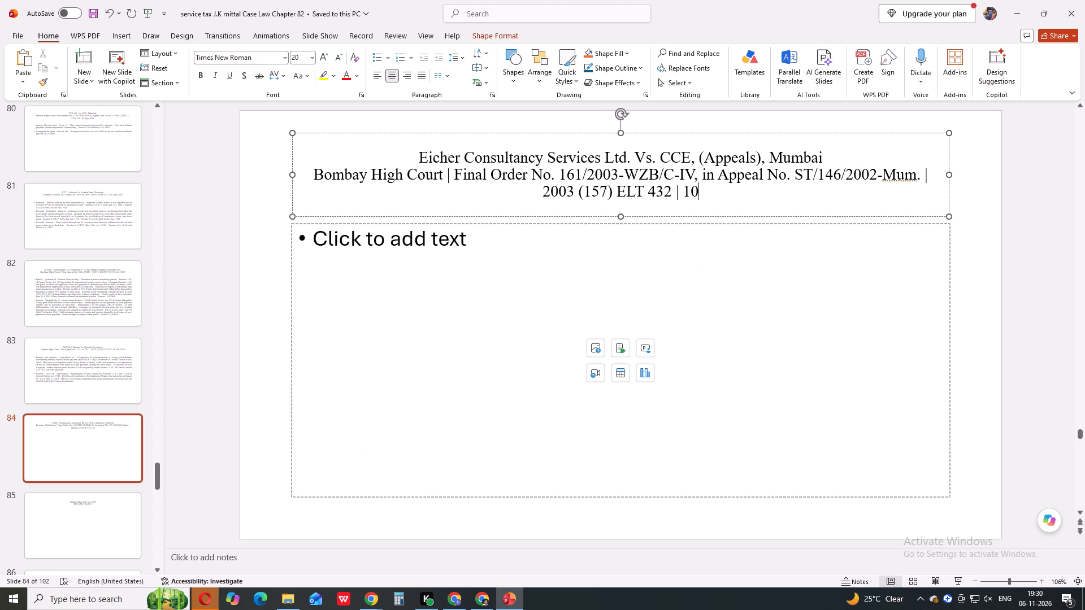
{"action": "key", "text": "minus"}
{"action": "type", "text": "June-"}
{"action": "key", "text": "alt+Tab"}
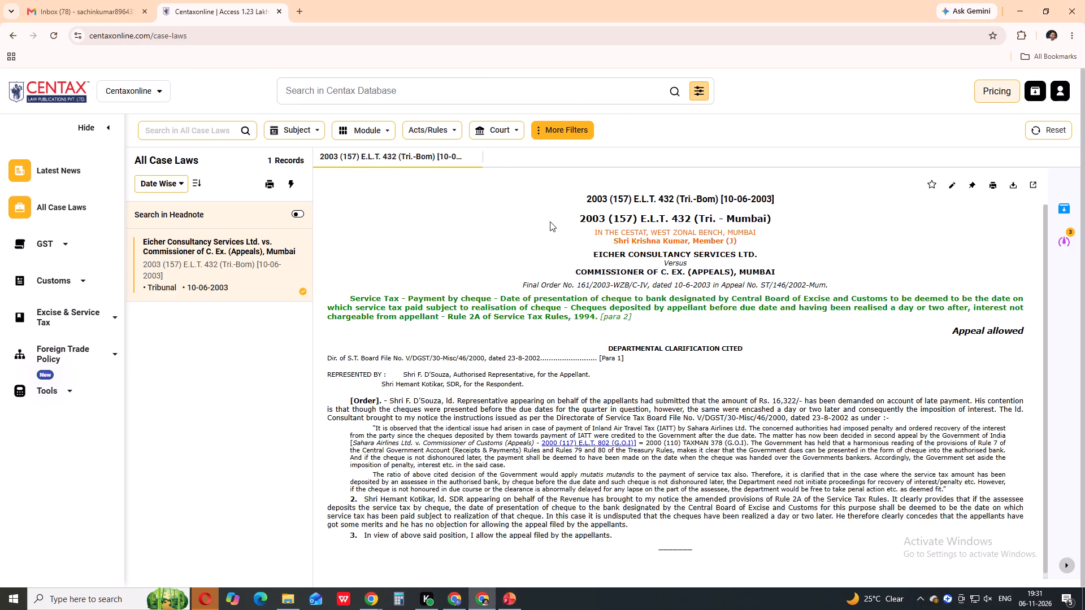
{"action": "key", "text": "alt+Tab"}
{"action": "type", "text": "2003"}
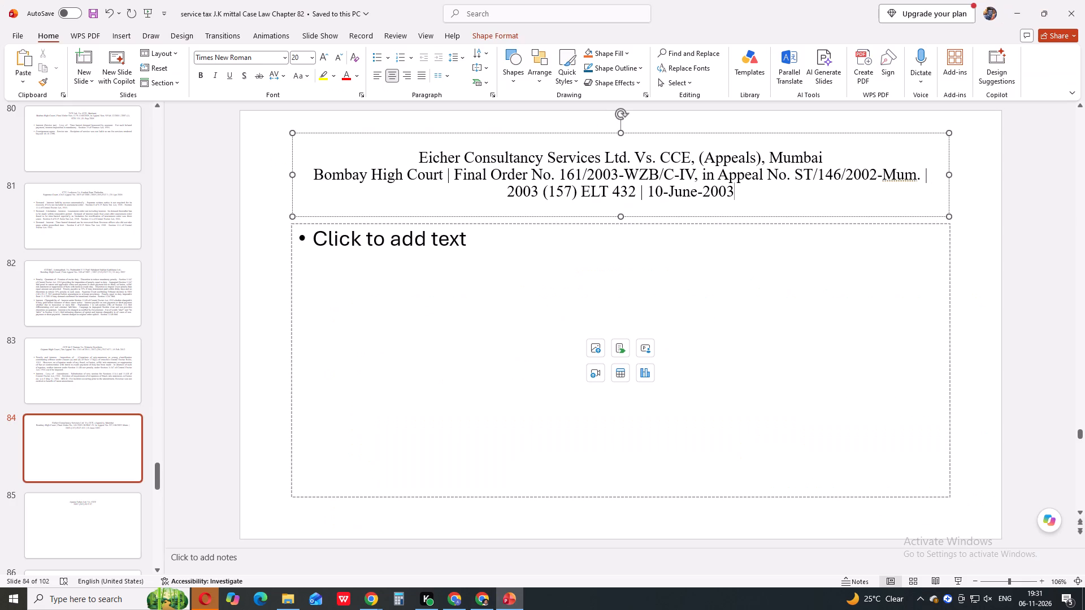
Paste the copied headnote into slide 84's body placeholder, formatted as Times New Roman, size 20, justified.
{"action": "left_click", "coordinate": [520, 339]}
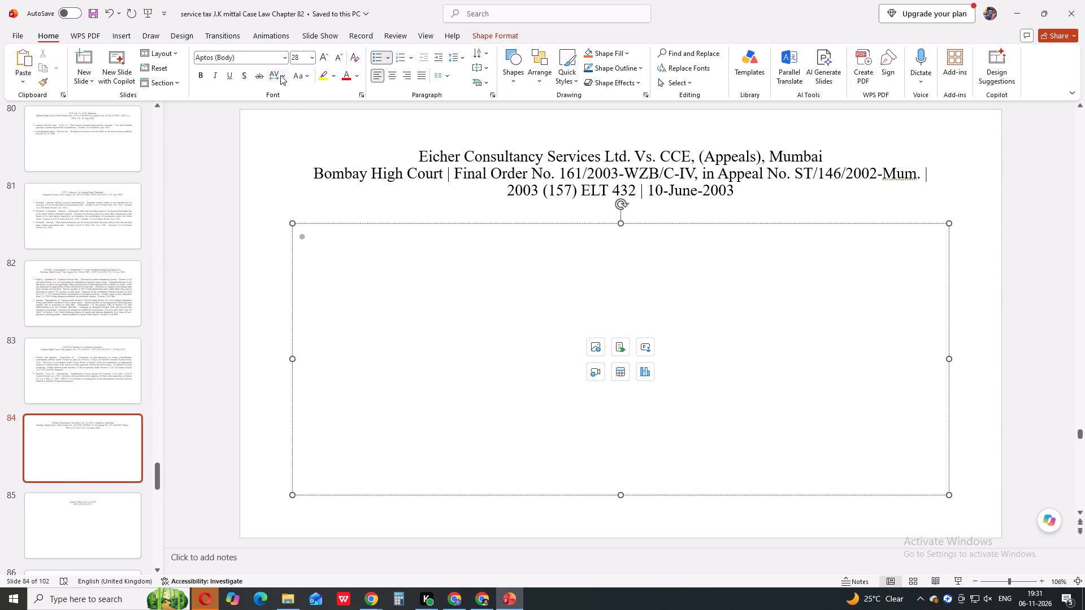
{"action": "left_click", "coordinate": [283, 60]}
{"action": "left_click", "coordinate": [272, 137]}
{"action": "left_click", "coordinate": [312, 58]}
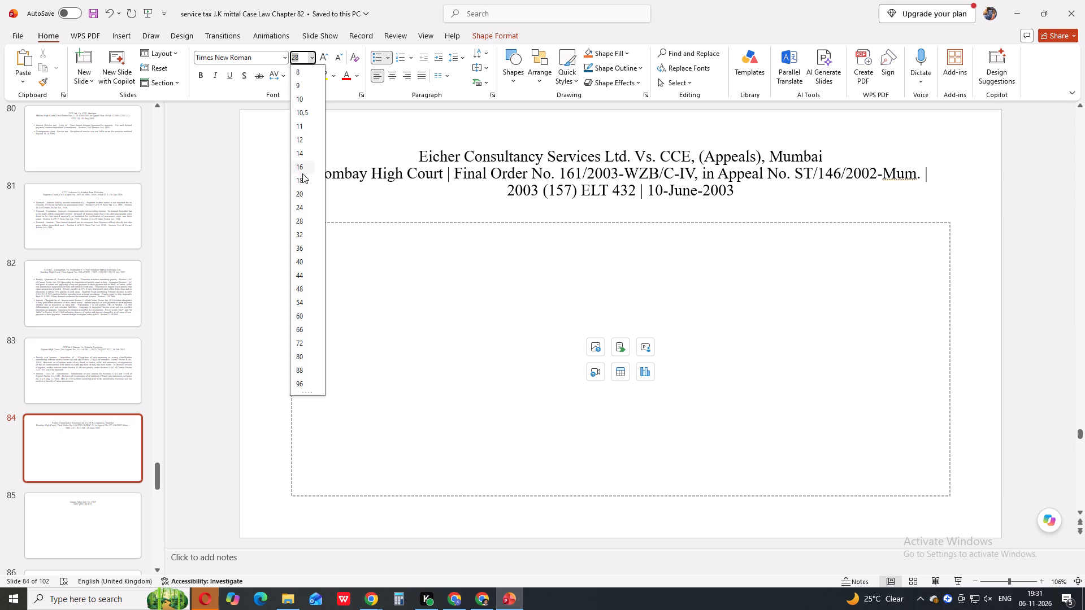
{"action": "left_click", "coordinate": [301, 188]}
{"action": "left_click", "coordinate": [419, 79]}
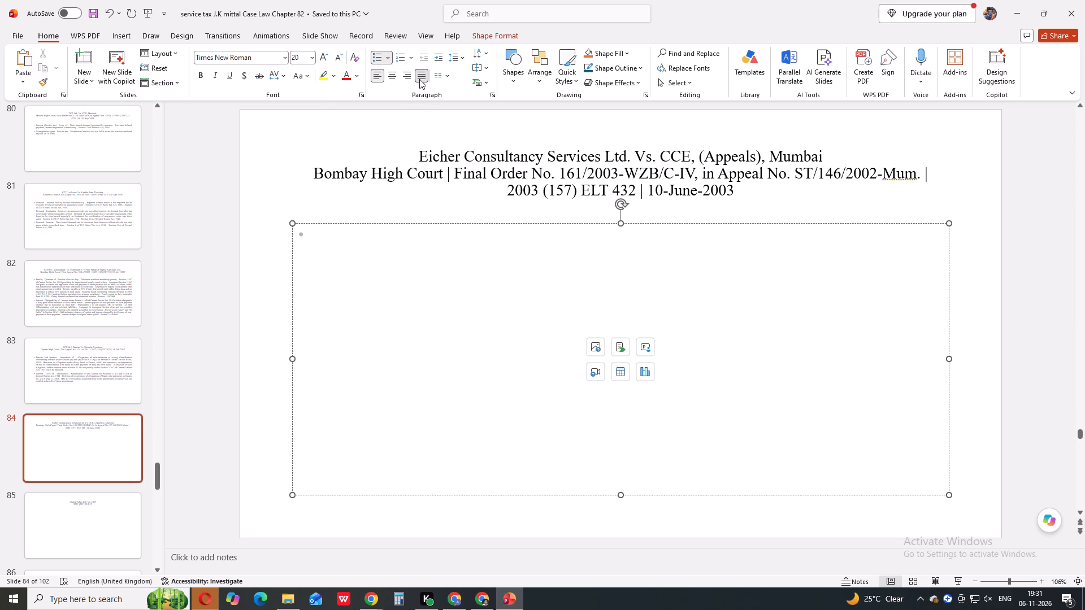
{"action": "key", "text": "ctrl+v"}
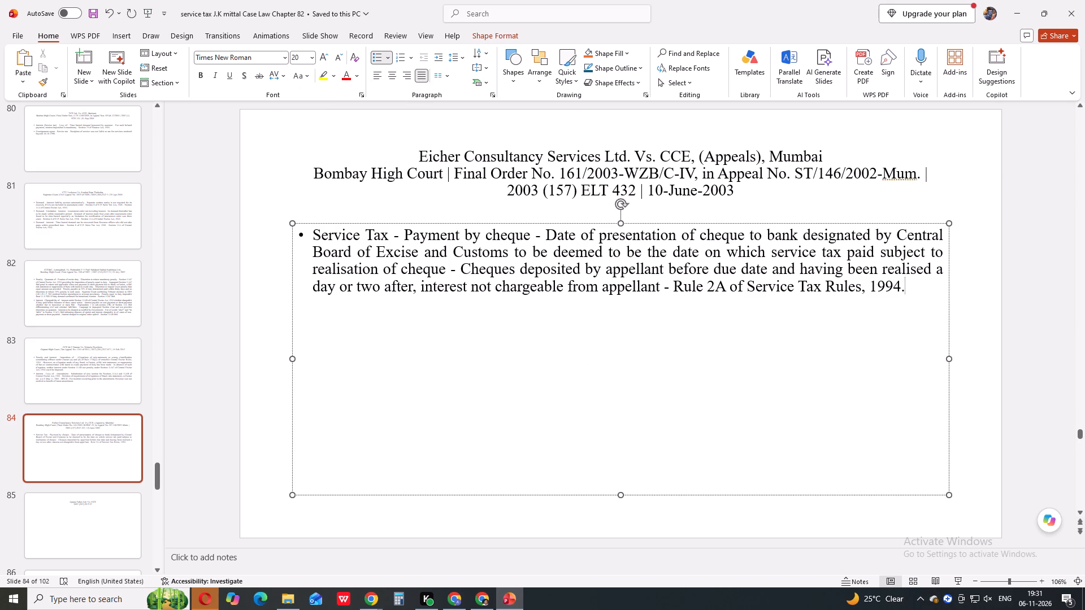
Save the presentation.
{"action": "key", "text": "ctrl+s"}
{"action": "key", "text": "ctrl+s"}
{"action": "key", "text": "ctrl+s"}
{"action": "key", "text": "ctrl+s"}
{"action": "key", "text": "ctrl+s"}
{"action": "key", "text": "ctrl+s"}
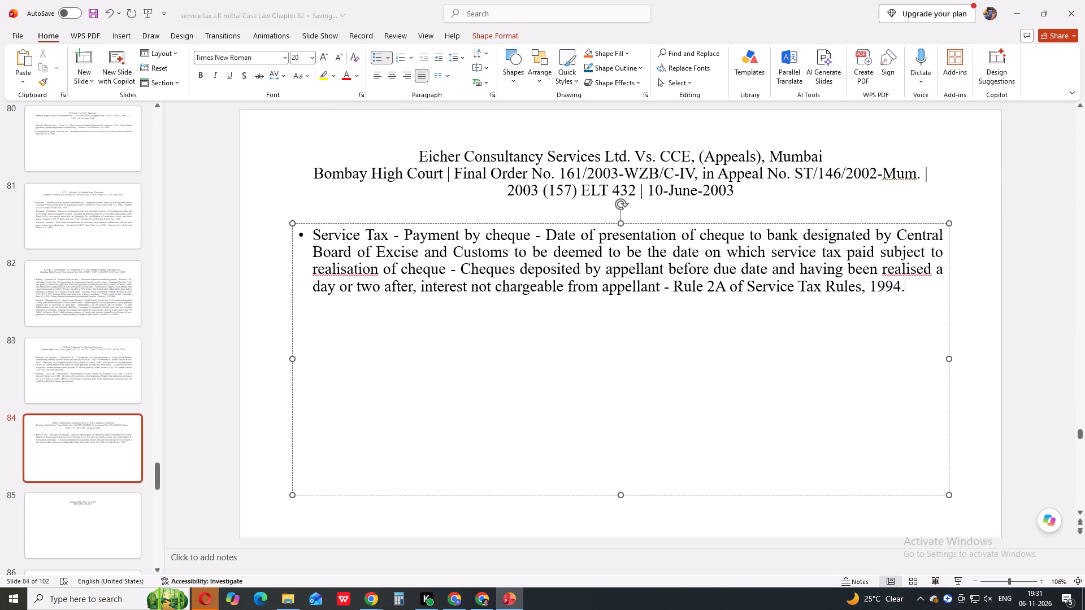
Go to slide 85 and place the cursor before "2007 (207) ELT 97" in its title.
{"action": "scroll", "coordinate": [467, 299], "scroll_direction": "down", "scroll_amount": 2}
{"action": "scroll", "coordinate": [459, 273], "scroll_direction": "up", "scroll_amount": 1}
{"action": "left_click", "coordinate": [561, 181]}
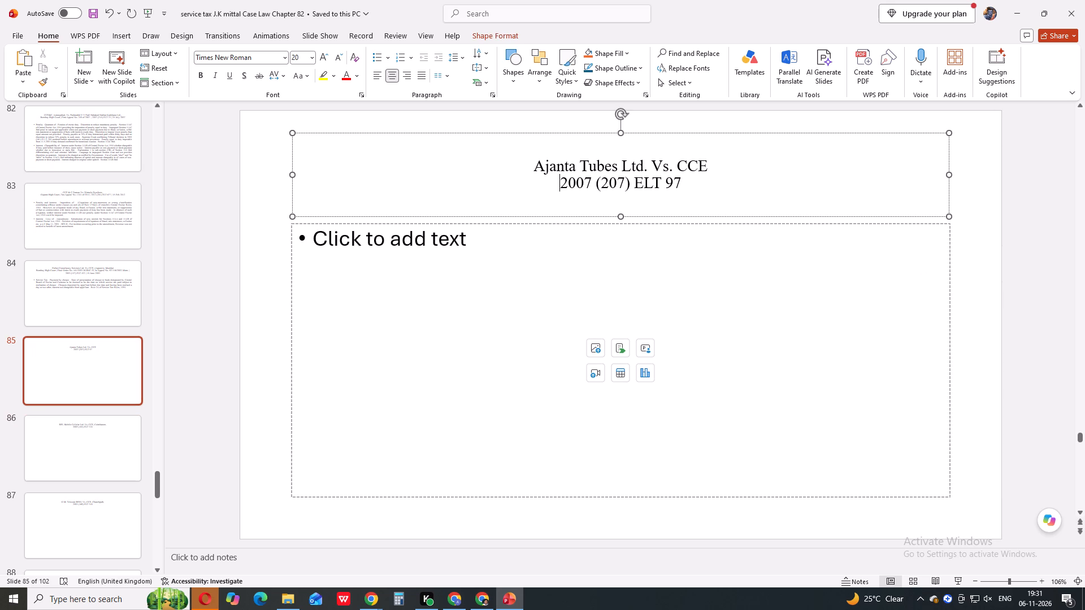
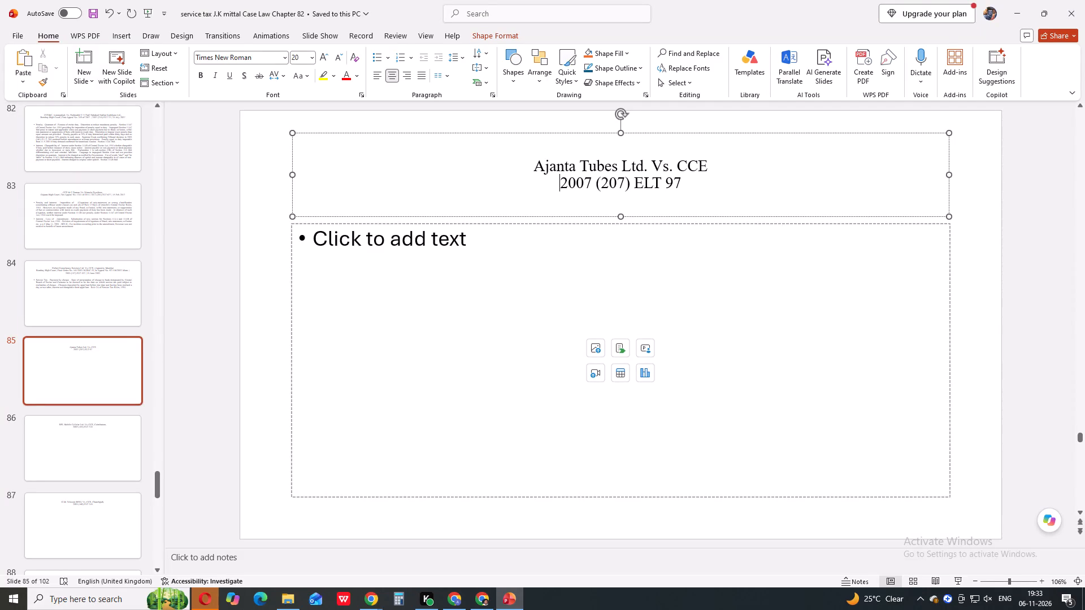
Search Centaxonline's case laws in Chrome for volume 207, page number 97.
{"action": "key", "text": "alt+Tab"}
{"action": "left_click", "coordinate": [572, 137]}
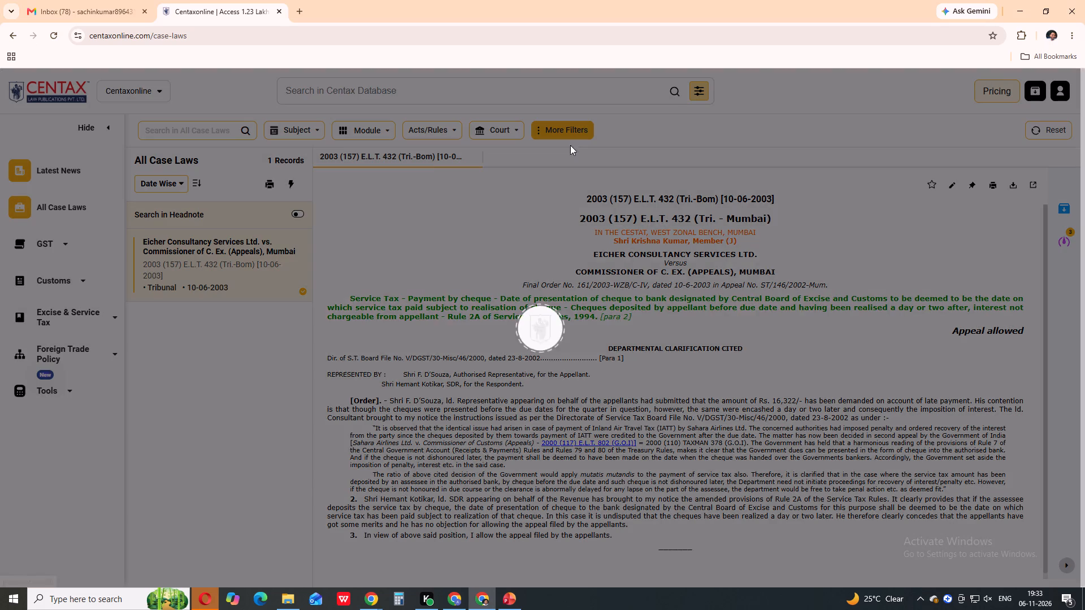
{"action": "left_click", "coordinate": [465, 305]}
{"action": "key", "text": "alt+Tab"}
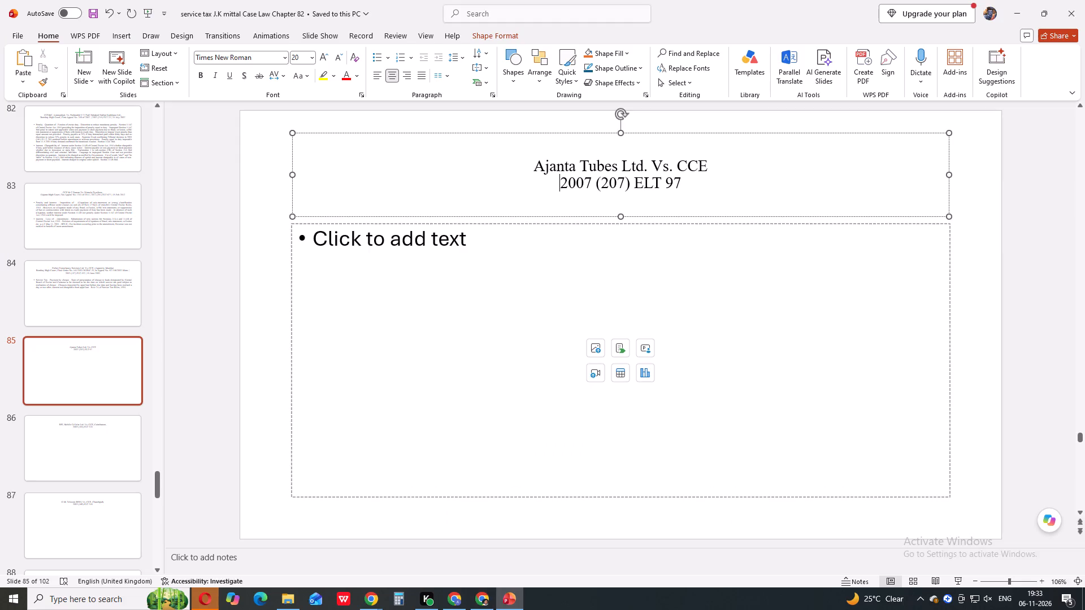
{"action": "key", "text": "alt+Tab"}
{"action": "key", "text": "BackSpace"}
{"action": "key", "text": "BackSpace"}
{"action": "key", "text": "BackSpace"}
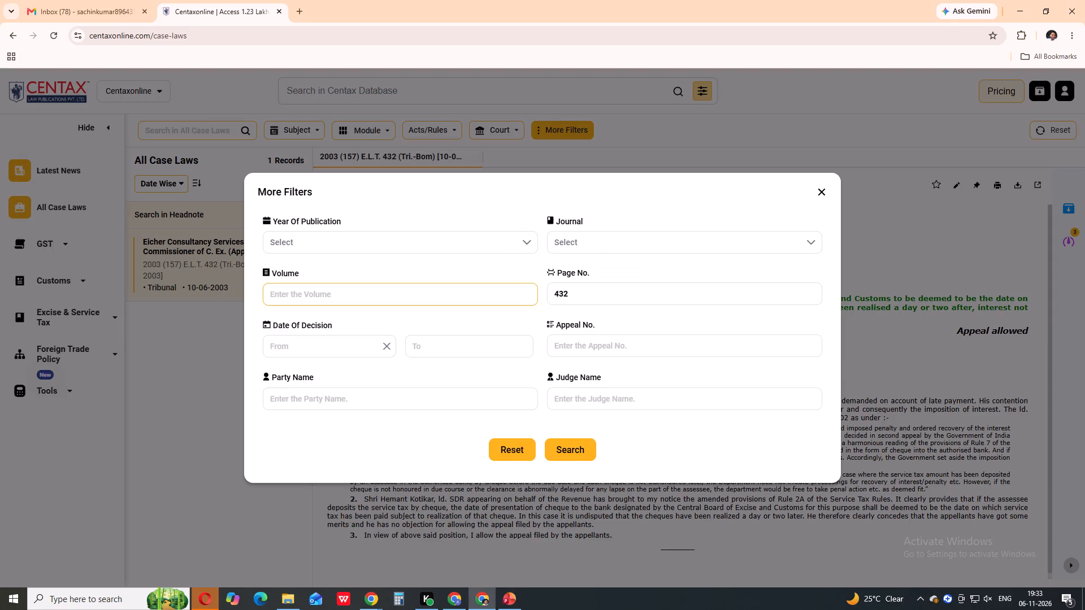
{"action": "key", "text": "2"}
{"action": "type", "text": "07"}
{"action": "left_click", "coordinate": [600, 278]}
{"action": "left_click", "coordinate": [597, 286]}
{"action": "key", "text": "BackSpace"}
{"action": "key", "text": "BackSpace"}
{"action": "key", "text": "BackSpace"}
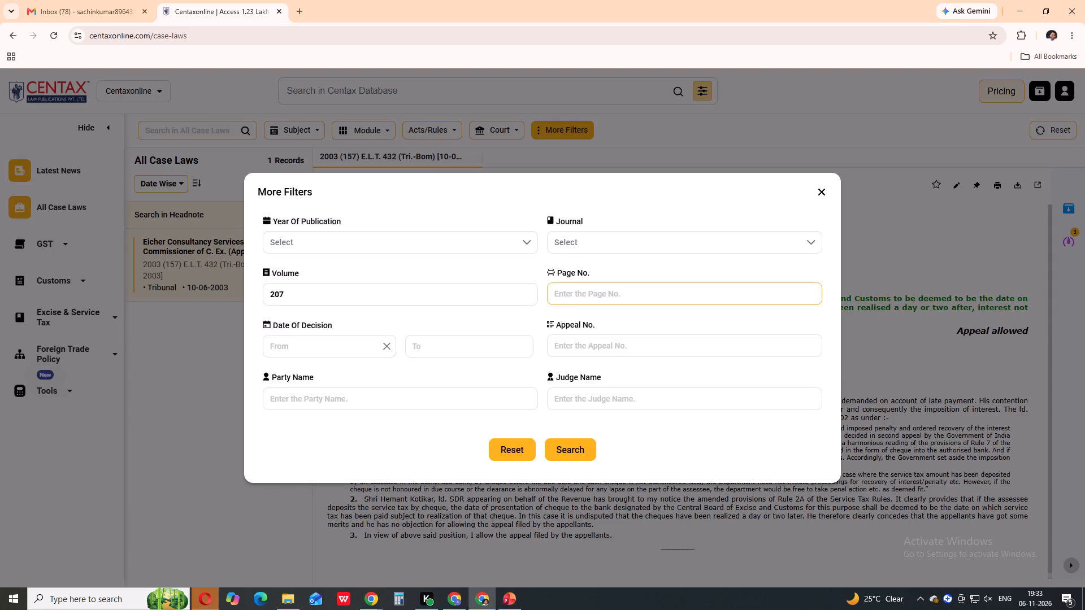
{"action": "key", "text": "alt+Tab"}
{"action": "key", "text": "alt+Tab"}
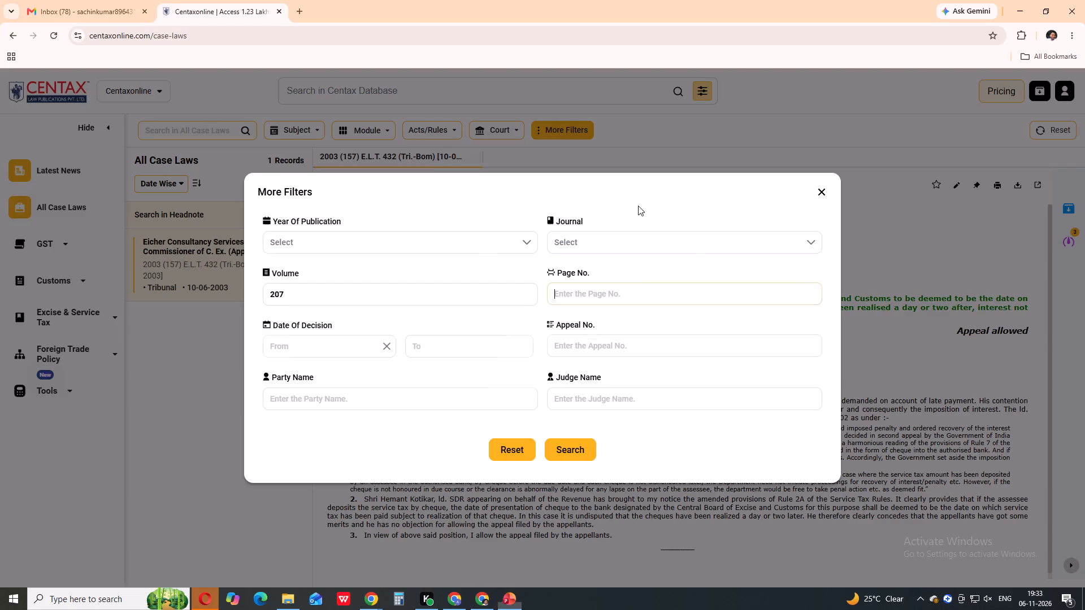
{"action": "type", "text": "97"}
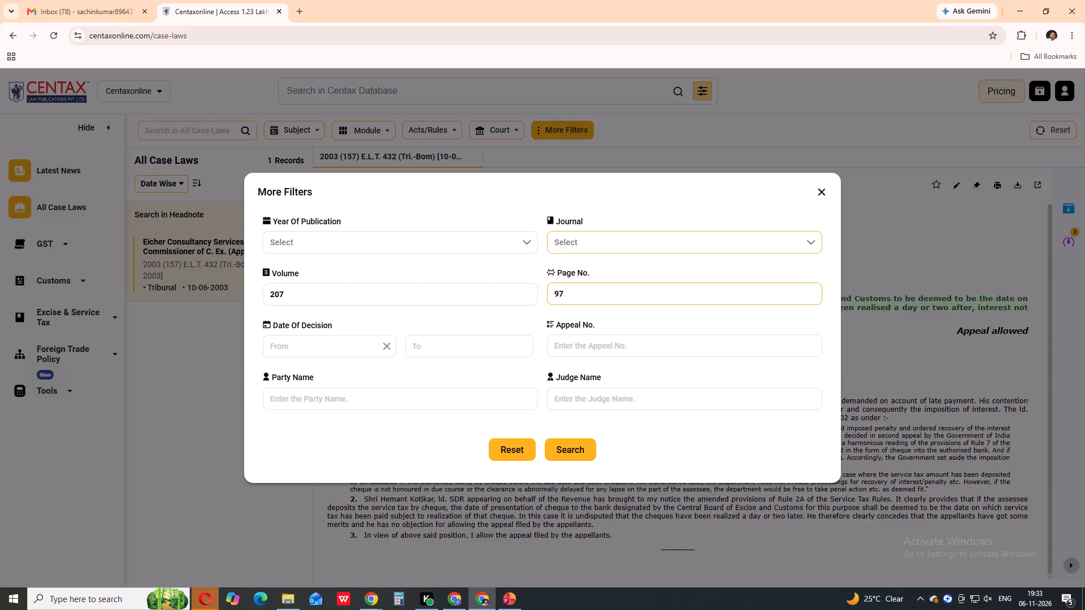
{"action": "key", "text": "Return"}
Open the Tribunal case Ajanta Tubes Ltd. vs. Commissioner of Central Excise, Meerut-II from the search results.
{"action": "key", "text": "alt+Tab"}
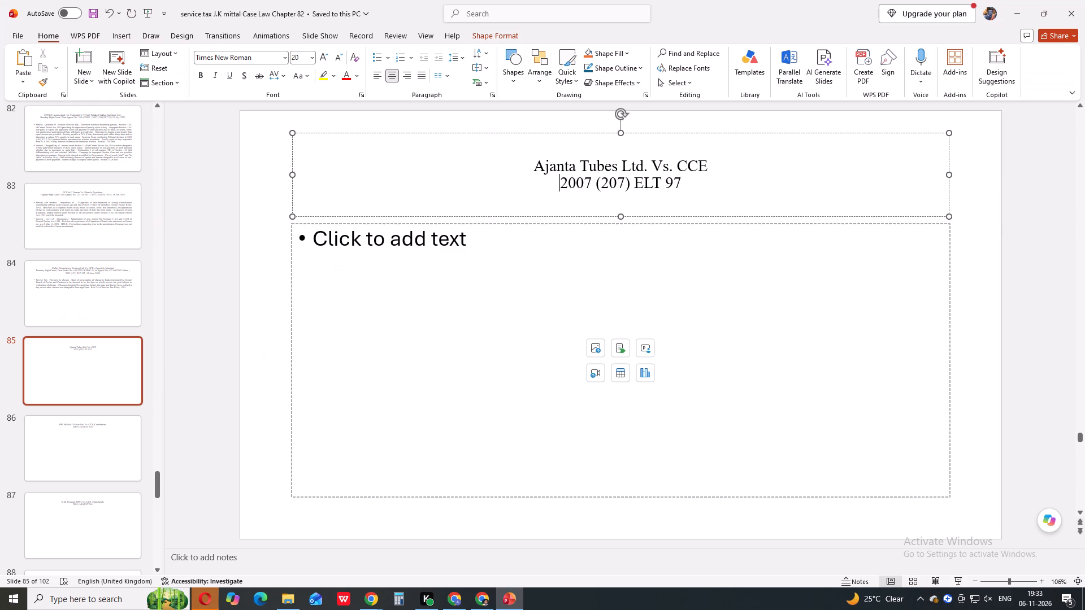
{"action": "key", "text": "alt+Tab"}
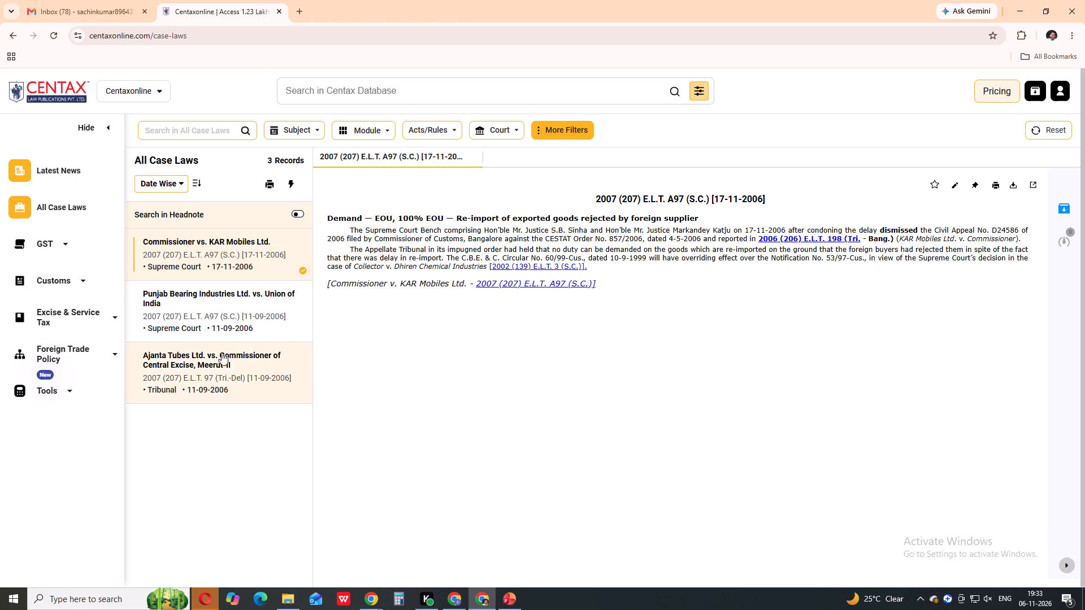
{"action": "left_click", "coordinate": [179, 378]}
{"action": "key", "text": "alt+Tab"}
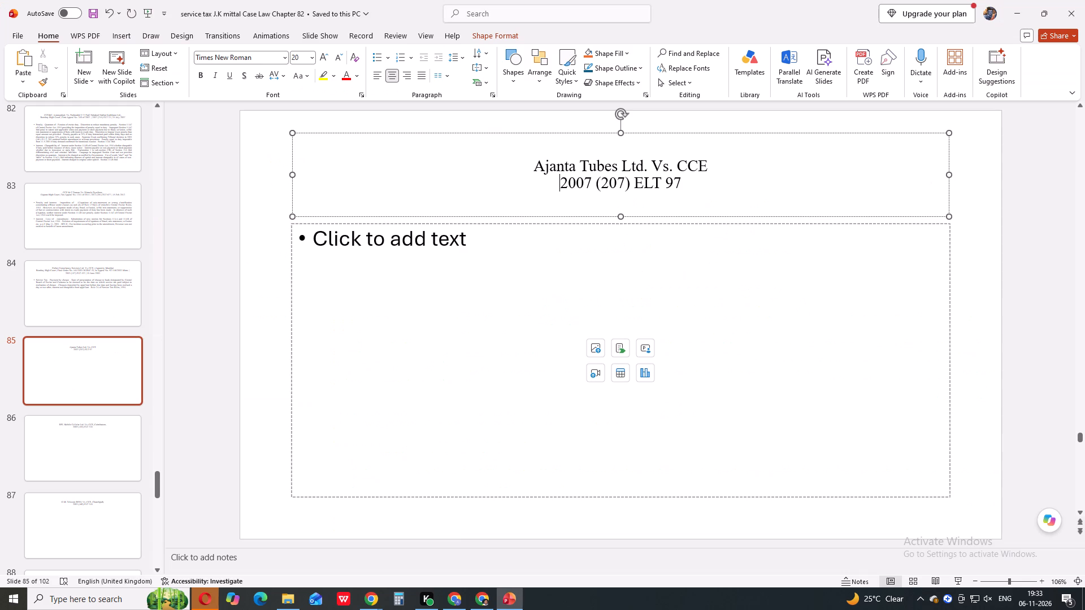
{"action": "key", "text": "alt+Tab"}
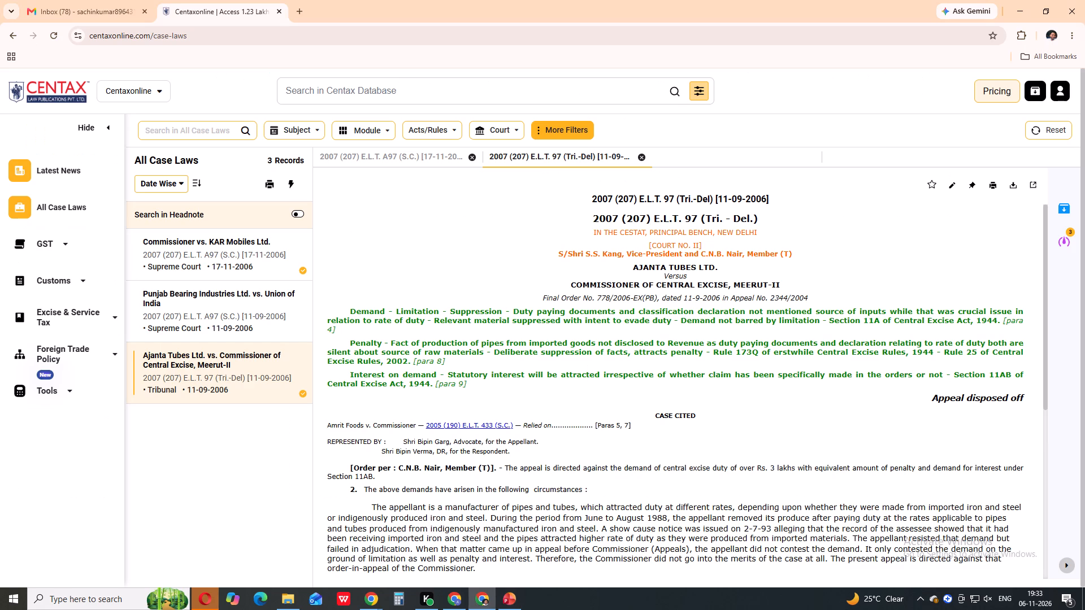
{"action": "key", "text": "alt+Tab"}
{"action": "key", "text": "alt+Tab"}
Copy the Ajanta Tubes judgment's line beginning "Final Order No. 778/2006-EX(PB)", including the date and appeal number.
{"action": "left_click_drag", "start_coordinate": [536, 292], "coordinate": [821, 295]}
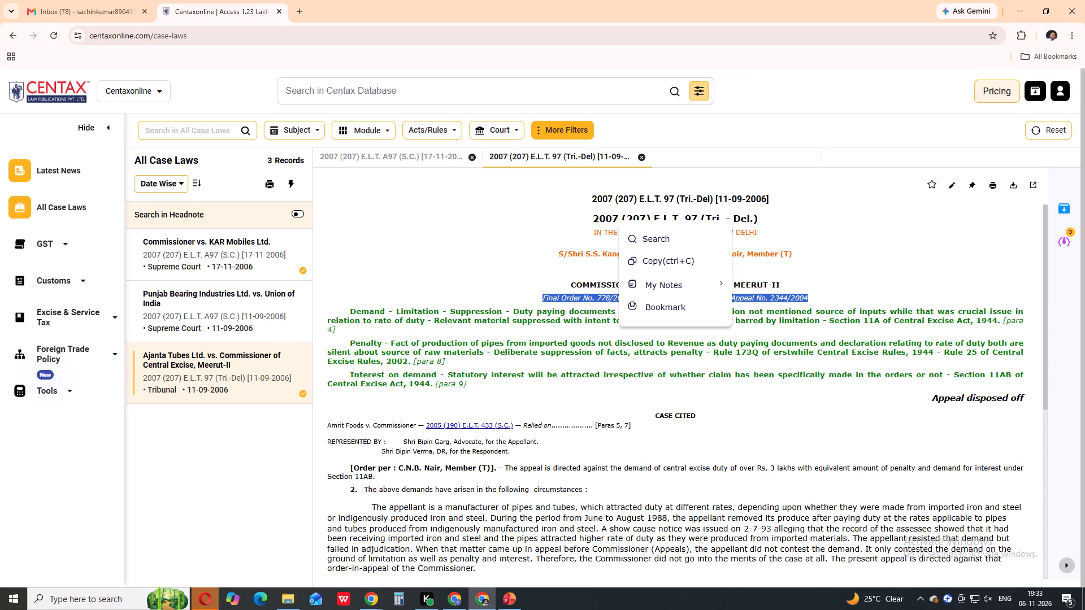
{"action": "left_click", "coordinate": [682, 259]}
{"action": "scroll", "coordinate": [555, 294], "scroll_direction": "up", "scroll_amount": 3}
{"action": "scroll", "coordinate": [556, 292], "scroll_direction": "down", "scroll_amount": 5}
{"action": "scroll", "coordinate": [557, 291], "scroll_direction": "up", "scroll_amount": 5}
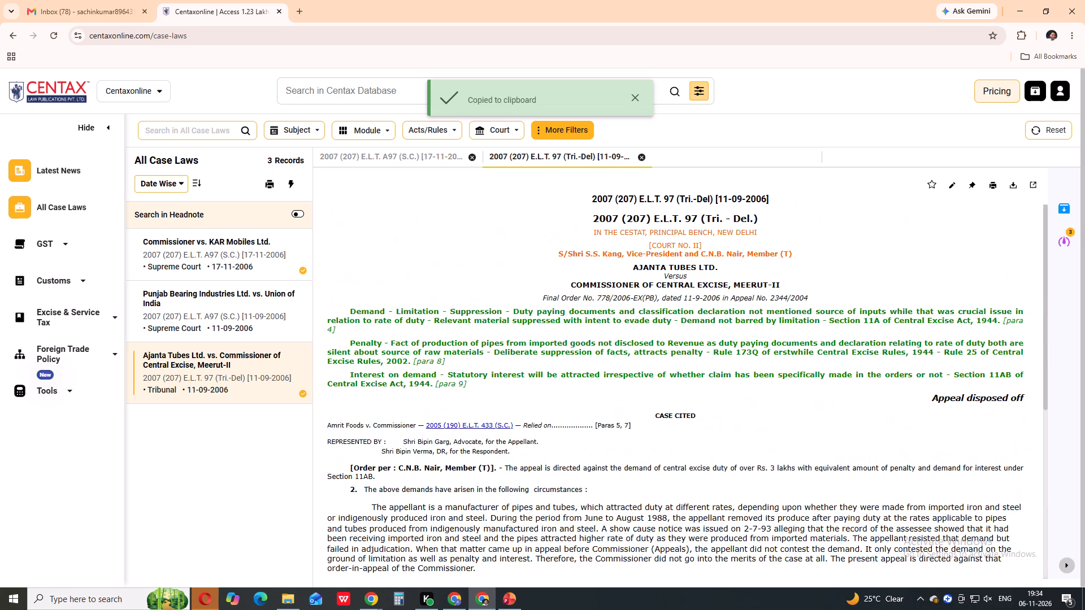
{"action": "scroll", "coordinate": [558, 290], "scroll_direction": "up", "scroll_amount": 10}
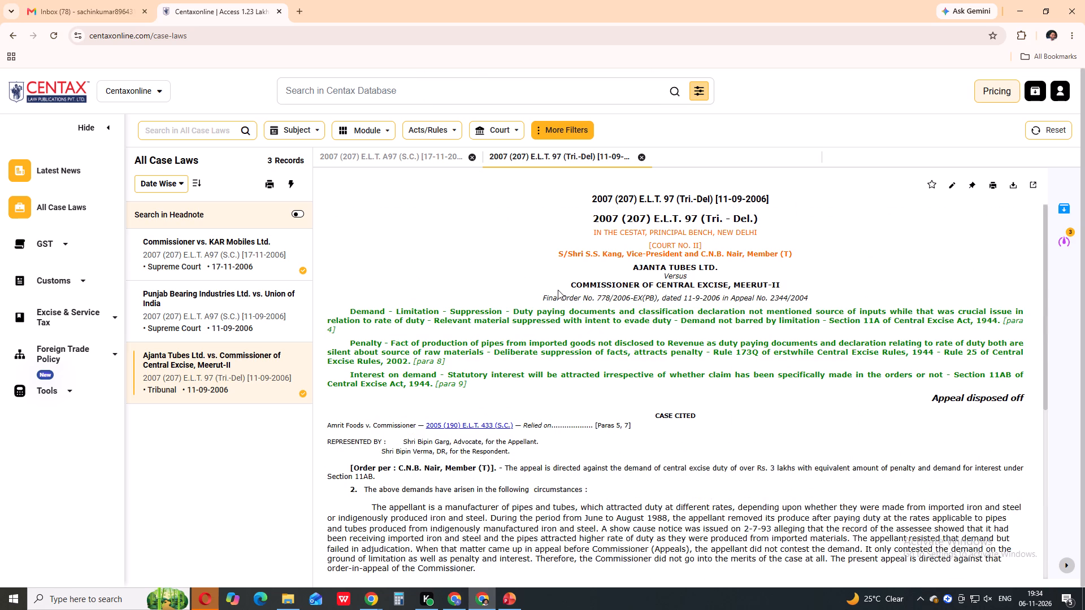
Insert "Delhi High Court | " before "2007 (207) ELT 97" in slide 85's title in PowerPoint.
{"action": "key", "text": "alt+Tab"}
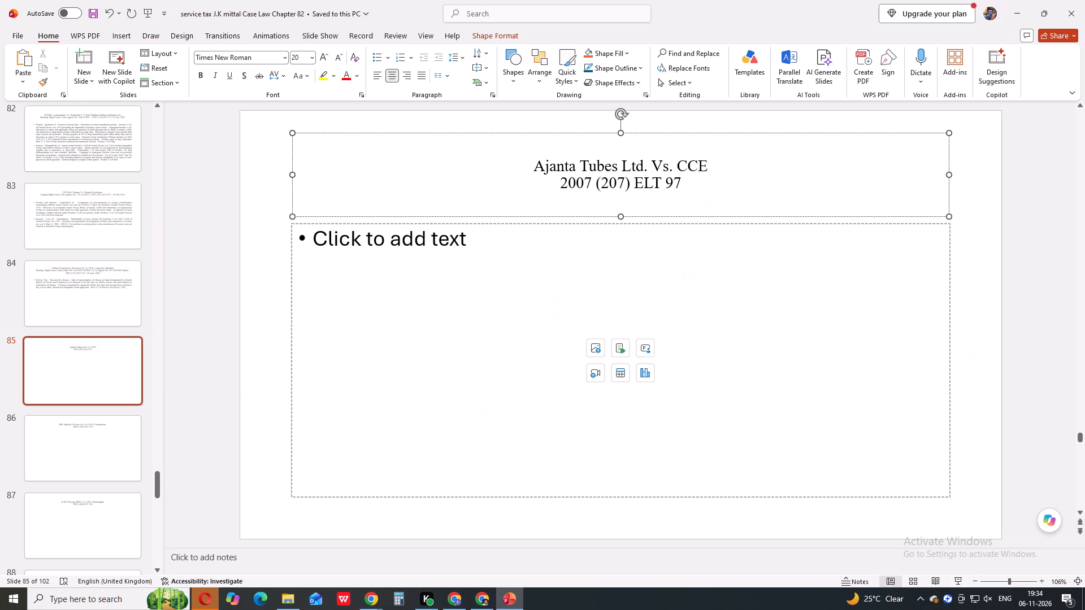
{"action": "type", "text": "De"}
{"action": "type", "text": "lhi"}
{"action": "key", "text": "space"}
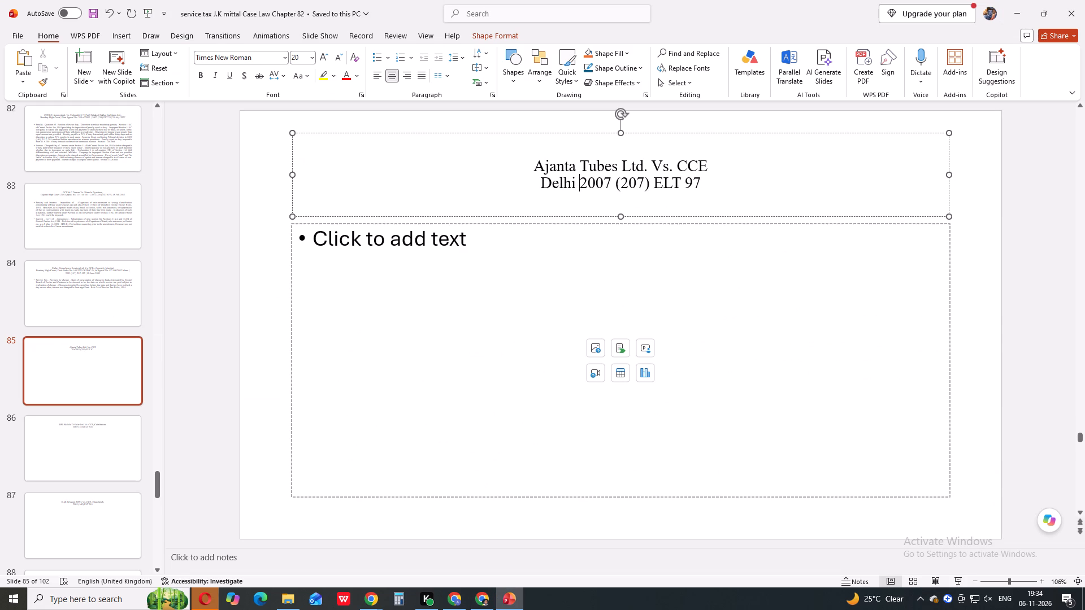
{"action": "type", "text": "High"}
{"action": "key", "text": "space"}
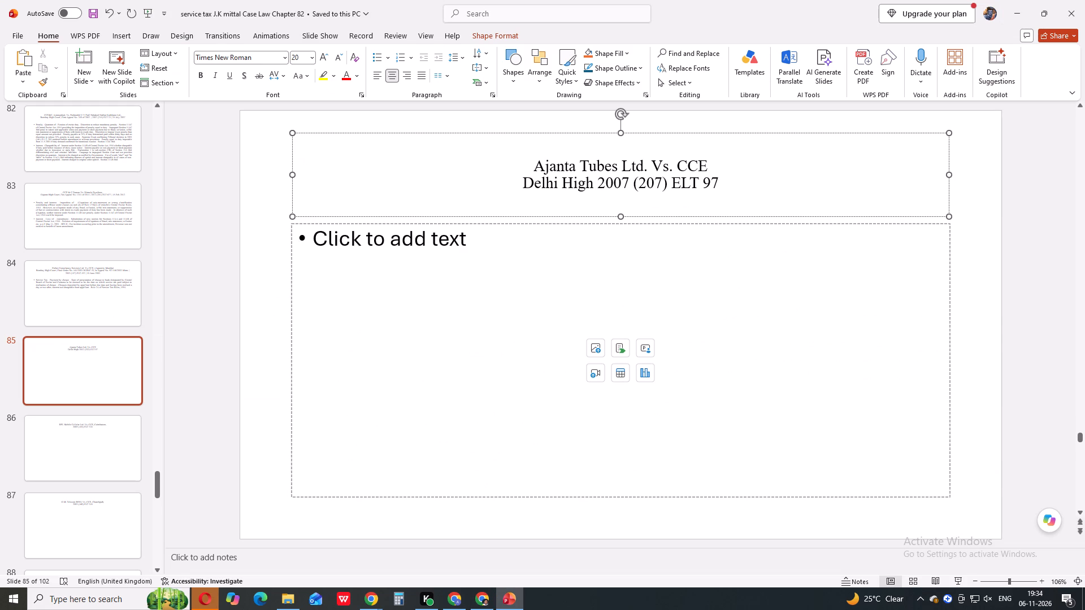
{"action": "type", "text": "Courty"}
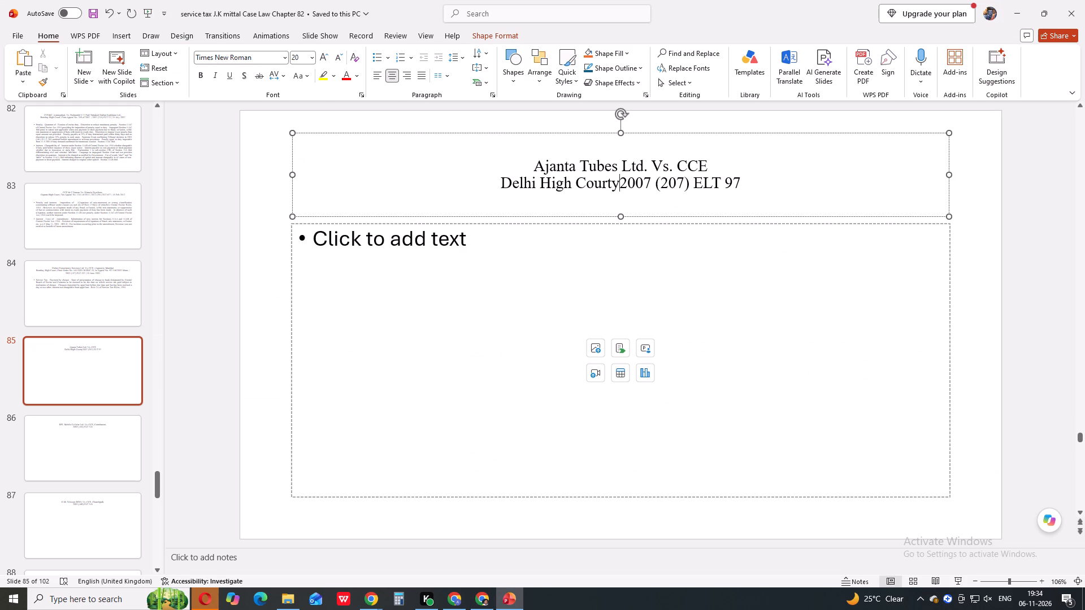
{"action": "key", "text": "BackSpace"}
{"action": "key", "text": "space"}
{"action": "type", "text": "|"}
{"action": "key", "text": "space"}
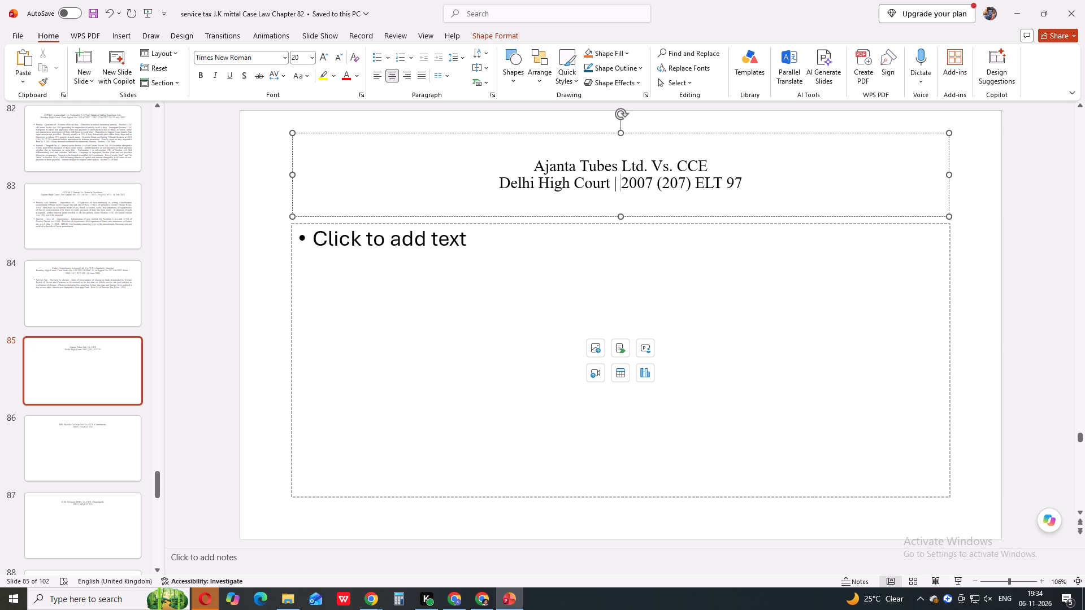
Paste the copied order reference before the ELT citation, remove "dated 11-9-2006" from it, and add a "|" separator after "2344/2004".
{"action": "key", "text": "ctrl+v"}
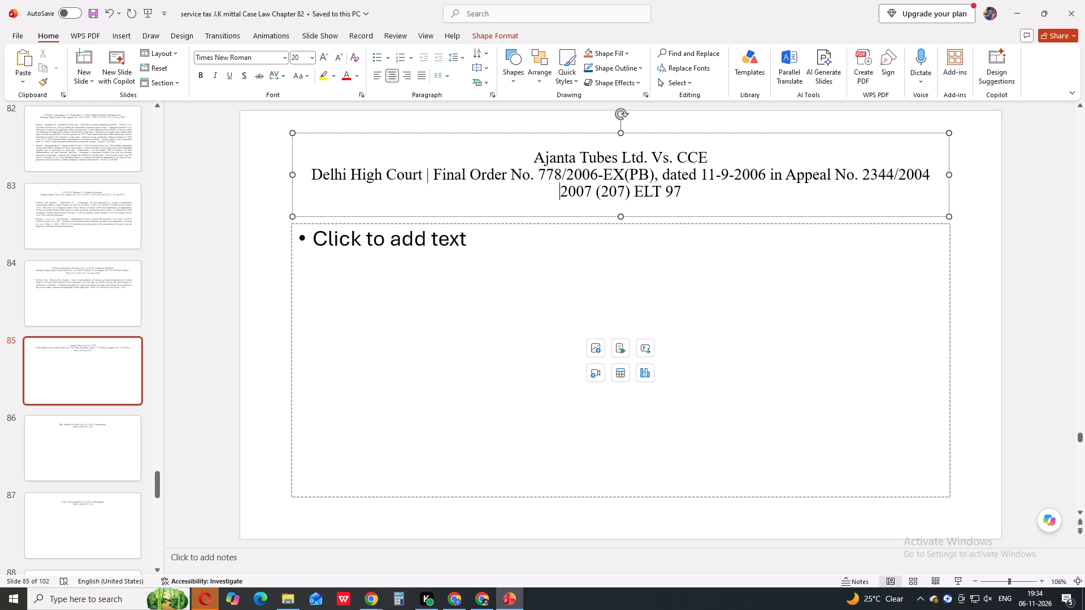
{"action": "left_click_drag", "start_coordinate": [665, 173], "coordinate": [719, 183]}
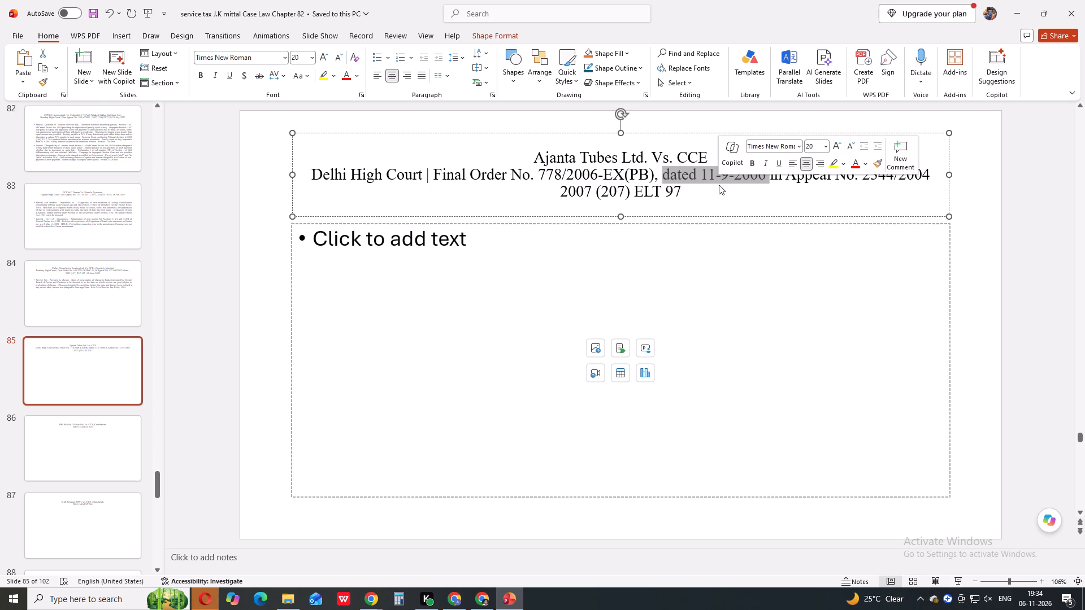
{"action": "key", "text": "BackSpace"}
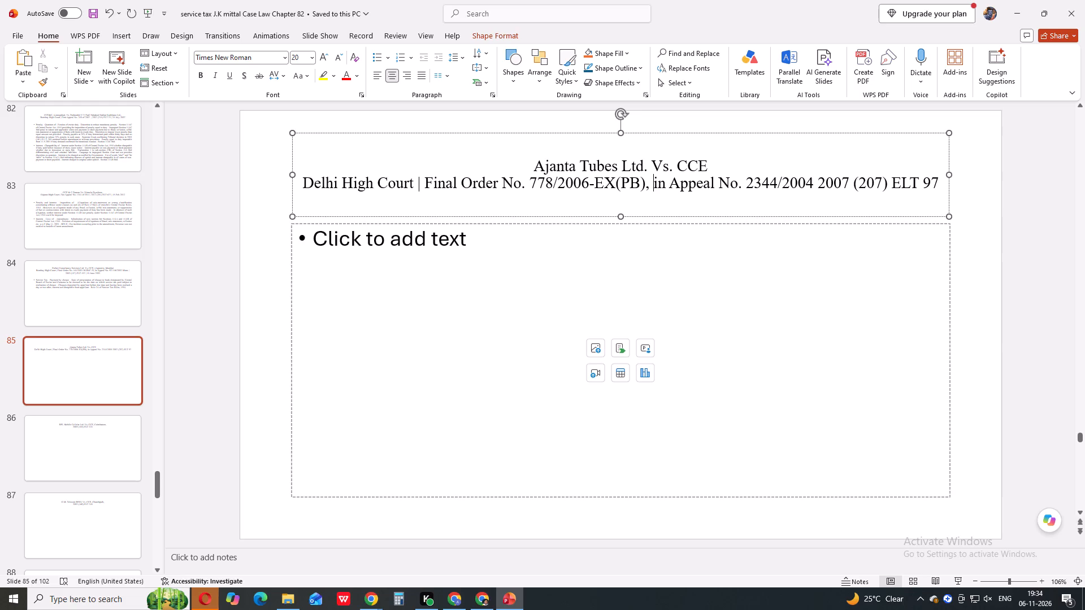
{"action": "left_click", "coordinate": [818, 180]}
{"action": "type", "text": "|"}
{"action": "key", "text": "space"}
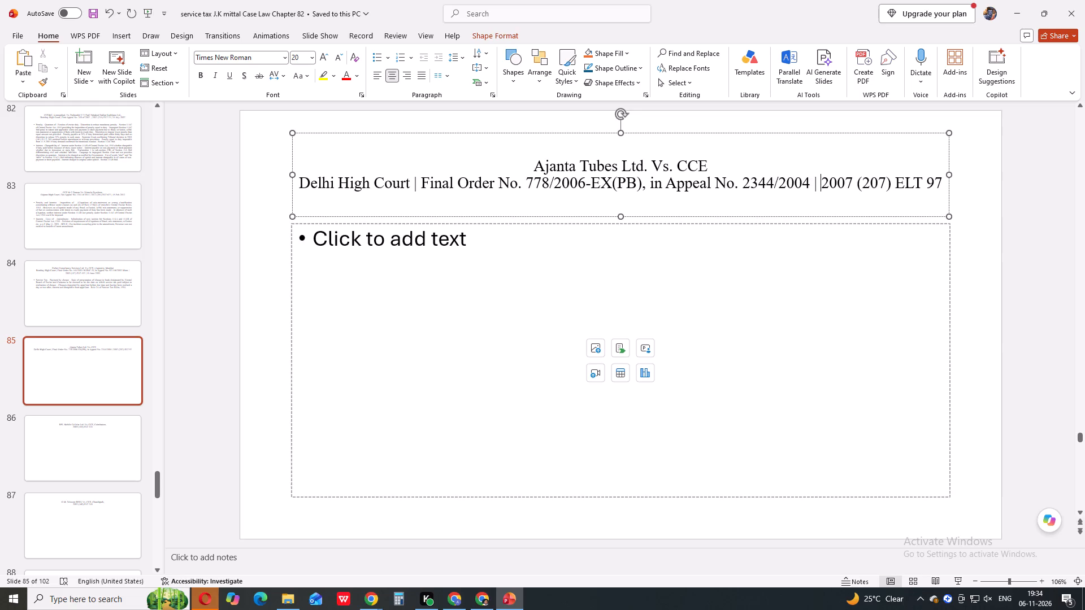
Append a "|" separator after "ELT 97" at the end of slide 85's title.
{"action": "left_click", "coordinate": [943, 192]}
{"action": "key", "text": "space"}
{"action": "type", "text": "|"}
{"action": "key", "text": "space"}
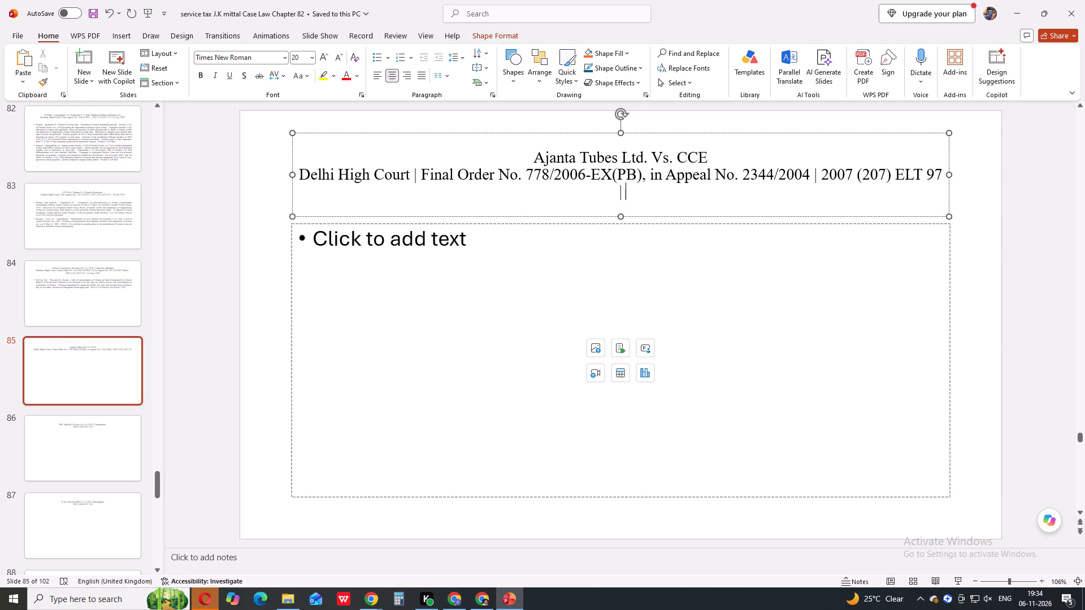
Copy the three green headnote paragraphs on demand, penalty and interest from the Ajanta Tubes judgment in Chrome.
{"action": "key", "text": "alt+Tab"}
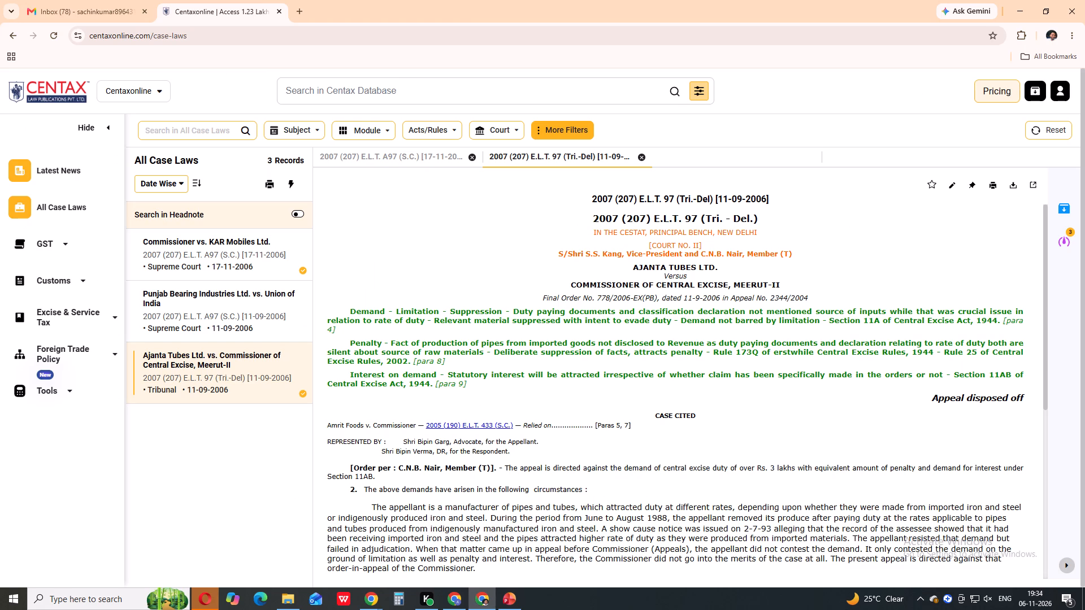
{"action": "left_click_drag", "start_coordinate": [346, 306], "coordinate": [427, 384]}
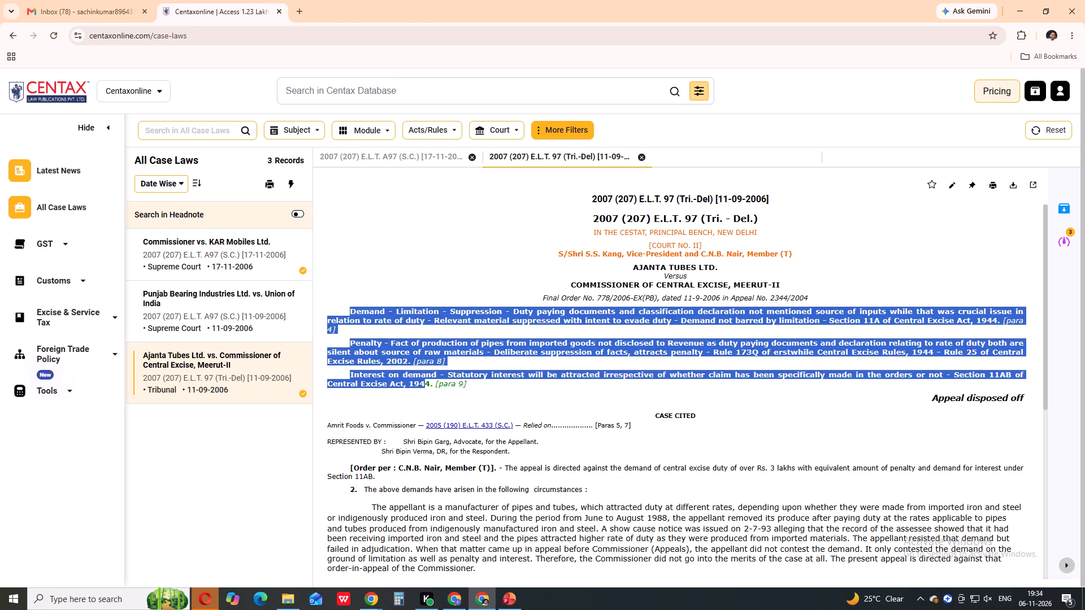
{"action": "left_click_drag", "start_coordinate": [427, 384], "coordinate": [433, 385]}
{"action": "left_click", "coordinate": [649, 252]}
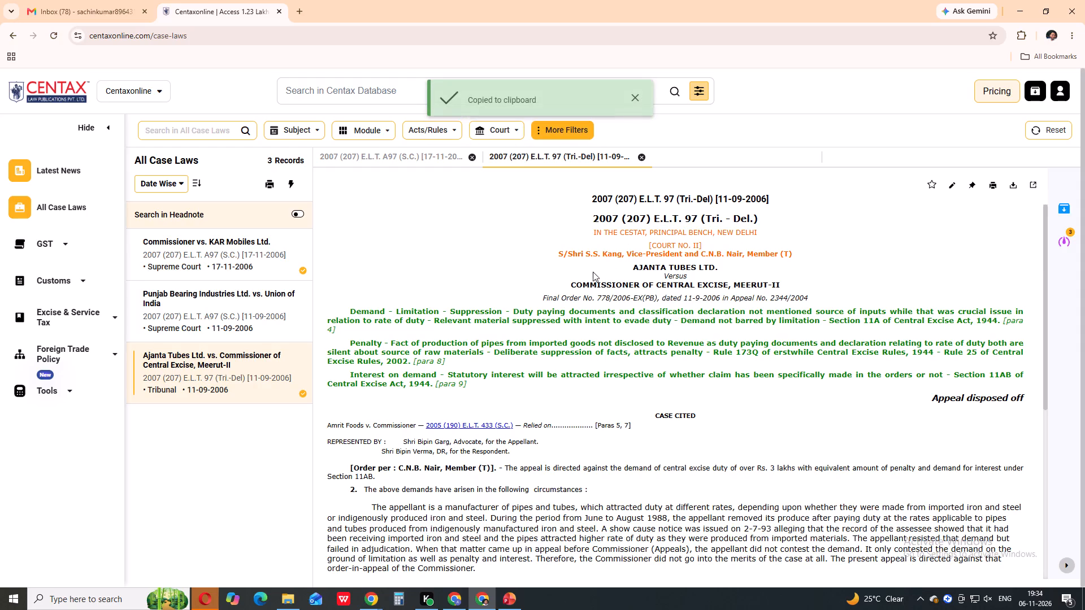
{"action": "scroll", "coordinate": [584, 274], "scroll_direction": "up", "scroll_amount": 5}
{"action": "scroll", "coordinate": [580, 274], "scroll_direction": "down", "scroll_amount": 6}
{"action": "scroll", "coordinate": [579, 276], "scroll_direction": "up", "scroll_amount": 10}
Append the decision date "11-Sep-2006" to the end of slide 85's title in PowerPoint.
{"action": "key", "text": "alt+Tab"}
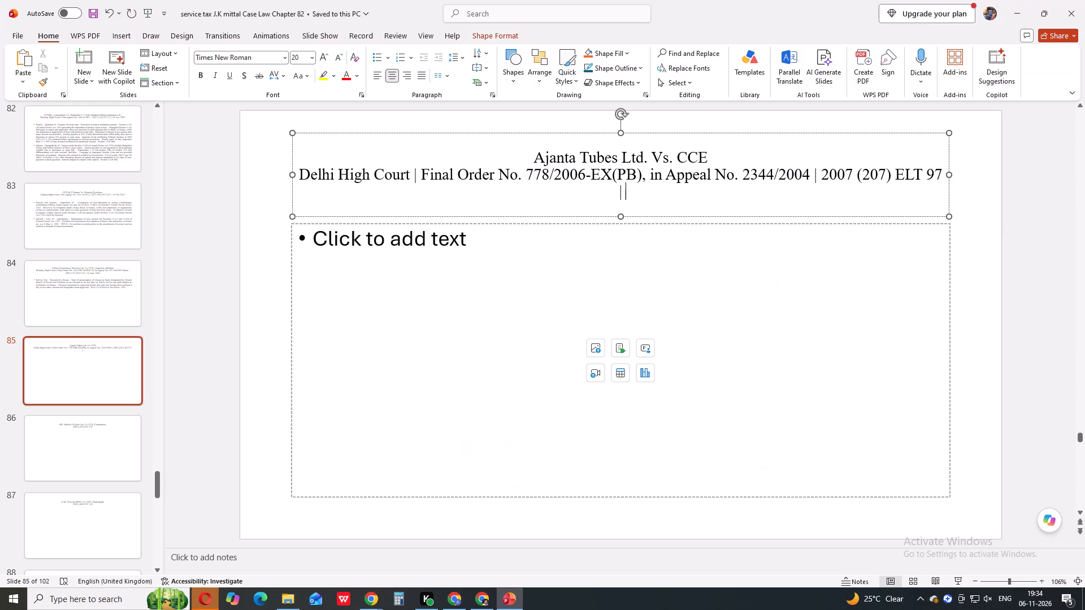
{"action": "type", "text": "11"}
{"action": "key", "text": "minus"}
{"action": "type", "text": "Sep"}
{"action": "key", "text": "minus"}
{"action": "key", "text": "alt+Tab"}
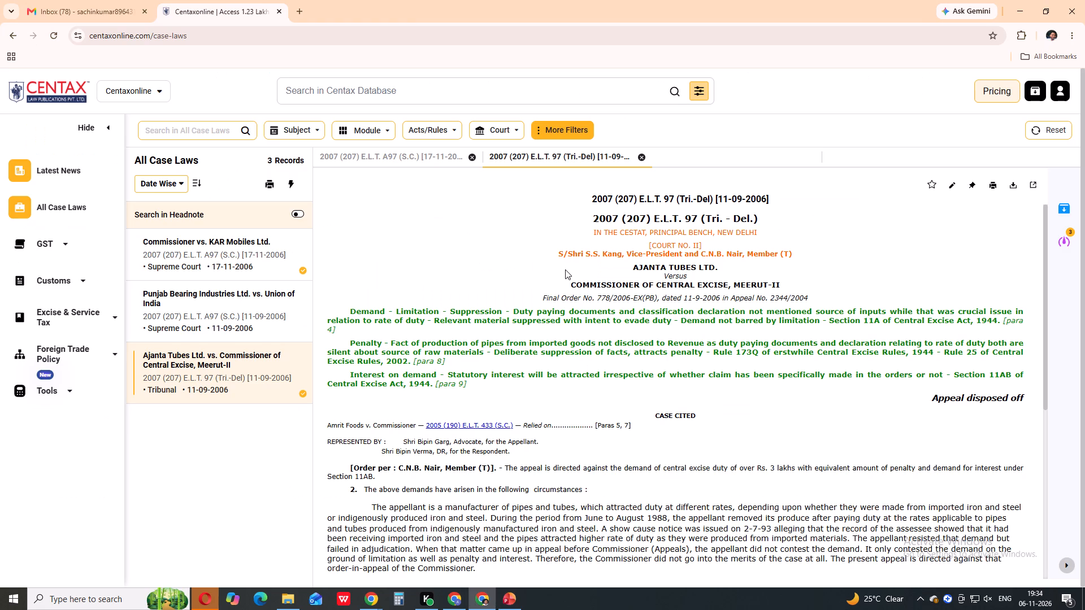
{"action": "key", "text": "alt+Tab"}
{"action": "type", "text": "2006"}
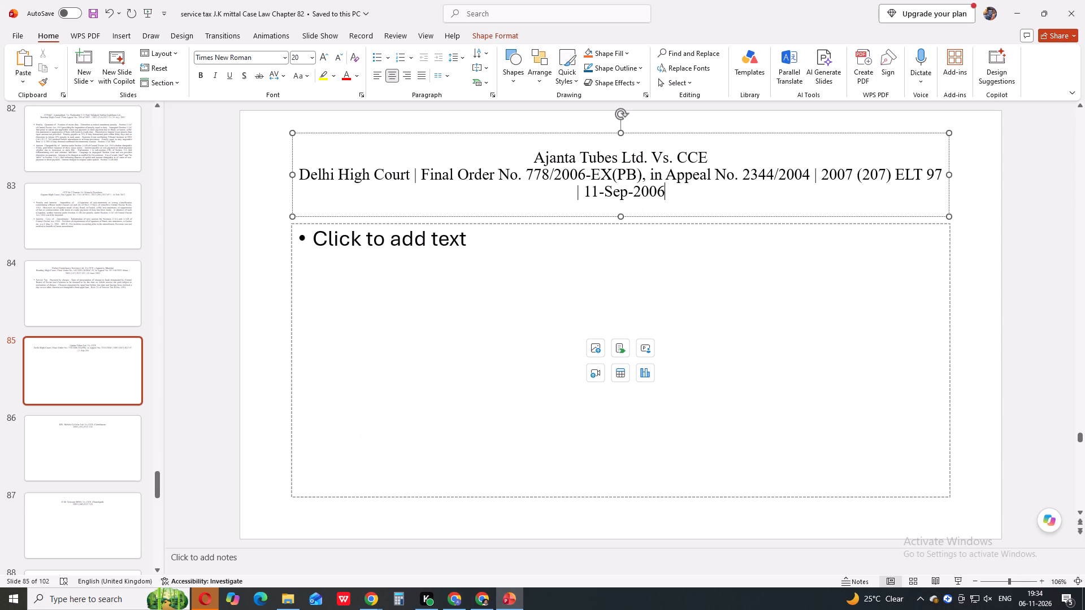
Paste the copied headnotes into slide 85's body placeholder in Times New Roman, size 20, justified.
{"action": "left_click", "coordinate": [526, 276]}
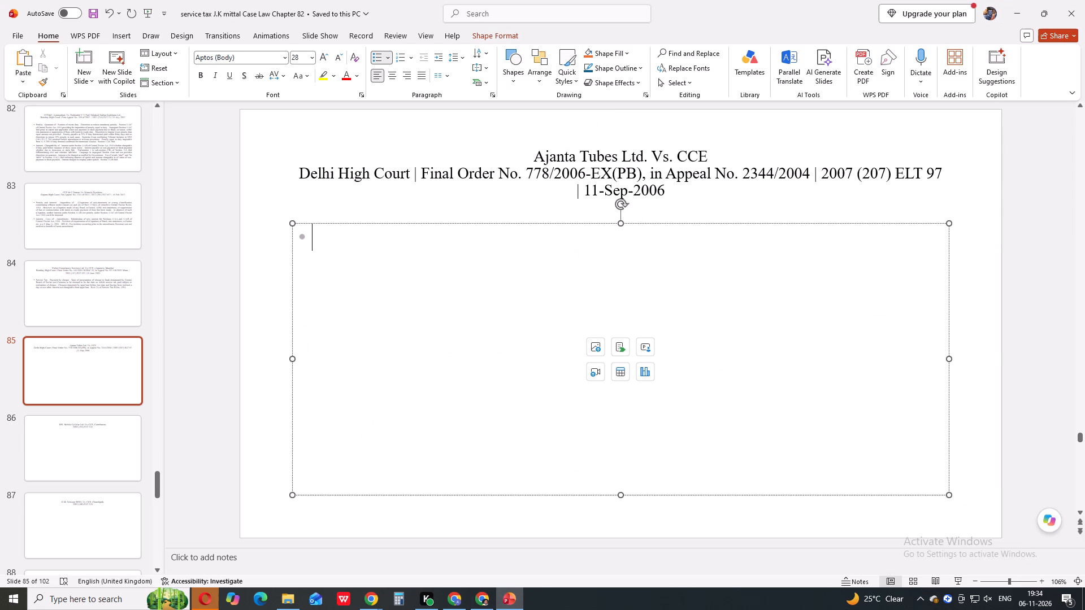
{"action": "left_click", "coordinate": [284, 56]}
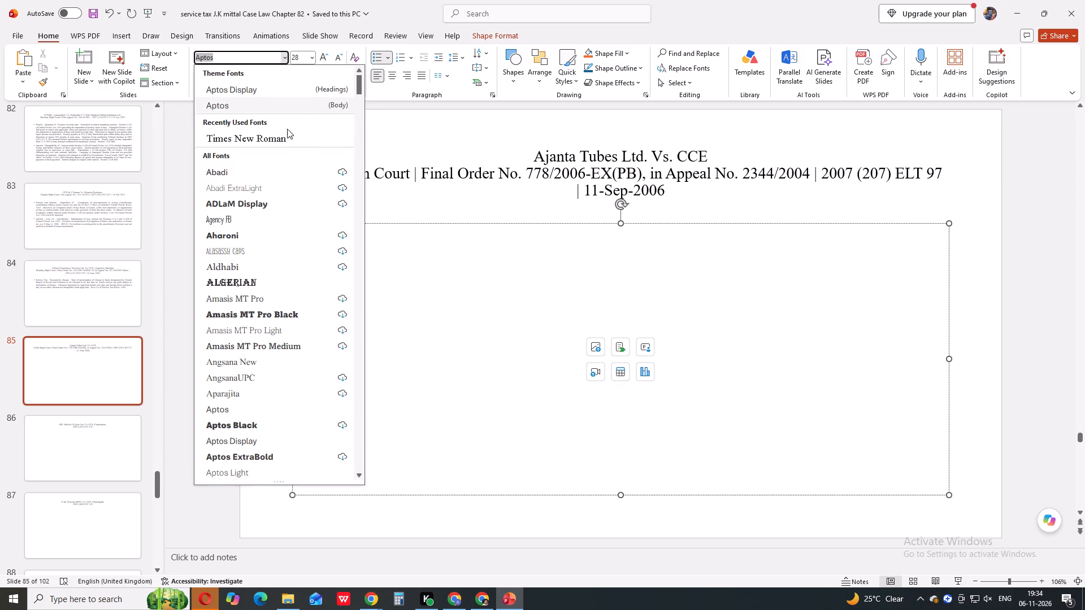
{"action": "left_click", "coordinate": [281, 143]}
{"action": "left_click", "coordinate": [313, 57]}
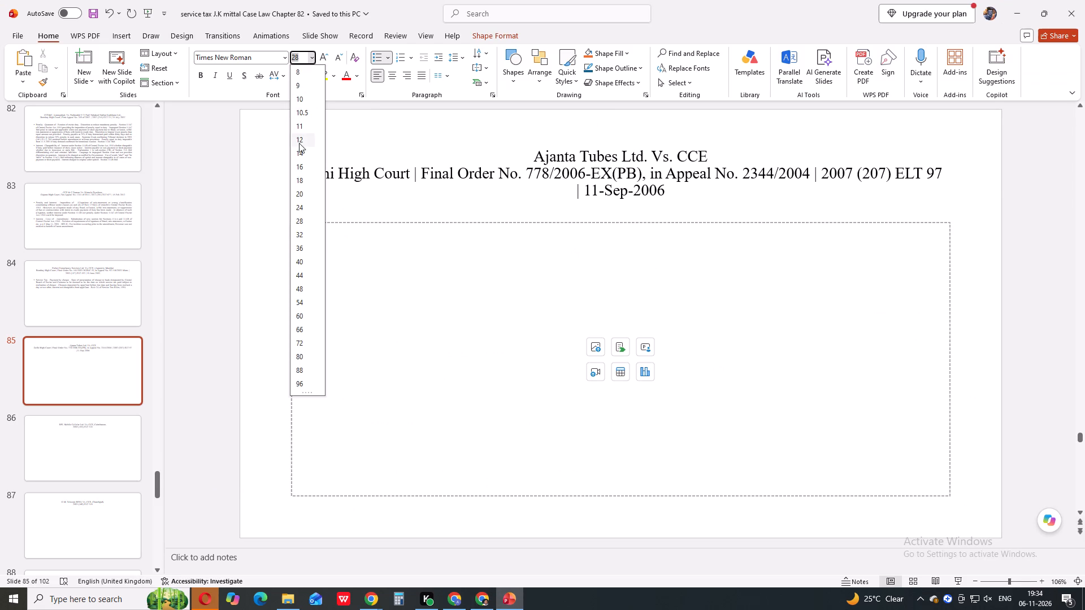
{"action": "left_click", "coordinate": [300, 194]}
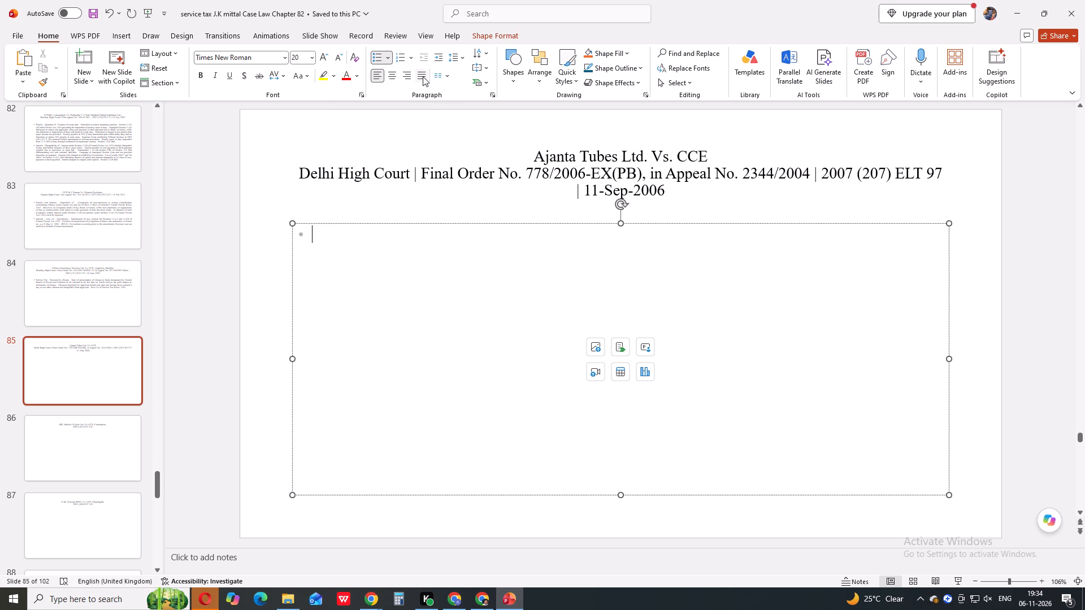
{"action": "left_click", "coordinate": [423, 76]}
{"action": "key", "text": "ctrl+v"}
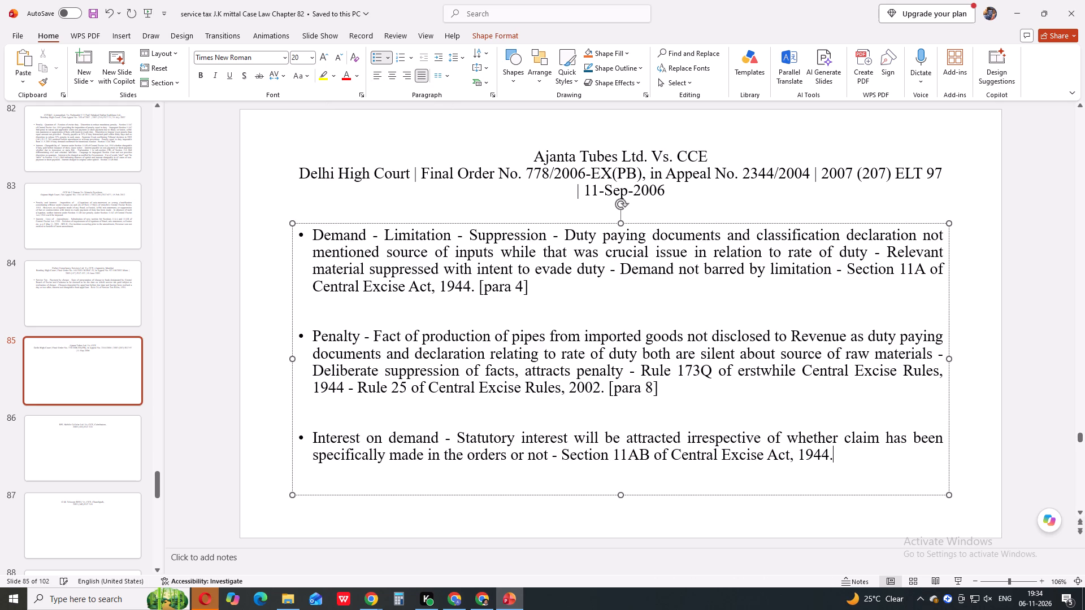
Remove the blank line after the Demand bullet and delete "[para 4]" from the bullet's end.
{"action": "left_click", "coordinate": [379, 307]}
{"action": "key", "text": "BackSpace"}
{"action": "key", "text": "BackSpace"}
{"action": "key", "text": "BackSpace"}
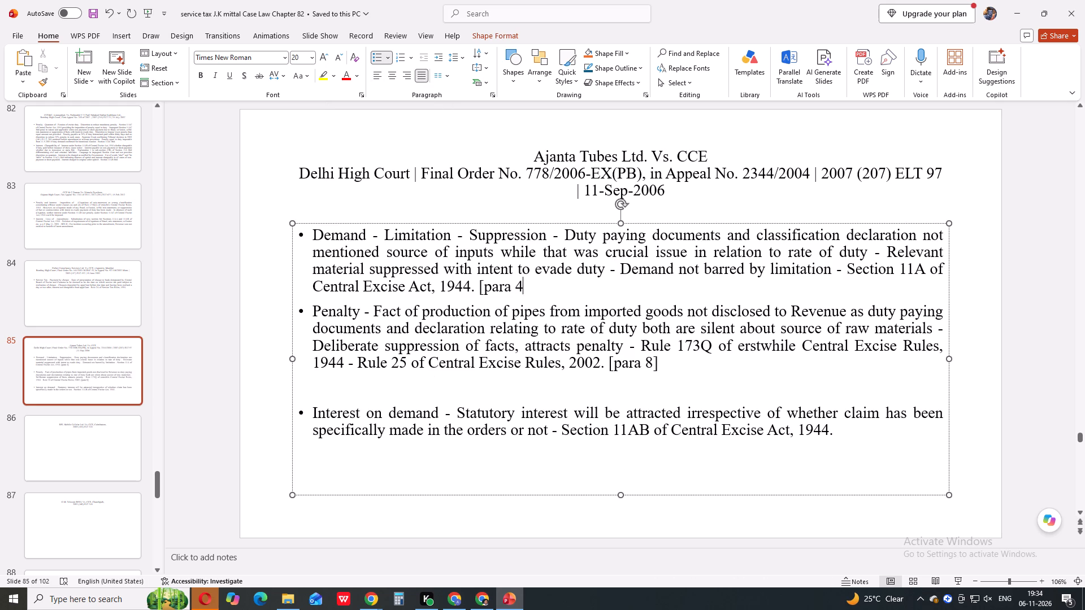
{"action": "key", "text": "BackSpace"}
{"action": "key", "text": "BackSpace"}
{"action": "key", "text": "BackSpace"}
{"action": "key", "text": "BackSpace"}
{"action": "key", "text": "BackSpace"}
{"action": "key", "text": "BackSpace"}
{"action": "key", "text": "BackSpace"}
{"action": "key", "text": "BackSpace"}
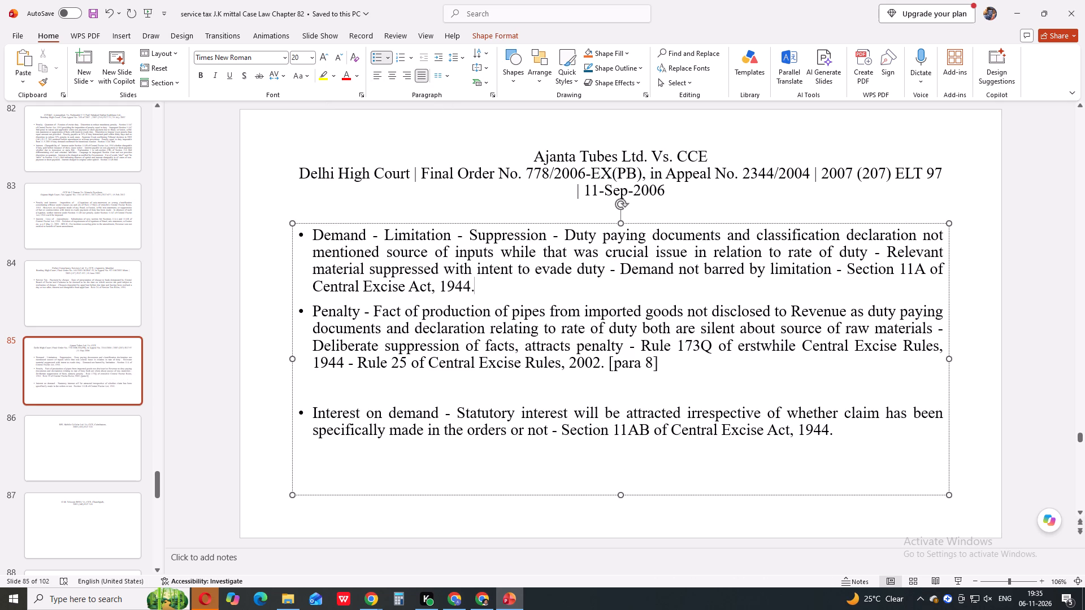
Remove the blank line after the Penalty bullet and delete "[para 8]" from the bullet's end.
{"action": "left_click", "coordinate": [433, 388]}
{"action": "key", "text": "BackSpace"}
{"action": "key", "text": "BackSpace"}
{"action": "key", "text": "BackSpace"}
{"action": "key", "text": "BackSpace"}
{"action": "key", "text": "BackSpace"}
{"action": "key", "text": "BackSpace"}
{"action": "key", "text": "BackSpace"}
{"action": "key", "text": "BackSpace"}
{"action": "key", "text": "BackSpace"}
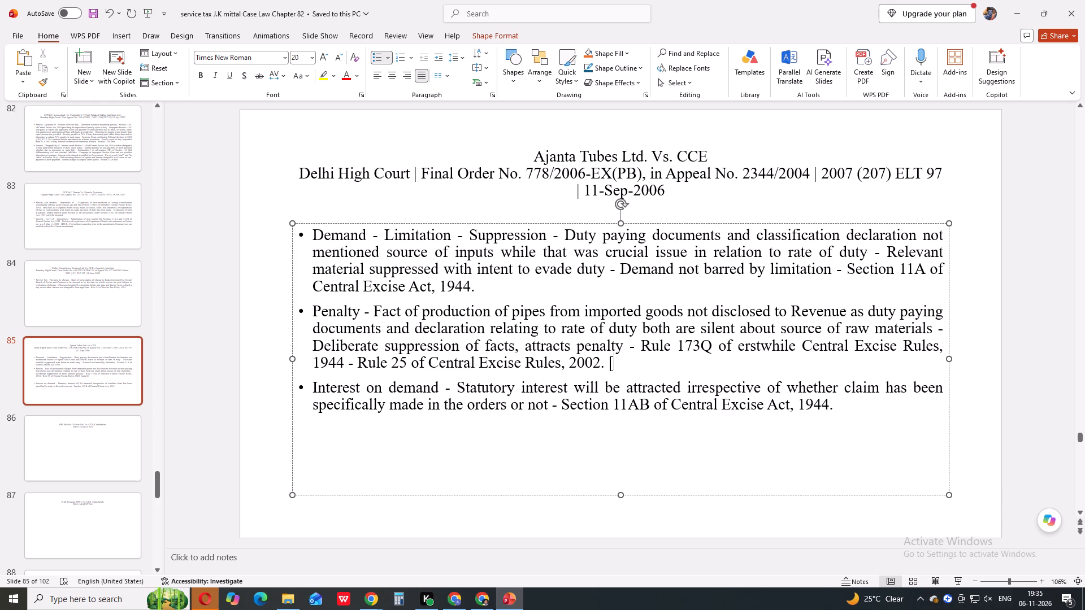
{"action": "key", "text": "BackSpace"}
{"action": "key", "text": "BackSpace"}
Save the presentation.
{"action": "key", "text": "ctrl+s"}
{"action": "key", "text": "ctrl+s"}
{"action": "key", "text": "ctrl+s"}
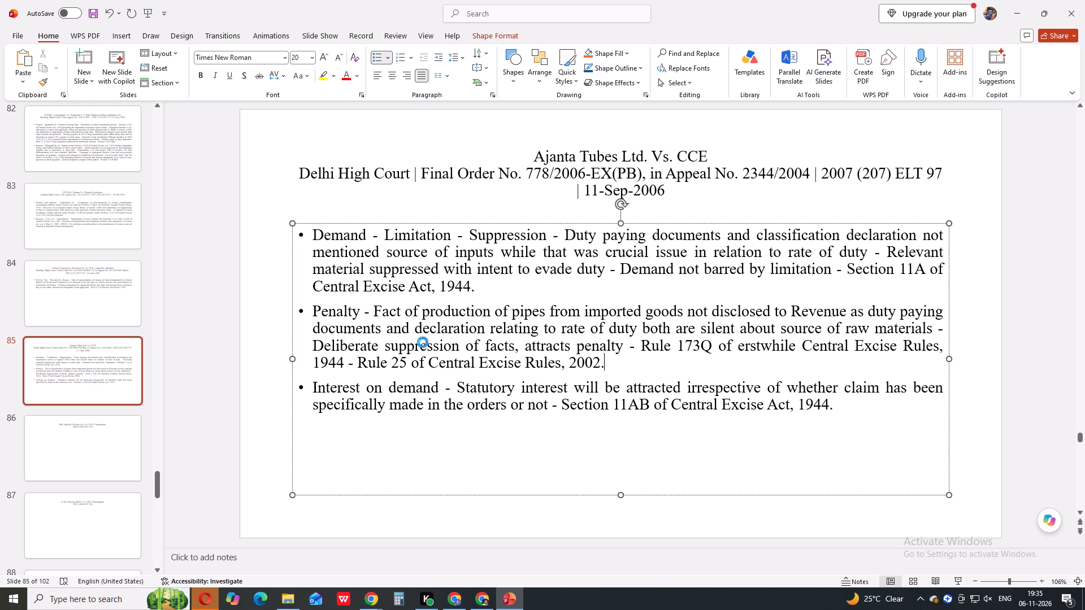
{"action": "key", "text": "ctrl+s"}
Go to slide 86 and place the text cursor before "2005 (183) ELT 324" in the title.
{"action": "scroll", "coordinate": [595, 301], "scroll_direction": "down", "scroll_amount": 1}
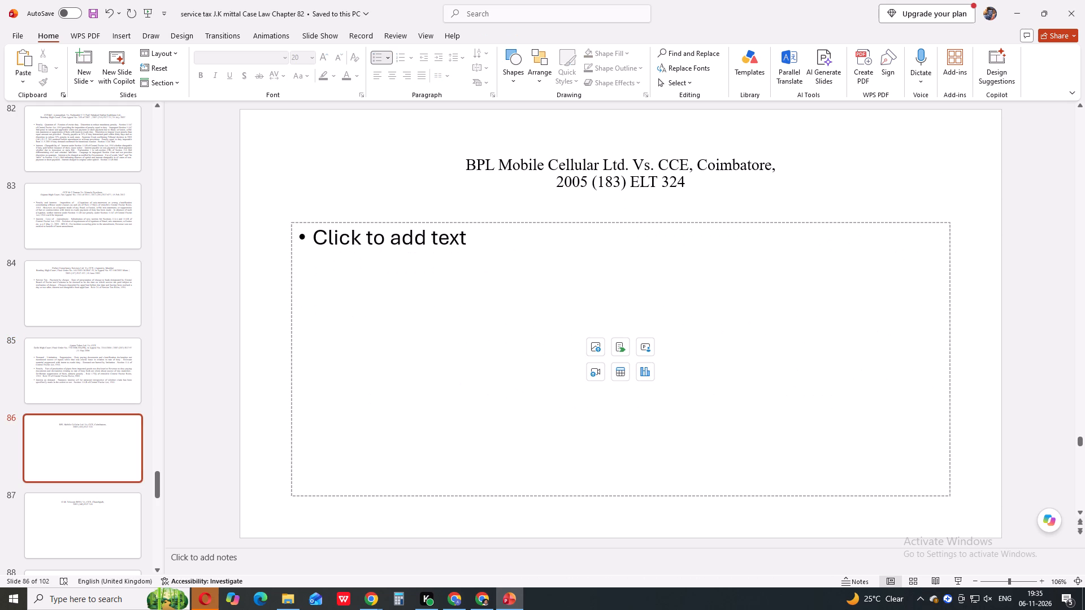
{"action": "scroll", "coordinate": [574, 284], "scroll_direction": "down", "scroll_amount": 3}
{"action": "scroll", "coordinate": [572, 284], "scroll_direction": "up", "scroll_amount": 2}
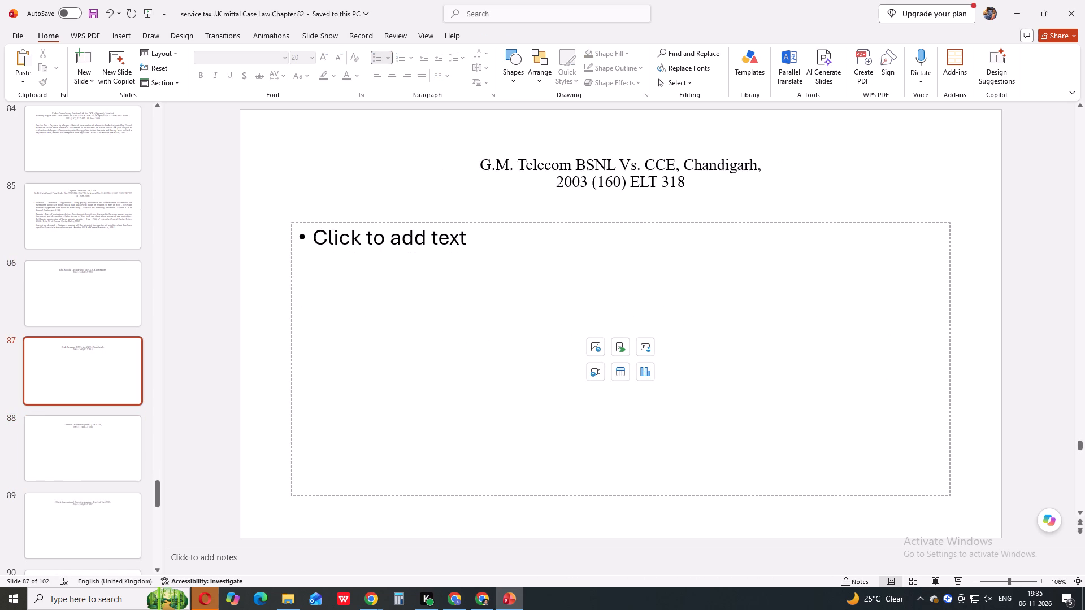
{"action": "scroll", "coordinate": [572, 284], "scroll_direction": "up", "scroll_amount": 1}
{"action": "left_click", "coordinate": [548, 183]}
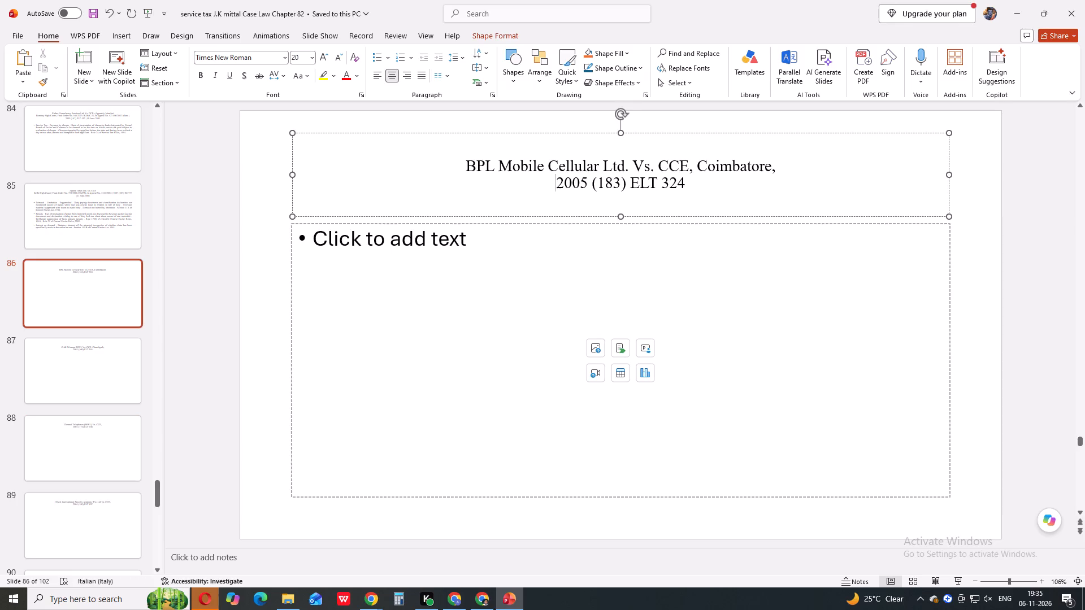
Switch to Chrome and search the Centaxonline case laws for volume 183, page number 324.
{"action": "key", "text": "alt+Tab"}
{"action": "left_click", "coordinate": [574, 127]}
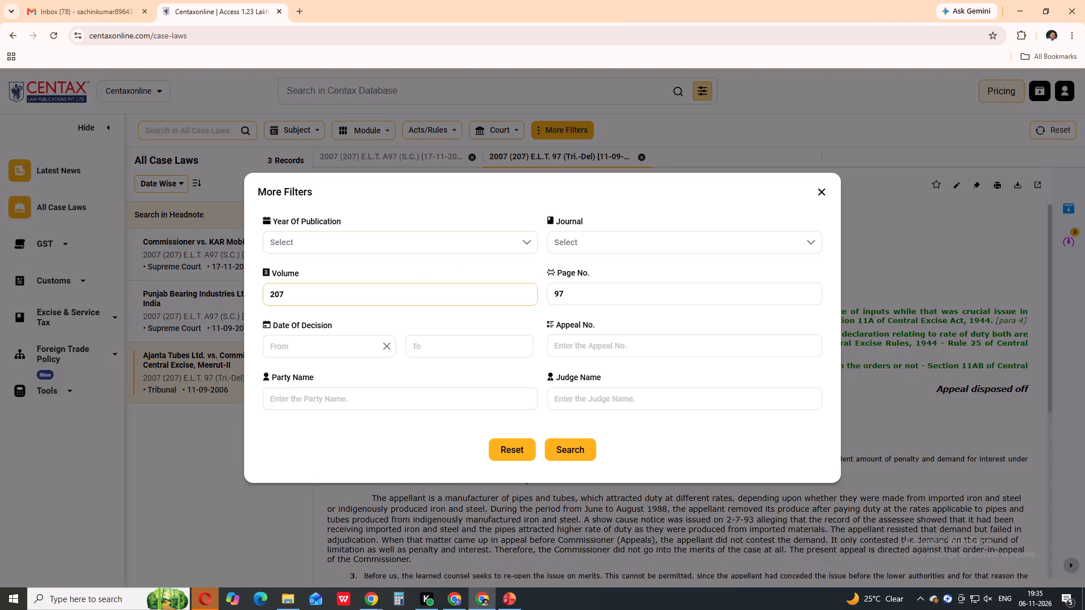
{"action": "left_click", "coordinate": [398, 298]}
{"action": "key", "text": "BackSpace"}
{"action": "key", "text": "BackSpace"}
{"action": "key", "text": "BackSpace"}
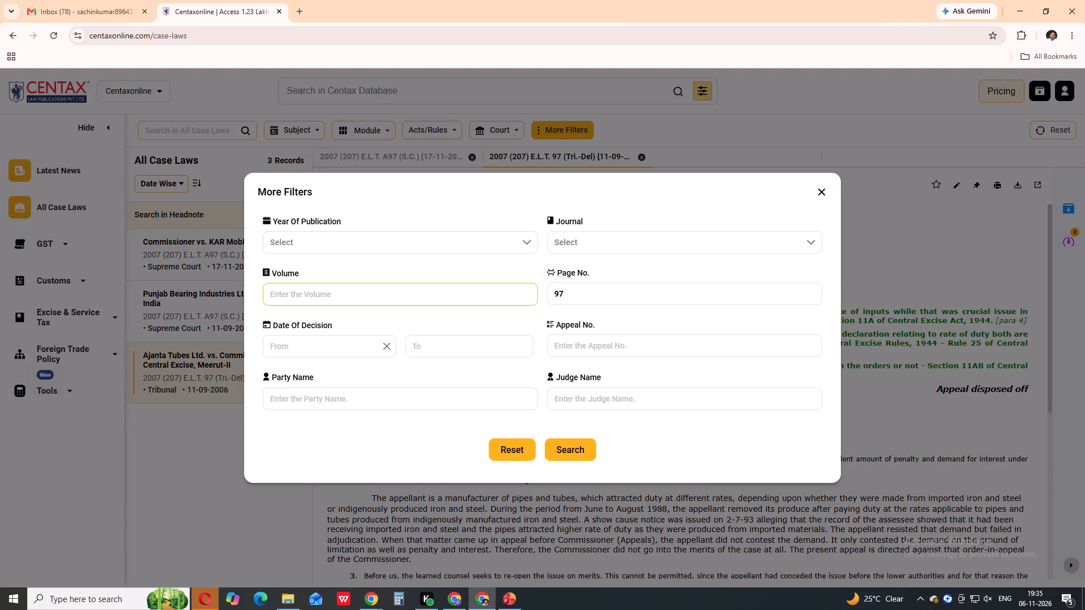
{"action": "key", "text": "1"}
{"action": "key", "text": "8"}
{"action": "key", "text": "3"}
{"action": "left_click", "coordinate": [568, 285]}
{"action": "key", "text": "BackSpace"}
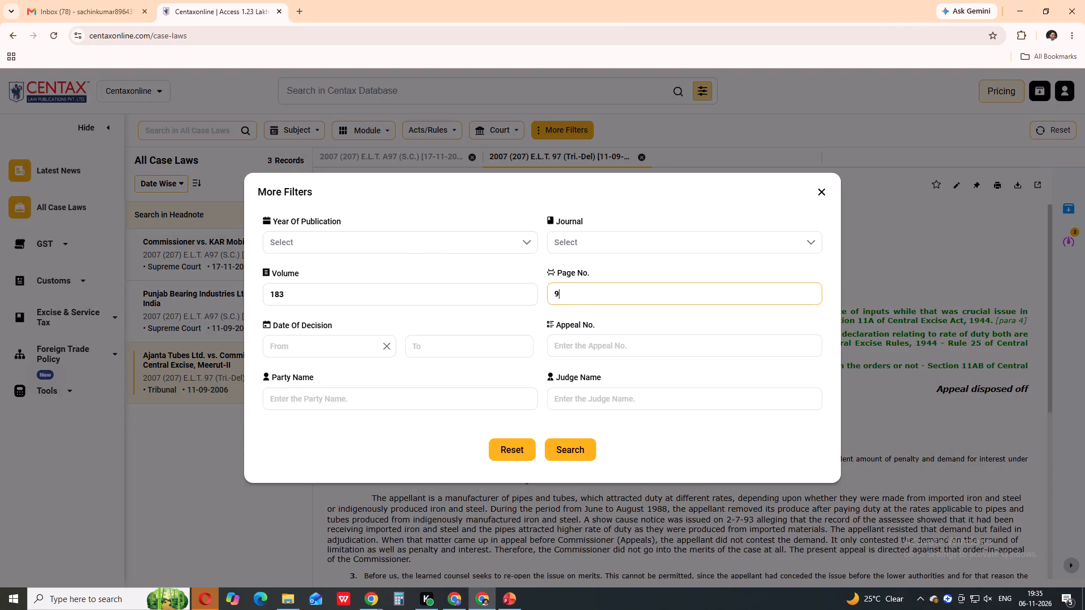
{"action": "key", "text": "alt+Tab"}
{"action": "key", "text": "alt+Tab"}
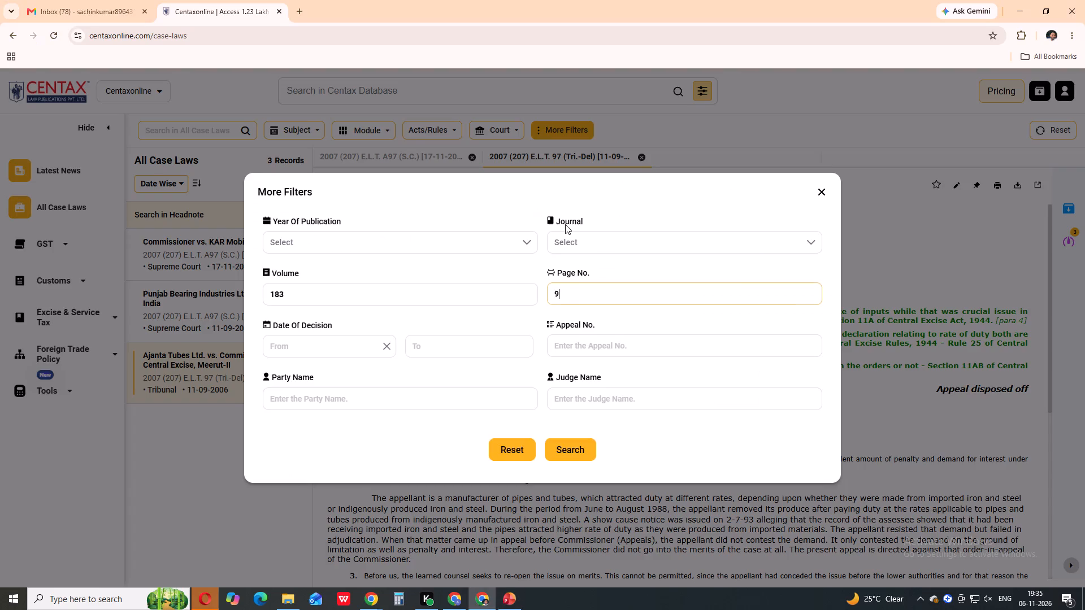
{"action": "key", "text": "BackSpace"}
{"action": "key", "text": "BackSpace"}
{"action": "key", "text": "BackSpace"}
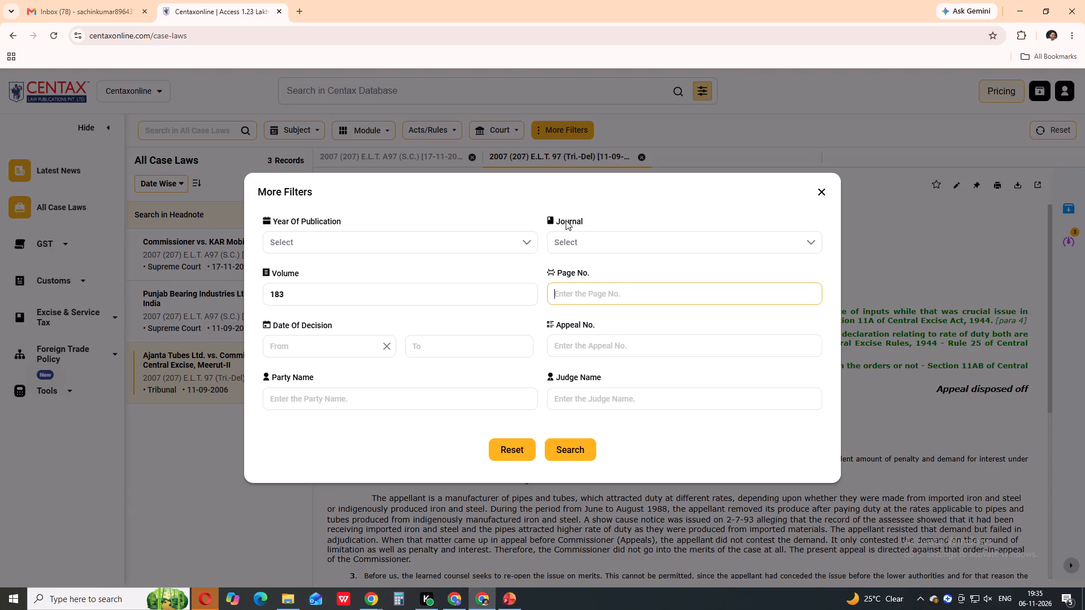
{"action": "key", "text": "3"}
{"action": "key", "text": "alt+Tab"}
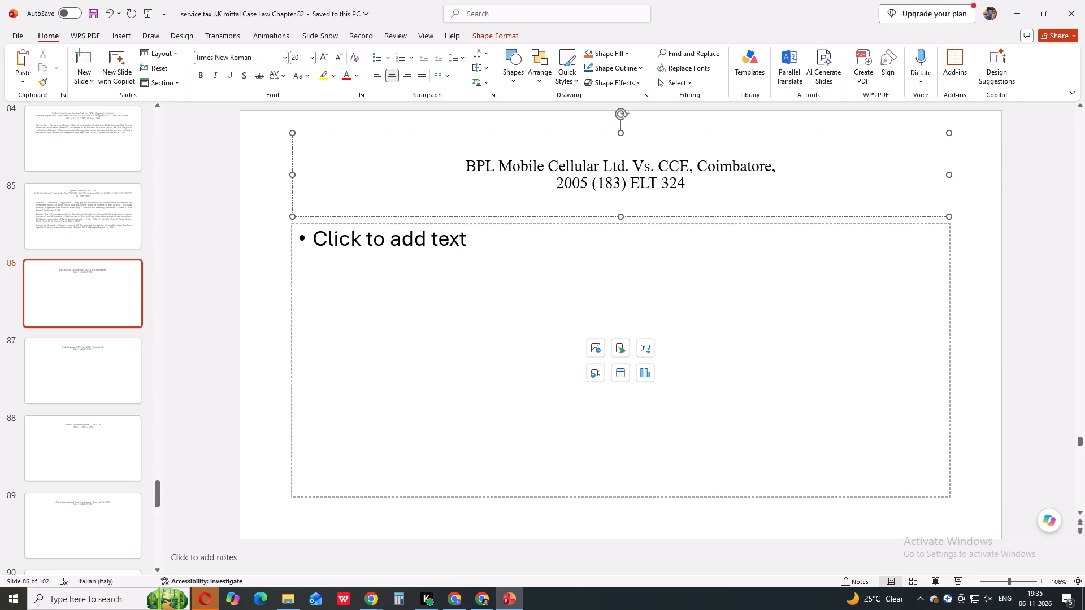
{"action": "key", "text": "alt+Tab"}
{"action": "key", "text": "2"}
{"action": "key", "text": "4"}
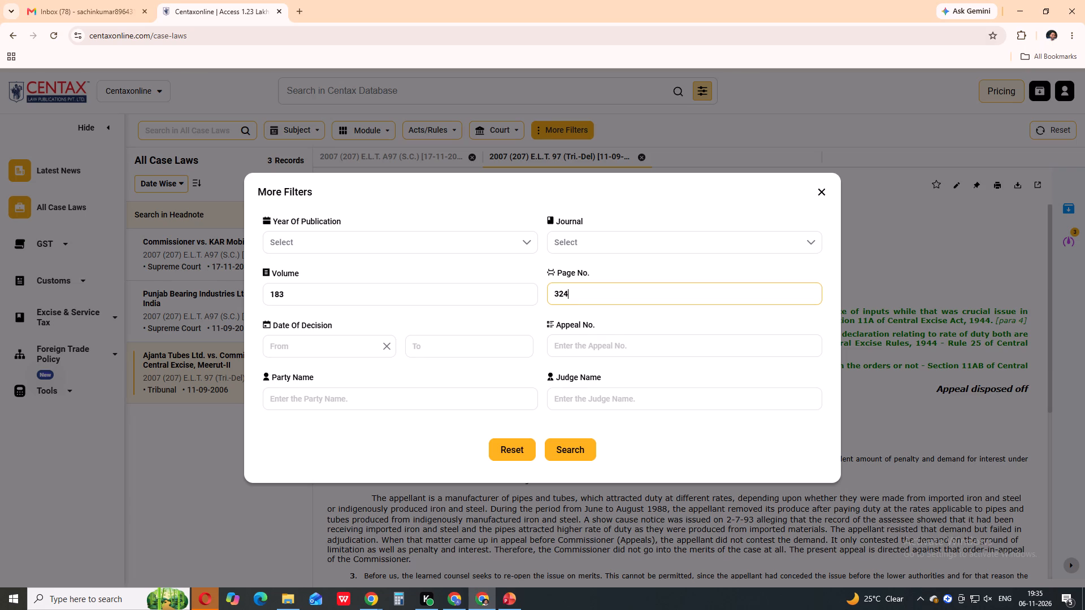
{"action": "key", "text": "Return"}
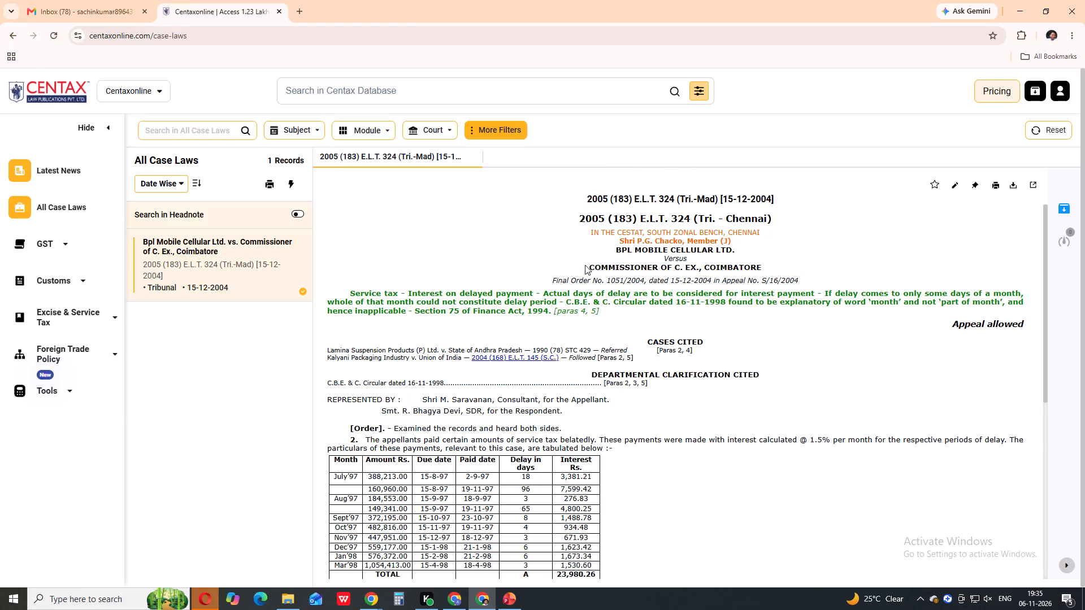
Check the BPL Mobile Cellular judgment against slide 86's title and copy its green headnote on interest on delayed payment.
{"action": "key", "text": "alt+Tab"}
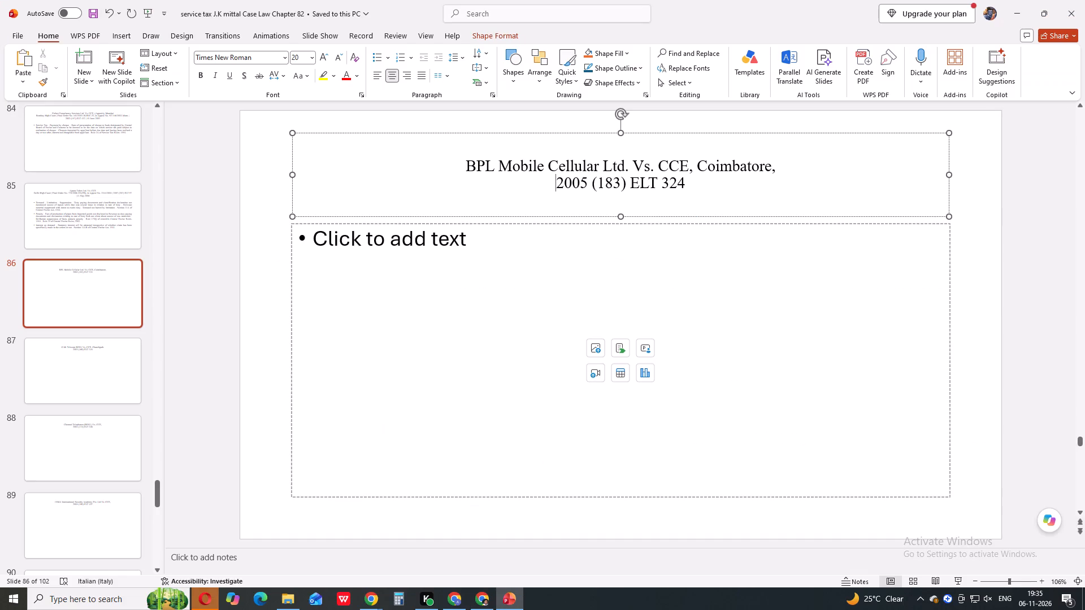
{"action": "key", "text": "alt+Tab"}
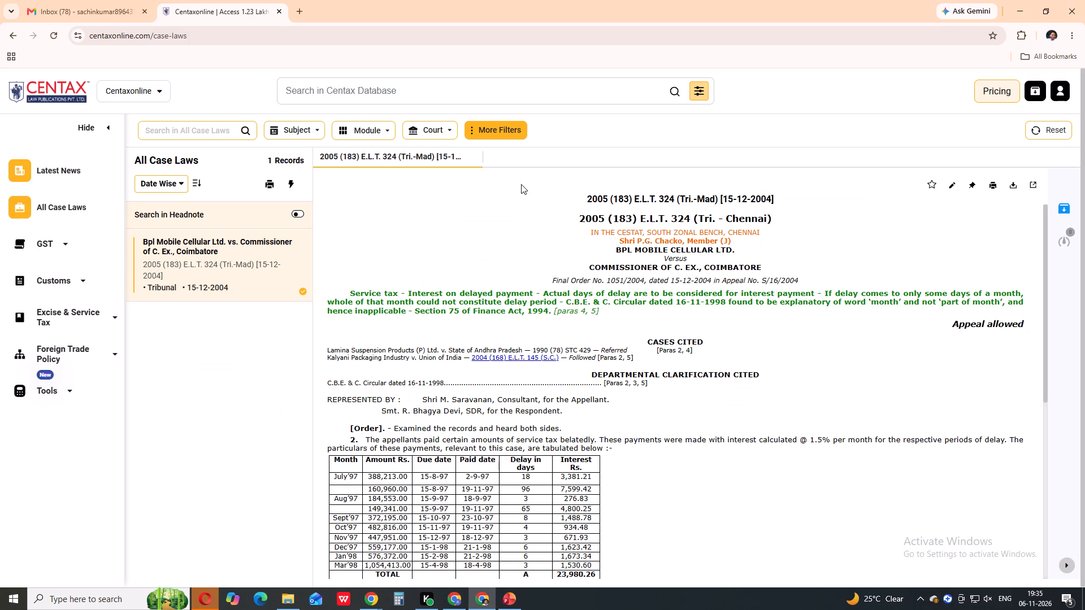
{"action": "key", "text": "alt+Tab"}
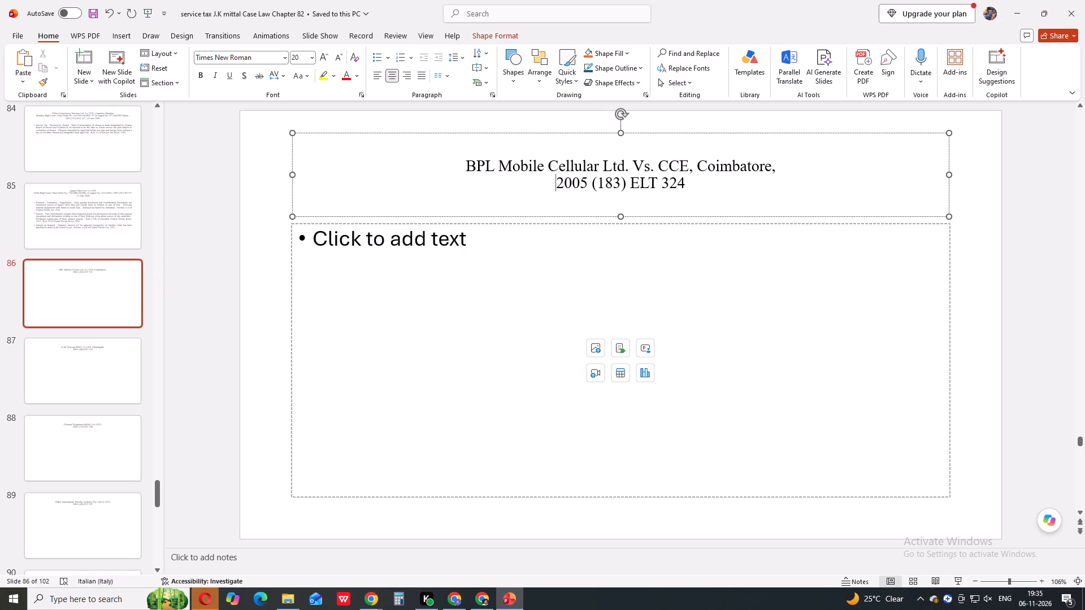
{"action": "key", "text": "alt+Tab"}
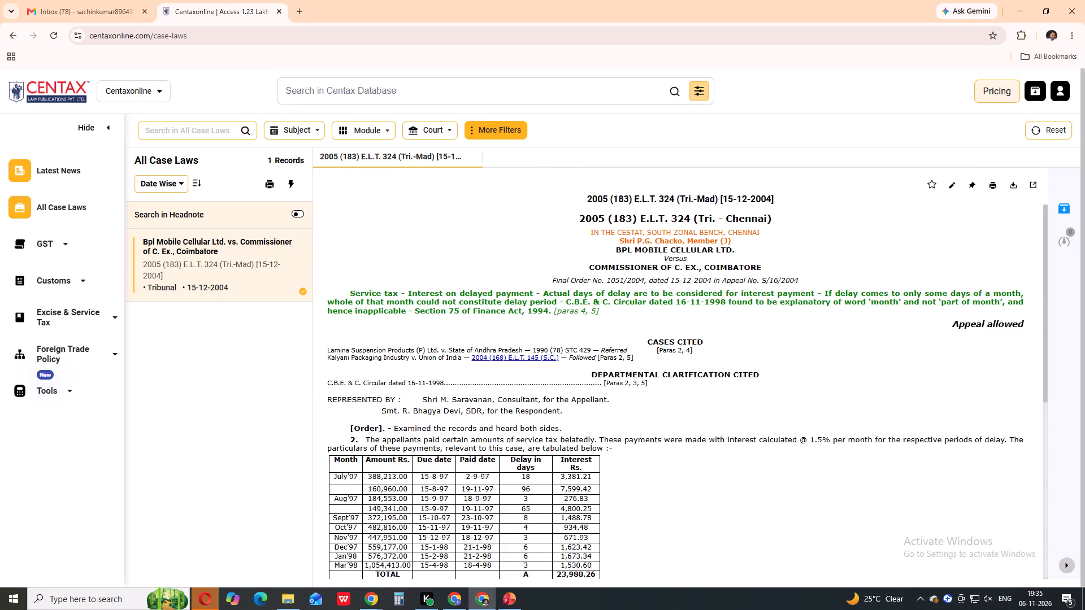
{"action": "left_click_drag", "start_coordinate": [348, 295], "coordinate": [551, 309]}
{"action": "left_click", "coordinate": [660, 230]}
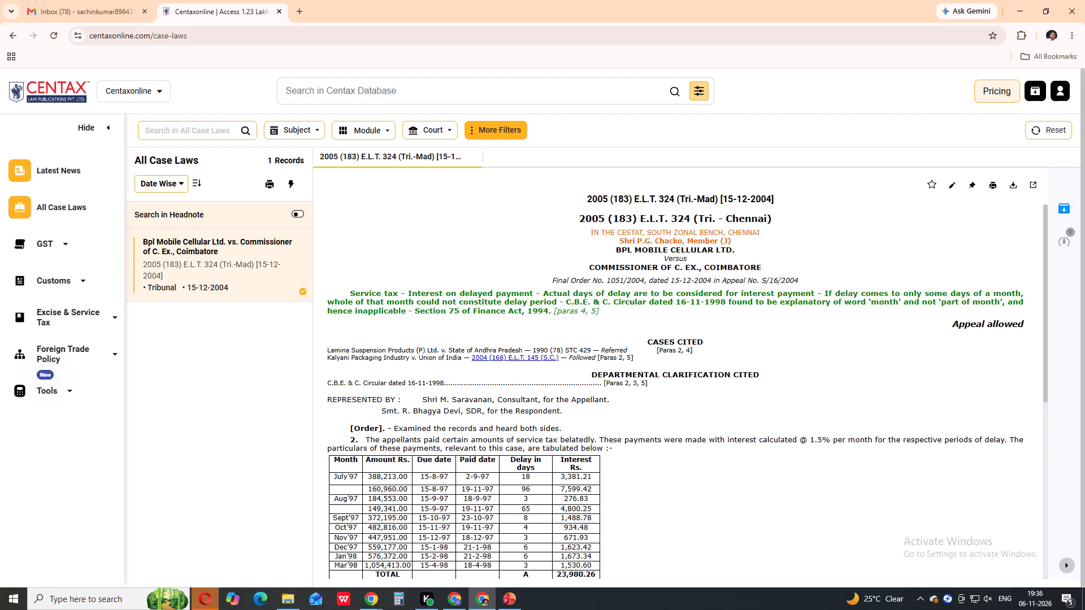
Copy the reference "Final Order No. 1051/2004, dated 15-12-2004 in Appeal No. S/16/2004" from the BPL Mobile Cellular judgment.
{"action": "key", "text": "alt+Tab"}
{"action": "key", "text": "alt+Tab"}
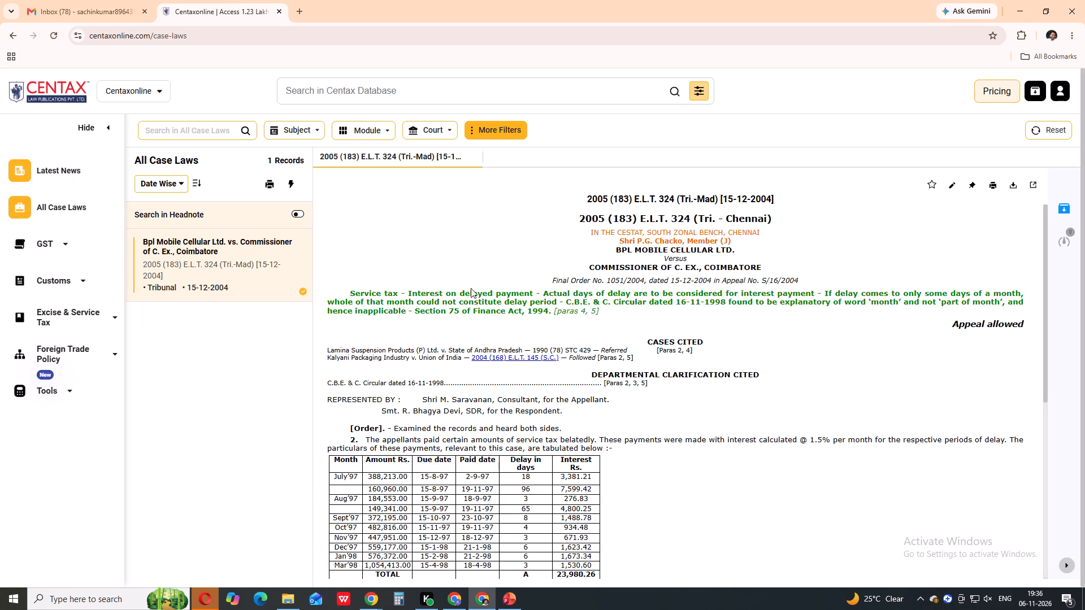
{"action": "left_click_drag", "start_coordinate": [547, 277], "coordinate": [701, 277]}
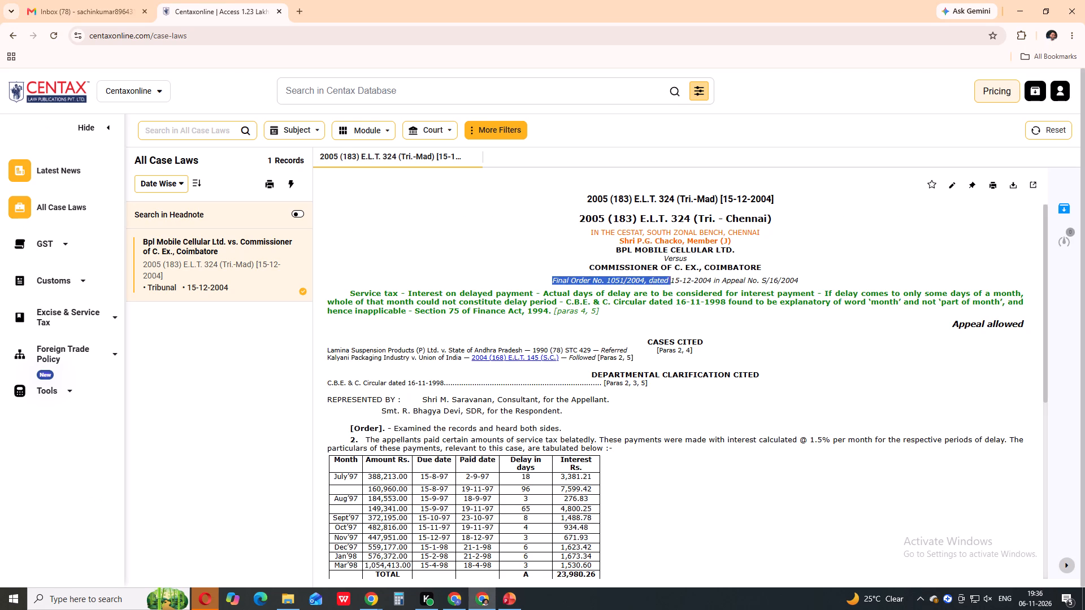
{"action": "left_click_drag", "start_coordinate": [701, 277], "coordinate": [807, 275]}
{"action": "left_click", "coordinate": [700, 241]}
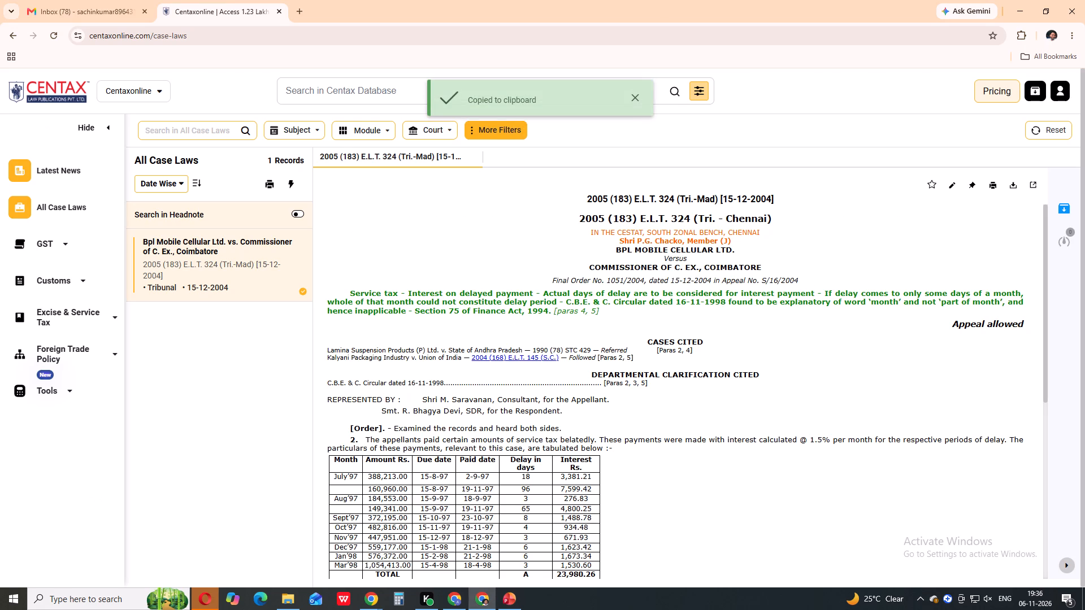
Switch to PowerPoint and insert "Madras High Court" before "2005 (183) ELT 324" in slide 86's title.
{"action": "key", "text": "alt+Tab"}
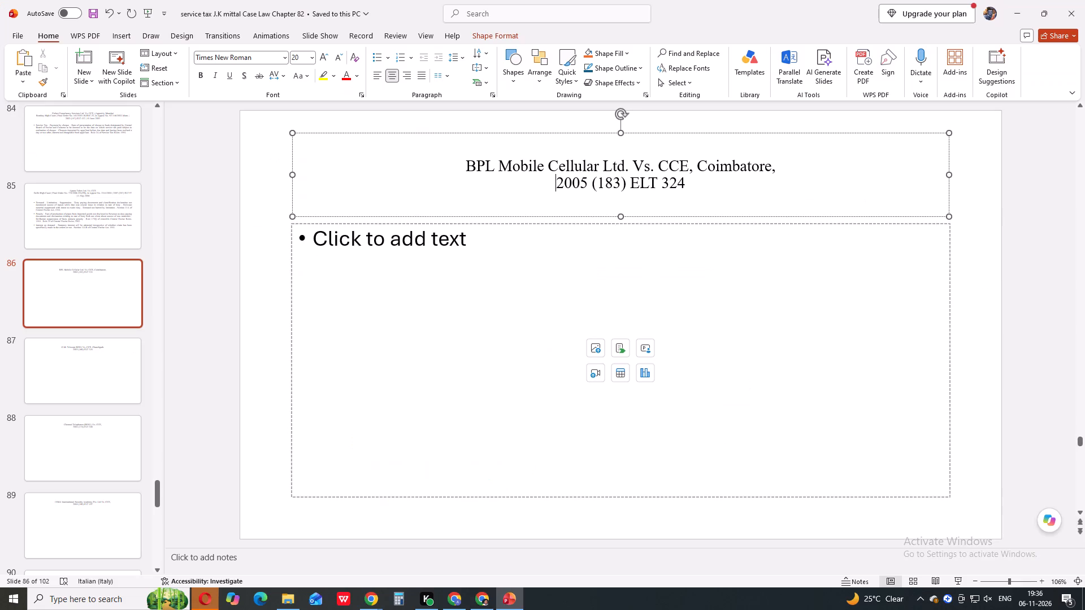
{"action": "type", "text": "Madraas"}
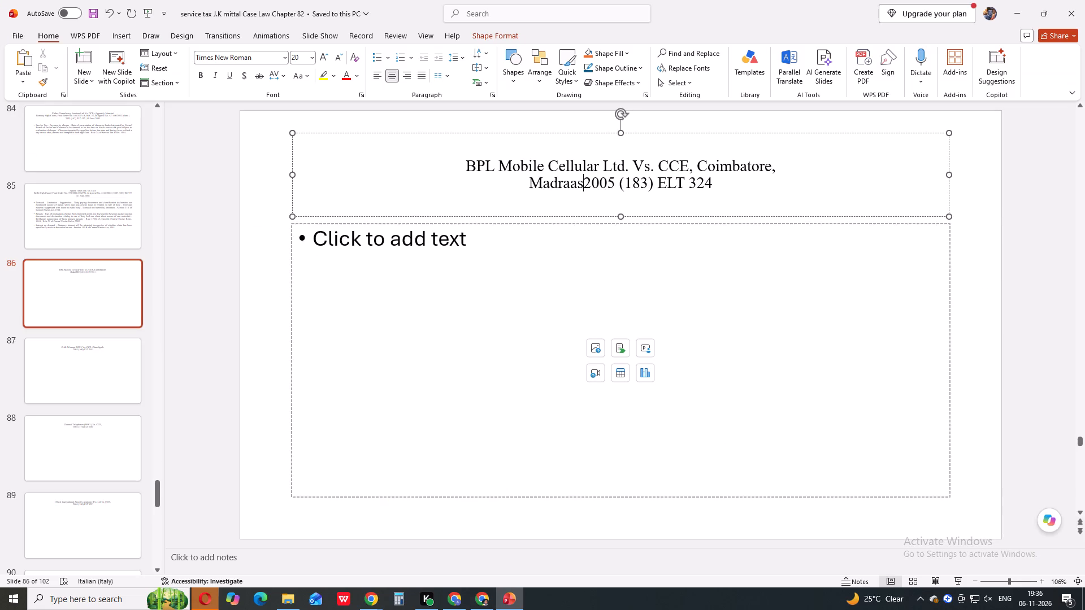
{"action": "key", "text": "BackSpace"}
{"action": "key", "text": "BackSpace"}
{"action": "type", "text": "s"}
{"action": "key", "text": "space"}
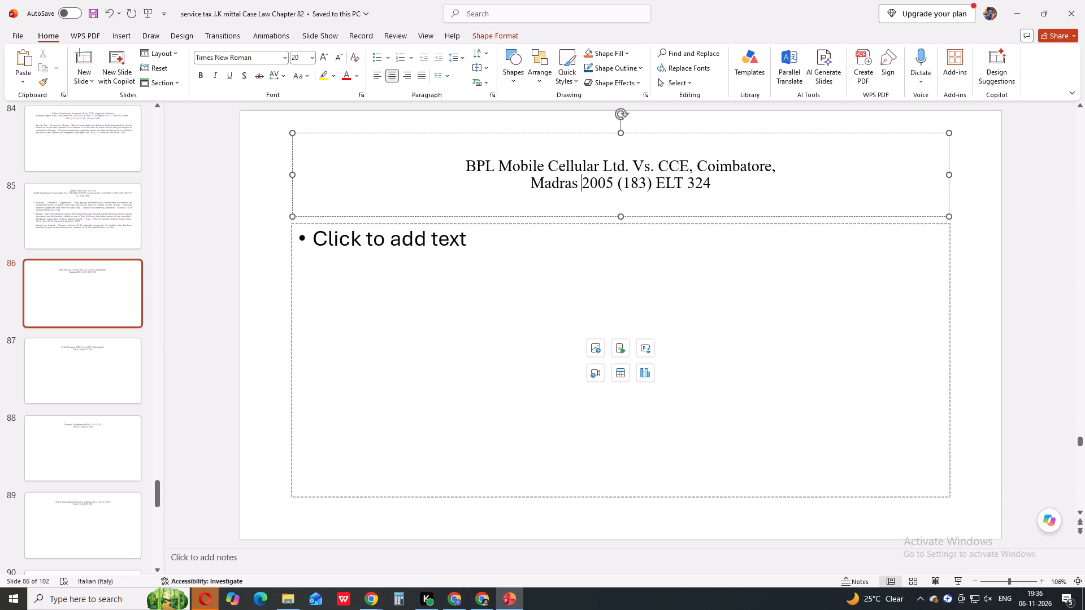
{"action": "type", "text": "High"}
{"action": "key", "text": "space"}
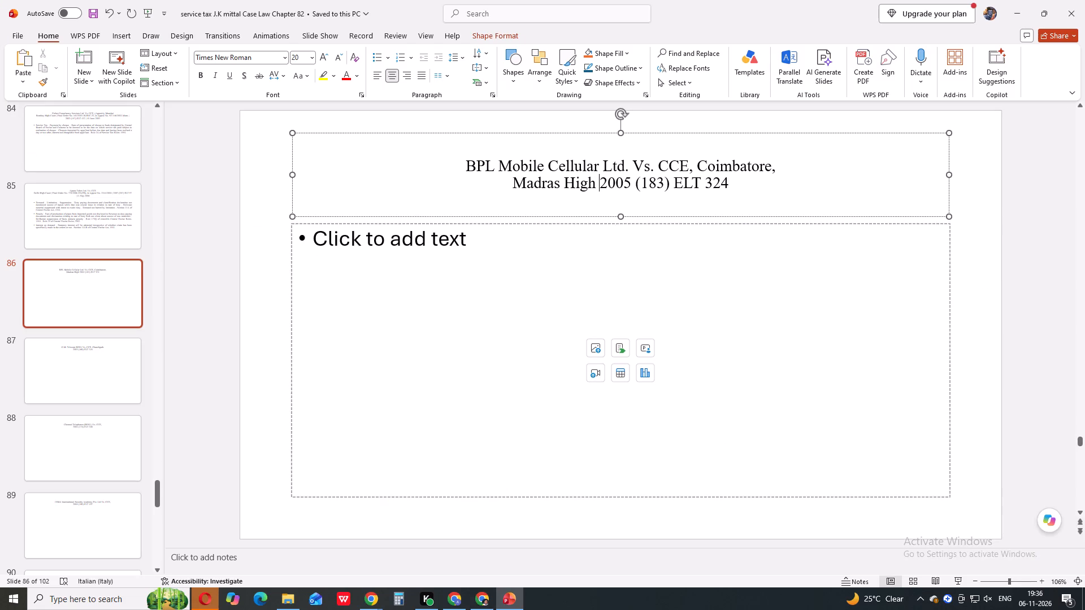
{"action": "key", "text": "shift+c"}
{"action": "type", "text": "oue"}
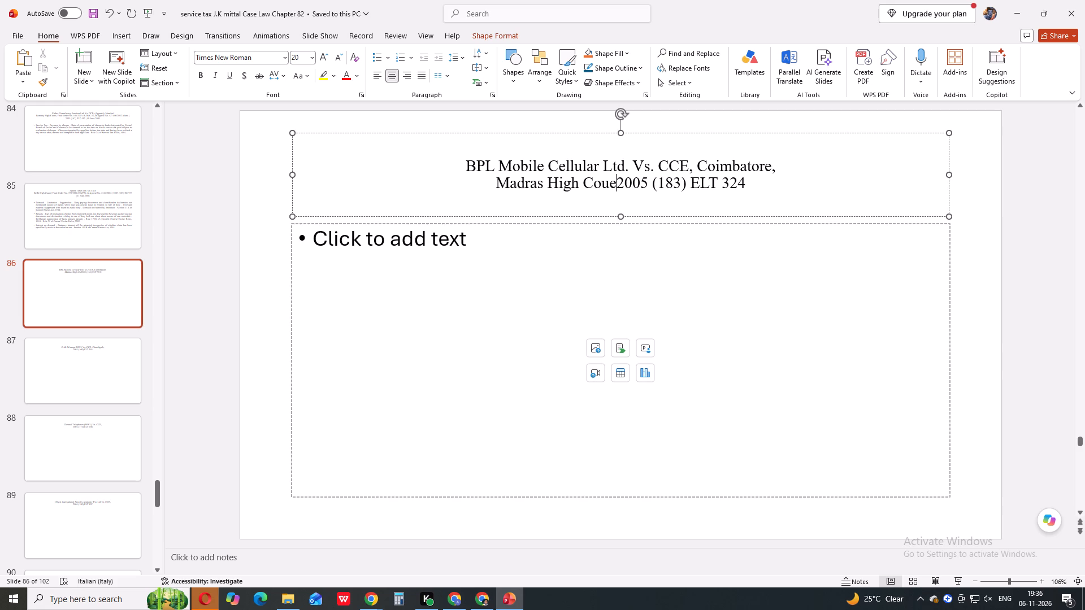
{"action": "key", "text": "BackSpace"}
{"action": "type", "text": "rt"}
{"action": "key", "text": "space"}
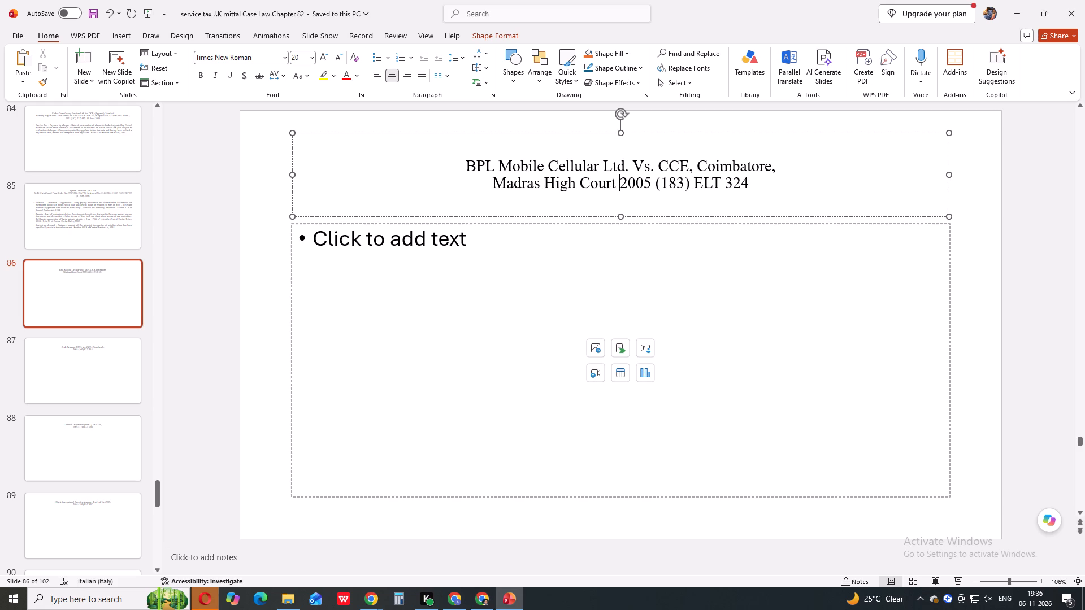
Insert the copied order reference between "|" separators before "2005 (183) ELT 324" in slide 86's title, removing "dated 15-12-2004" from it.
{"action": "type", "text": "|"}
{"action": "key", "text": "space"}
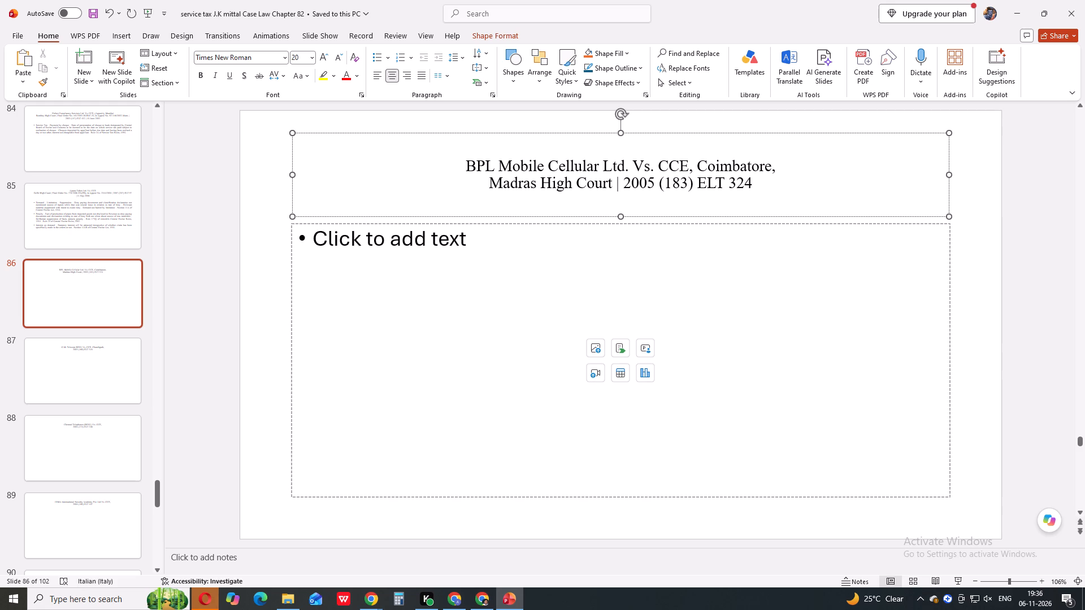
{"action": "key", "text": "ctrl+v"}
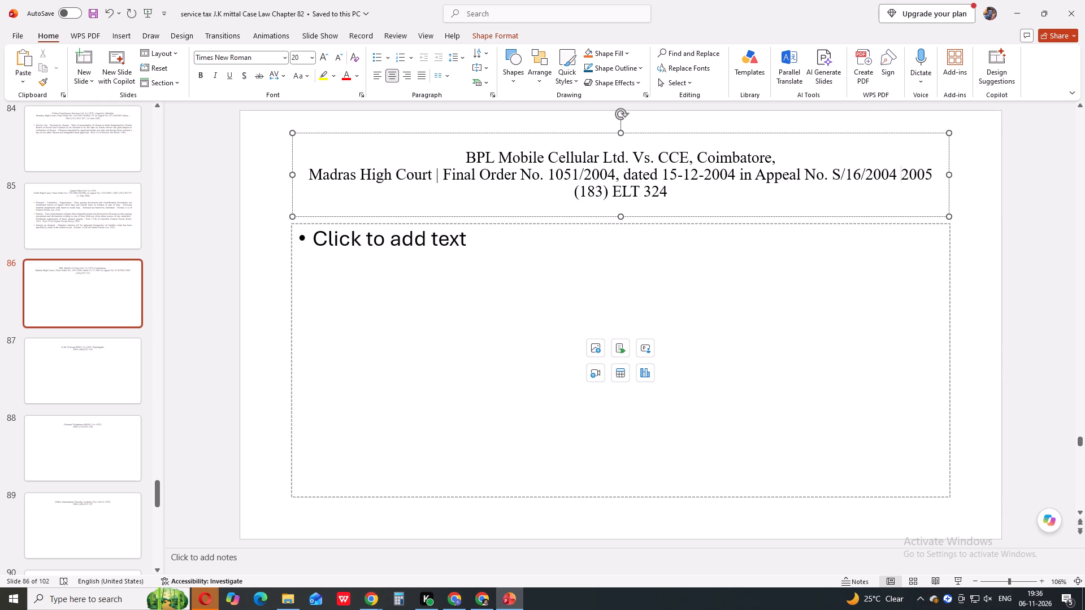
{"action": "type", "text": "|"}
{"action": "key", "text": "space"}
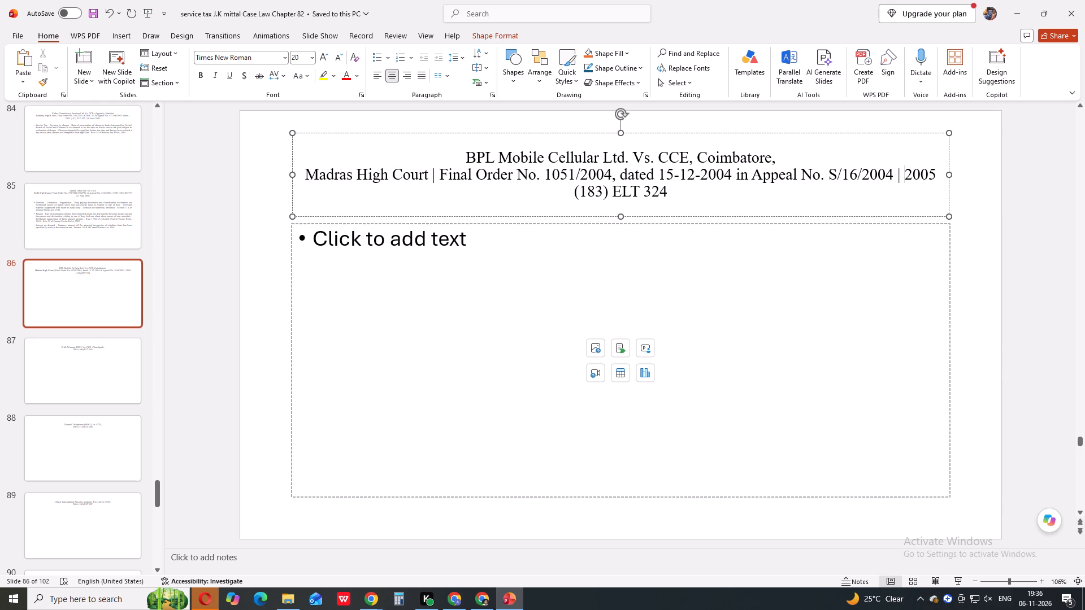
{"action": "left_click_drag", "start_coordinate": [623, 175], "coordinate": [687, 175]}
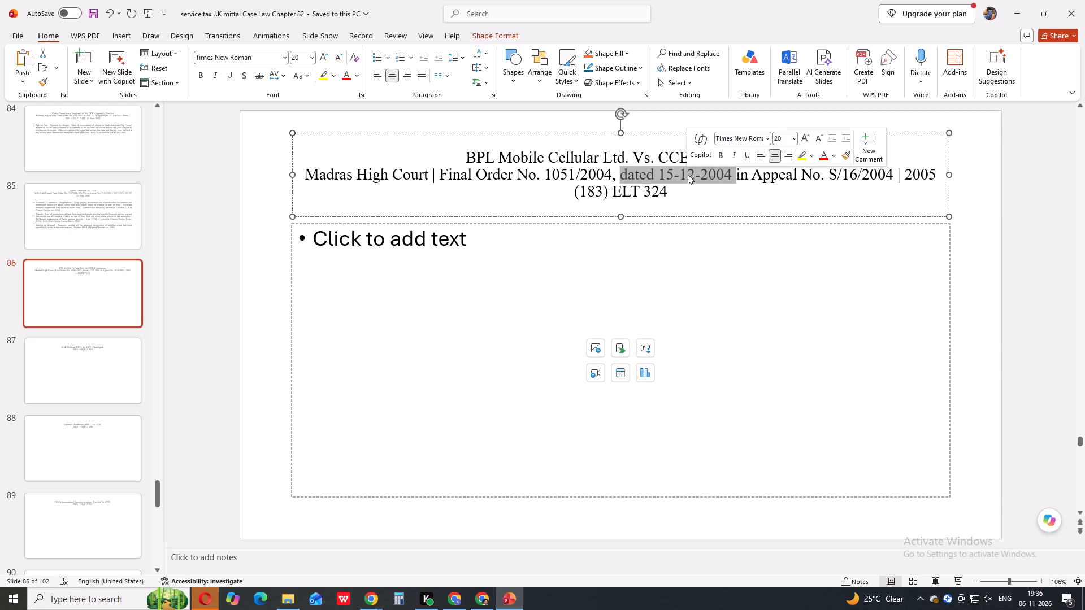
{"action": "key", "text": "BackSpace"}
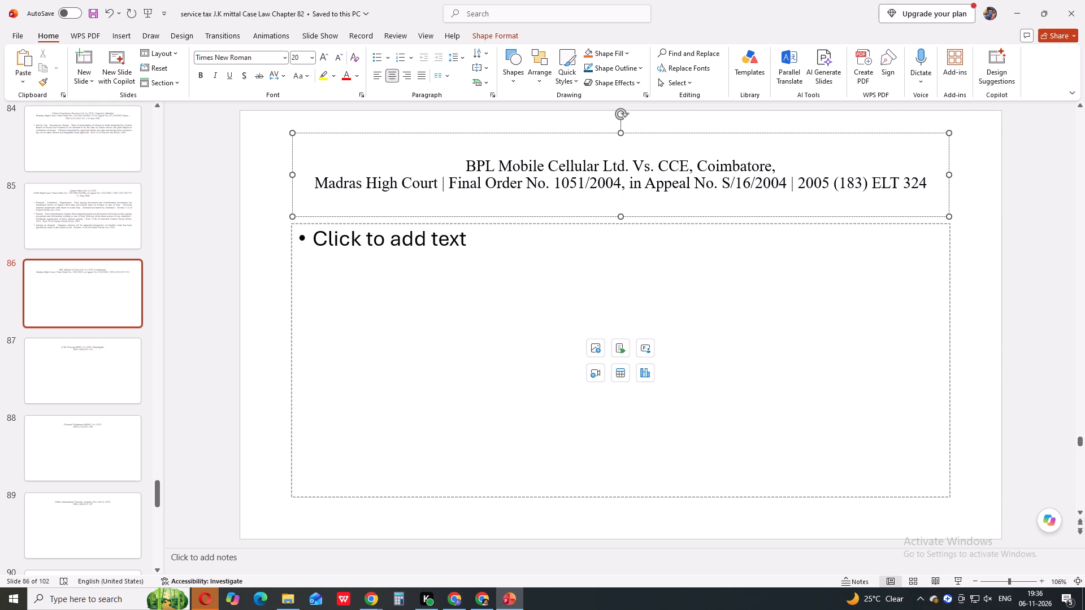
Add a "|" separator after "2005 (183) ELT 324" at the end of slide 86's title.
{"action": "left_click", "coordinate": [931, 181]}
{"action": "key", "text": "space"}
{"action": "type", "text": "|"}
{"action": "key", "text": "space"}
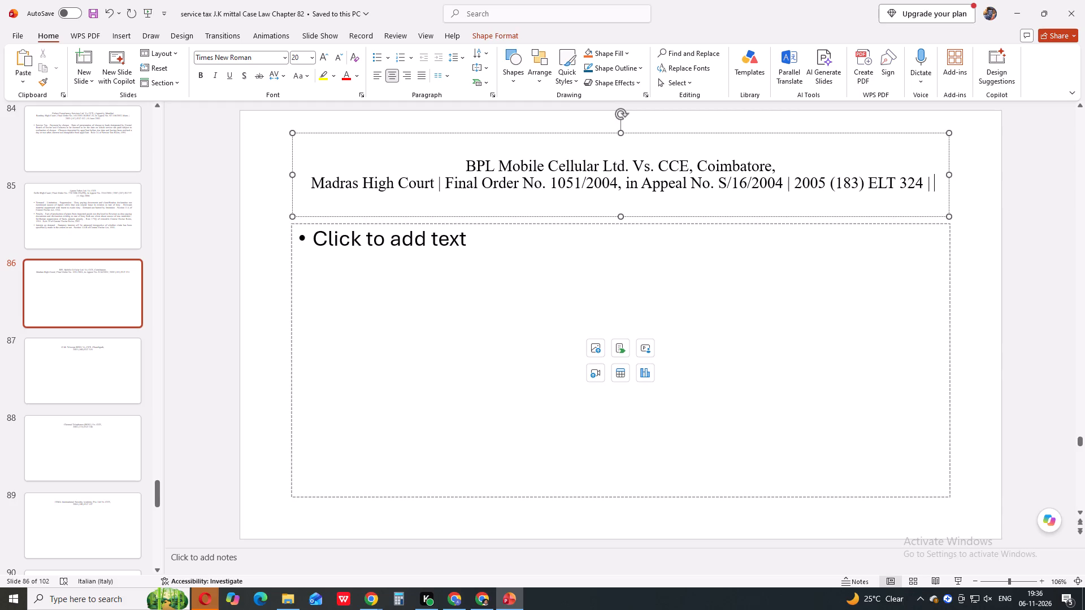
Switch to Chrome and copy the BPL Mobile Cellular judgment's green headnote, from "Service tax" to "Section 75 of Finance Act, 1994.".
{"action": "key", "text": "alt+Tab"}
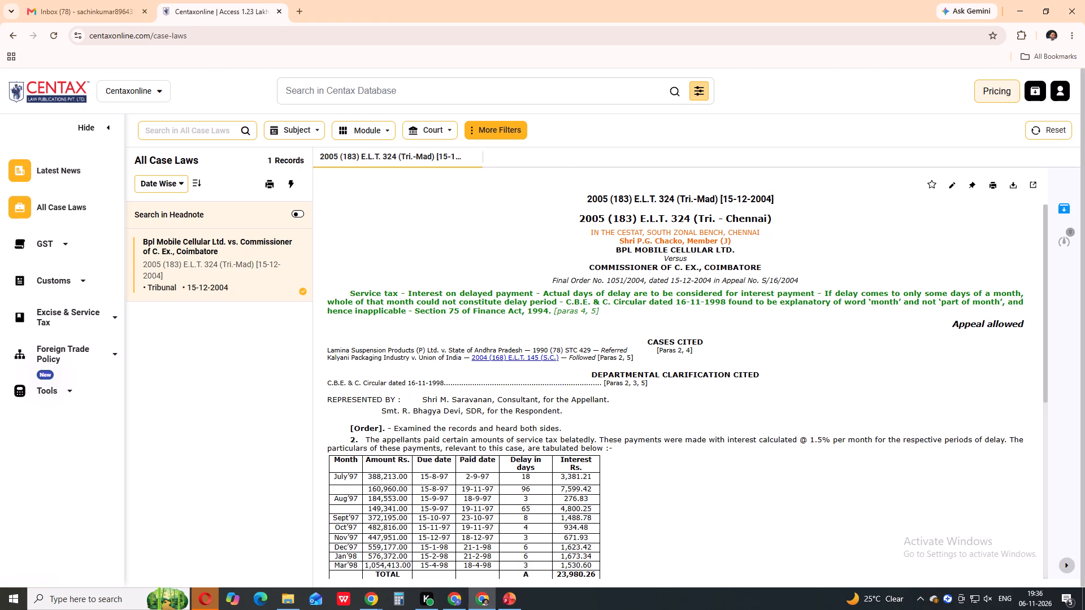
{"action": "left_click_drag", "start_coordinate": [349, 288], "coordinate": [549, 309]}
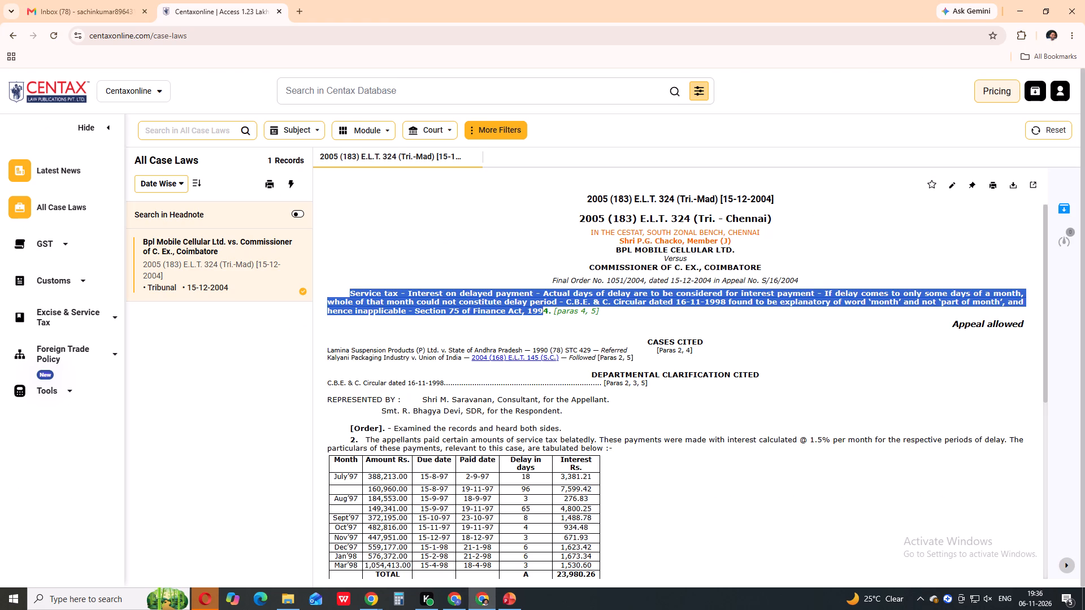
{"action": "left_click_drag", "start_coordinate": [549, 309], "coordinate": [552, 309]}
{"action": "left_click", "coordinate": [678, 241]}
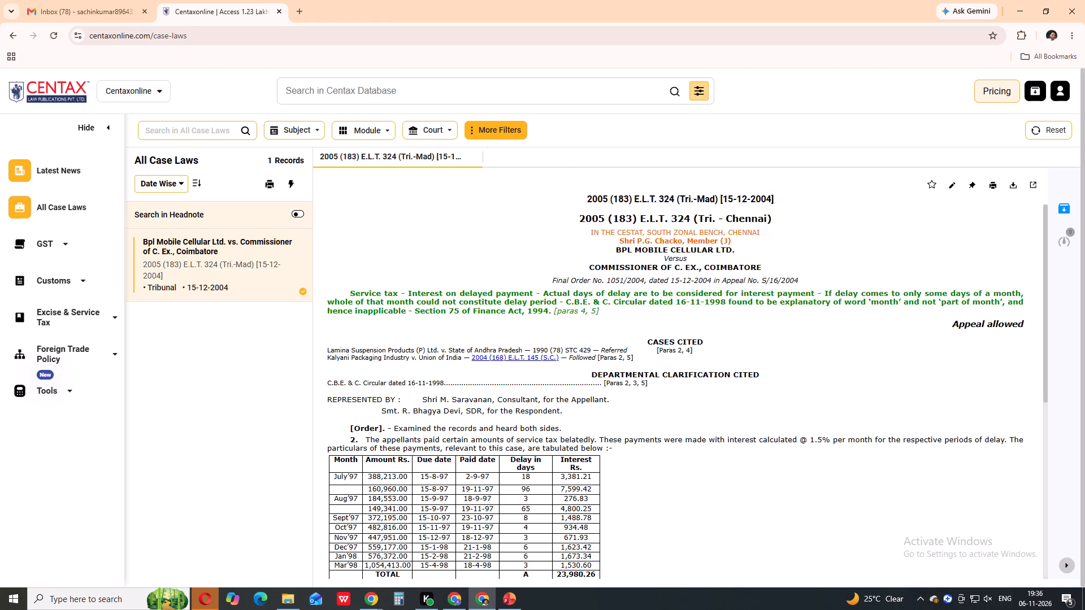
{"action": "scroll", "coordinate": [555, 289], "scroll_direction": "up", "scroll_amount": 5}
{"action": "scroll", "coordinate": [553, 289], "scroll_direction": "down", "scroll_amount": 12}
{"action": "scroll", "coordinate": [548, 306], "scroll_direction": "up", "scroll_amount": 17}
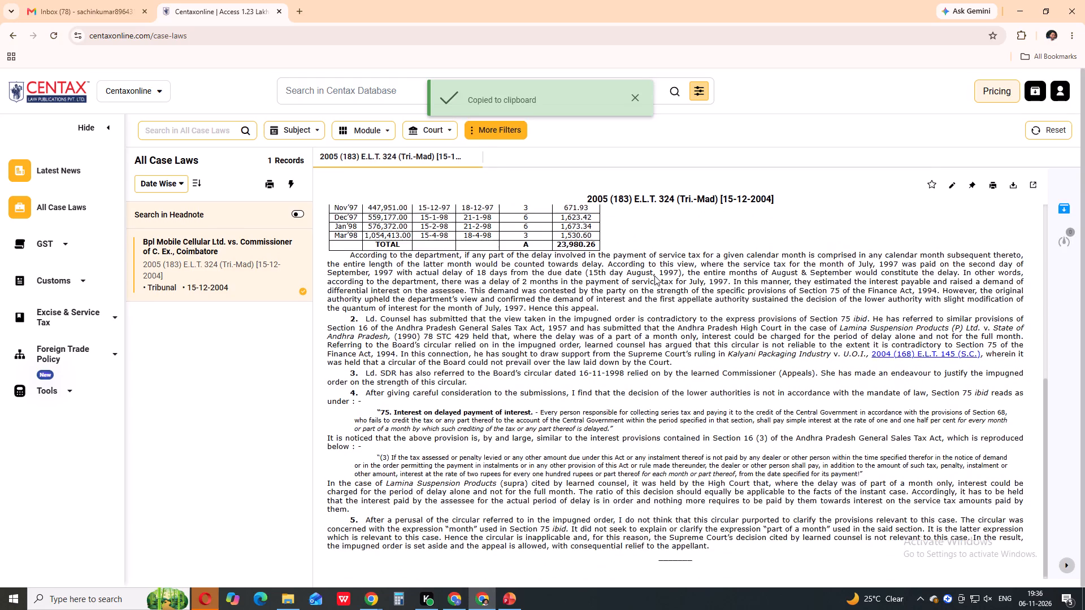
{"action": "scroll", "coordinate": [624, 252], "scroll_direction": "up", "scroll_amount": 16}
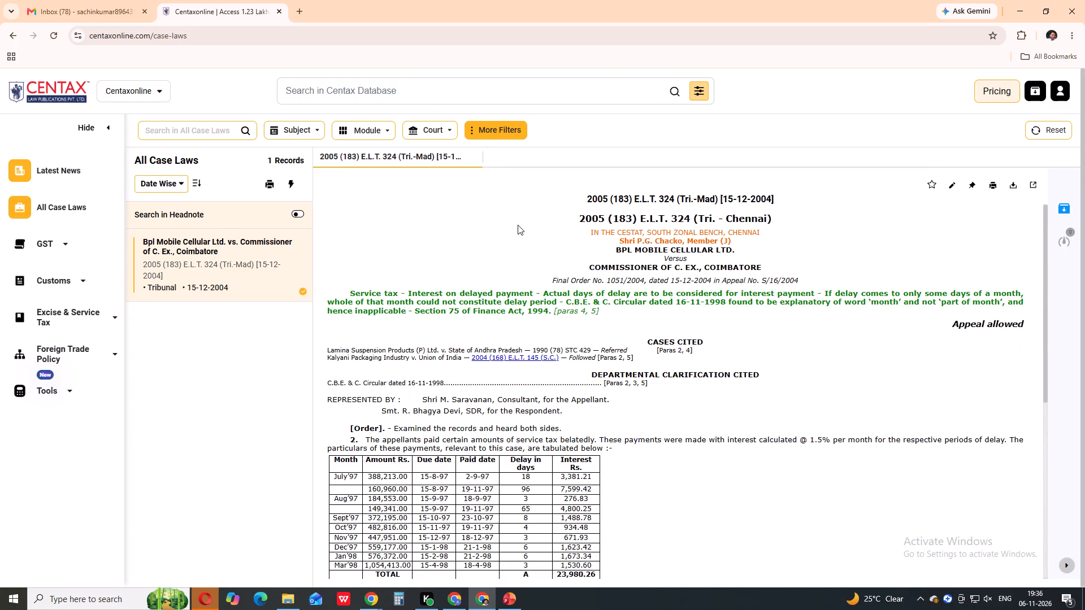
Switch to PowerPoint and end slide 86's title with the date 15-Dec-2004, checking it against the judgment in Chrome.
{"action": "key", "text": "alt+Tab"}
{"action": "key", "text": "alt+Tab"}
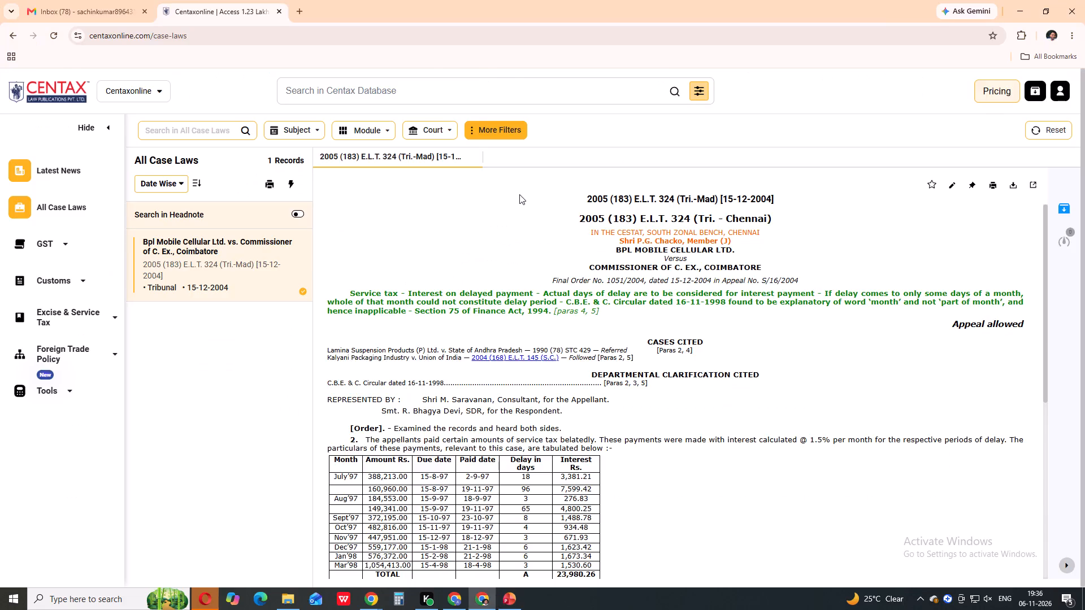
{"action": "key", "text": "alt+Tab"}
{"action": "type", "text": "15"}
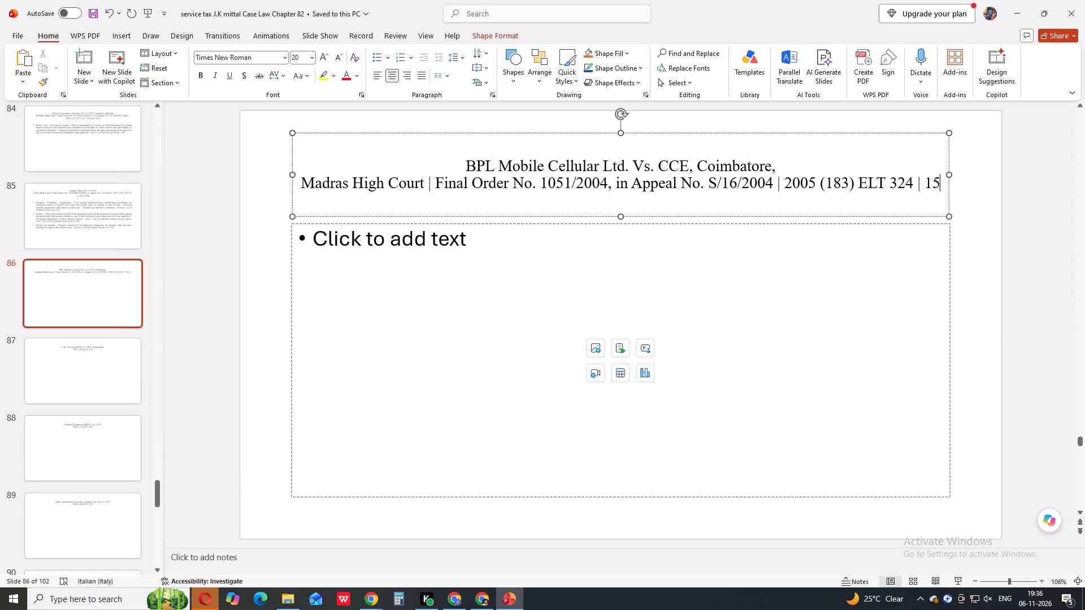
{"action": "key", "text": "minus"}
{"action": "type", "text": "Dec"}
{"action": "key", "text": "minus"}
{"action": "key", "text": "alt+Tab"}
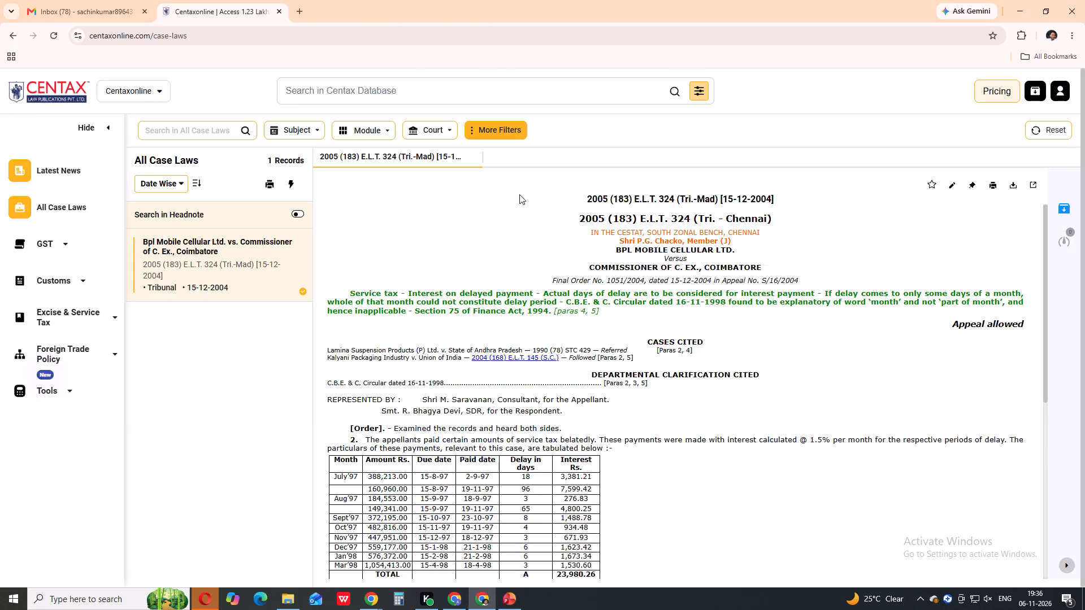
{"action": "key", "text": "alt+Tab"}
{"action": "type", "text": "2004"}
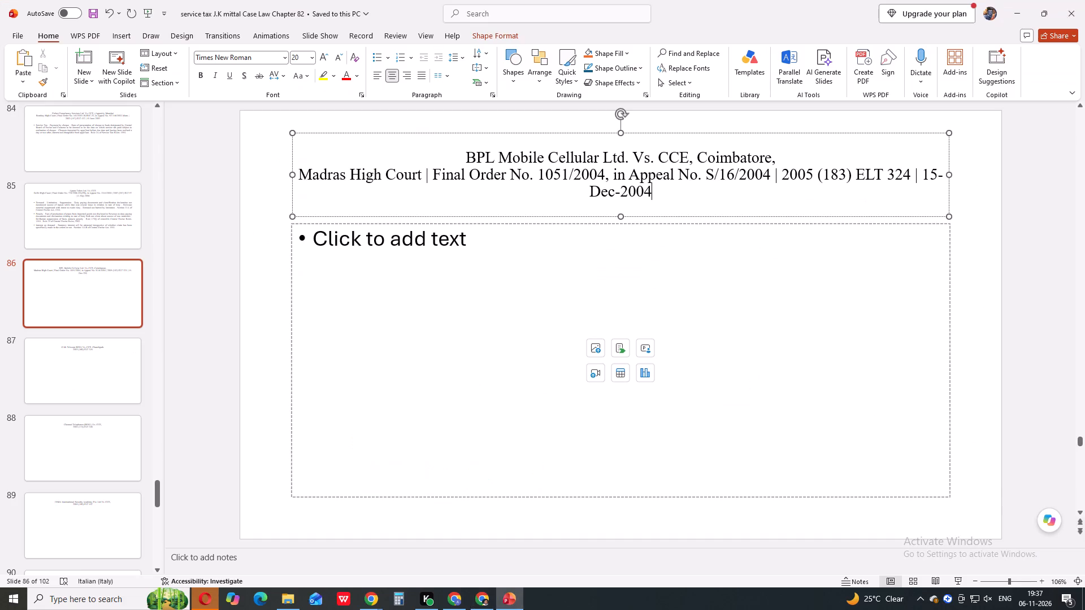
Paste the copied headnote into slide 86's body as justified 20-point Times New Roman text and save the presentation.
{"action": "left_click", "coordinate": [504, 249]}
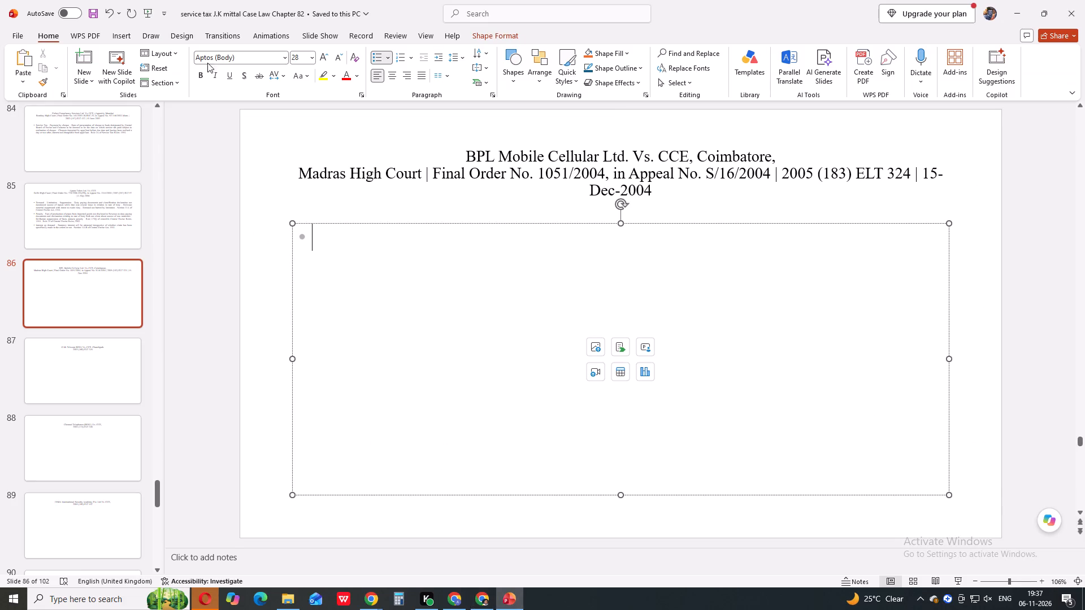
{"action": "left_click", "coordinate": [285, 56]}
{"action": "left_click", "coordinate": [289, 136]}
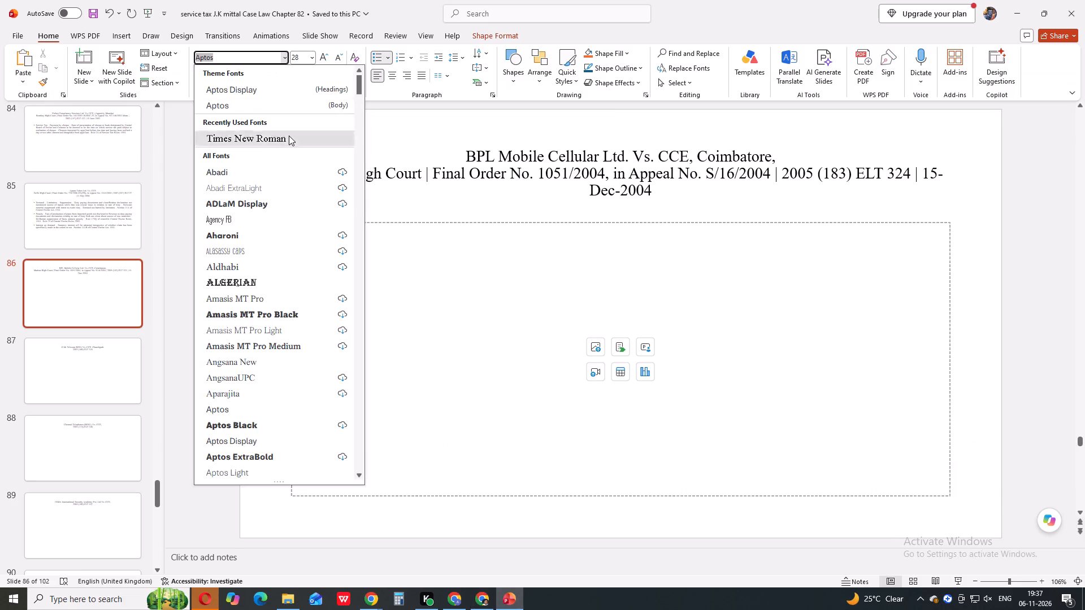
{"action": "left_click", "coordinate": [310, 55]}
{"action": "left_click", "coordinate": [304, 197]}
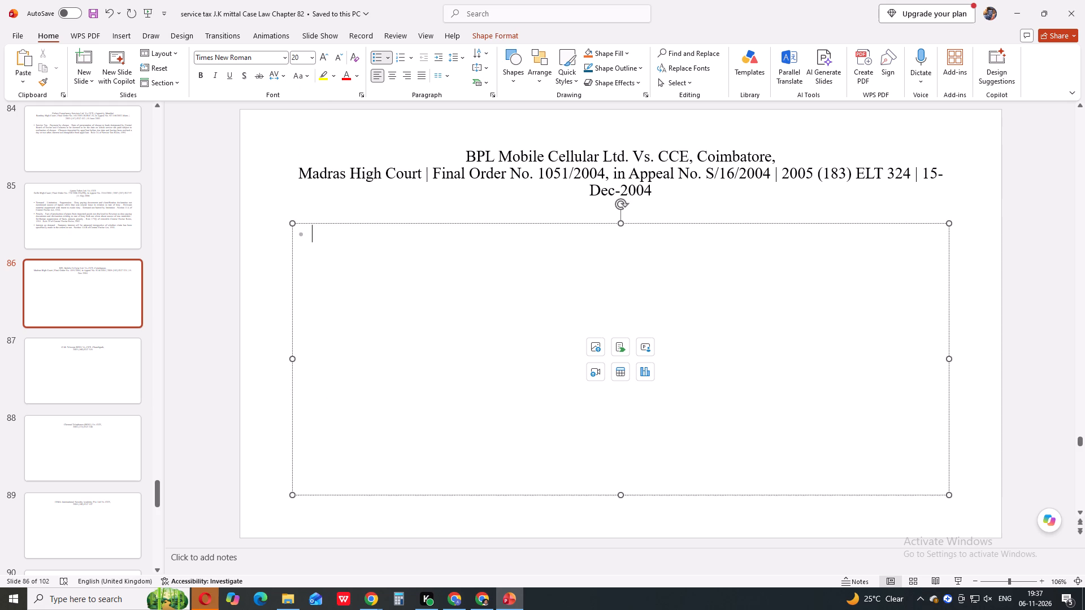
{"action": "left_click", "coordinate": [419, 79]}
{"action": "key", "text": "ctrl+v"}
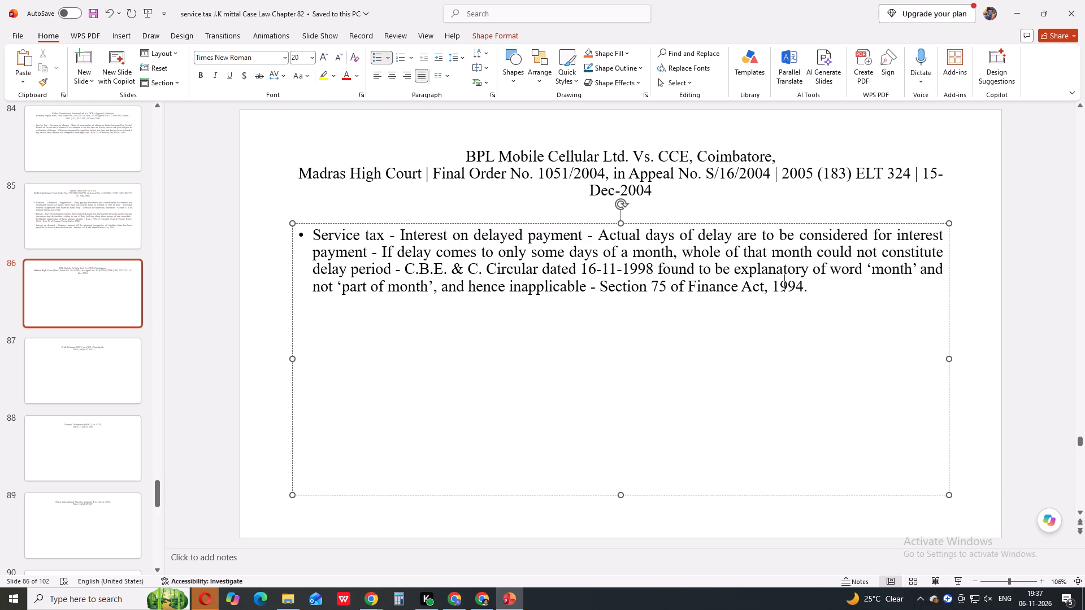
{"action": "key", "text": "ctrl+s"}
Go to slide 87 and place the text cursor before "2003 (160) ELT 318" in the G.M. Telecom BSNL title.
{"action": "scroll", "coordinate": [413, 271], "scroll_direction": "down", "scroll_amount": 1}
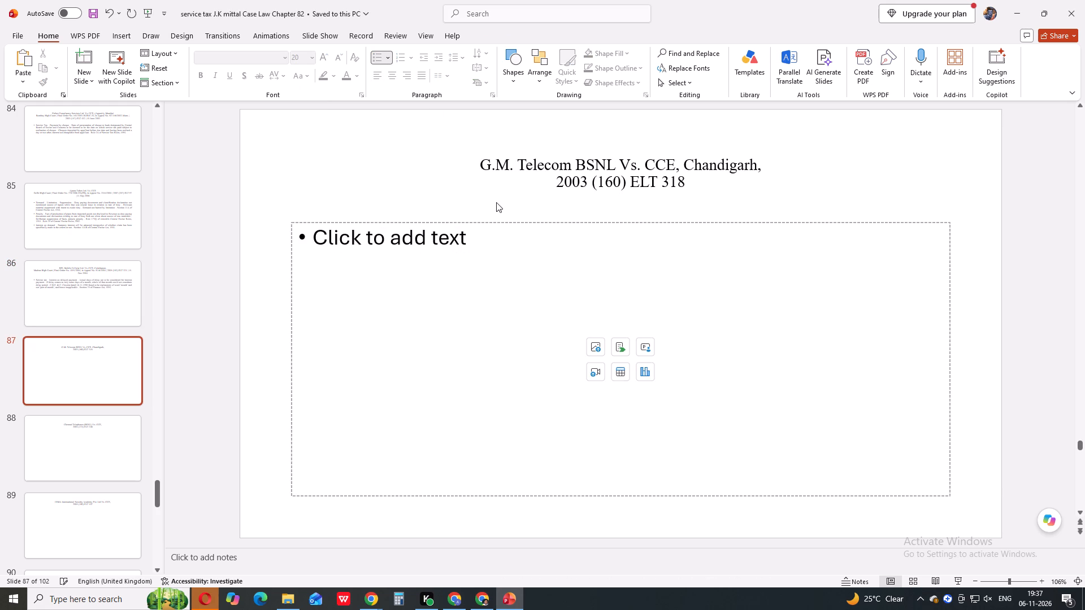
{"action": "left_click", "coordinate": [554, 180]}
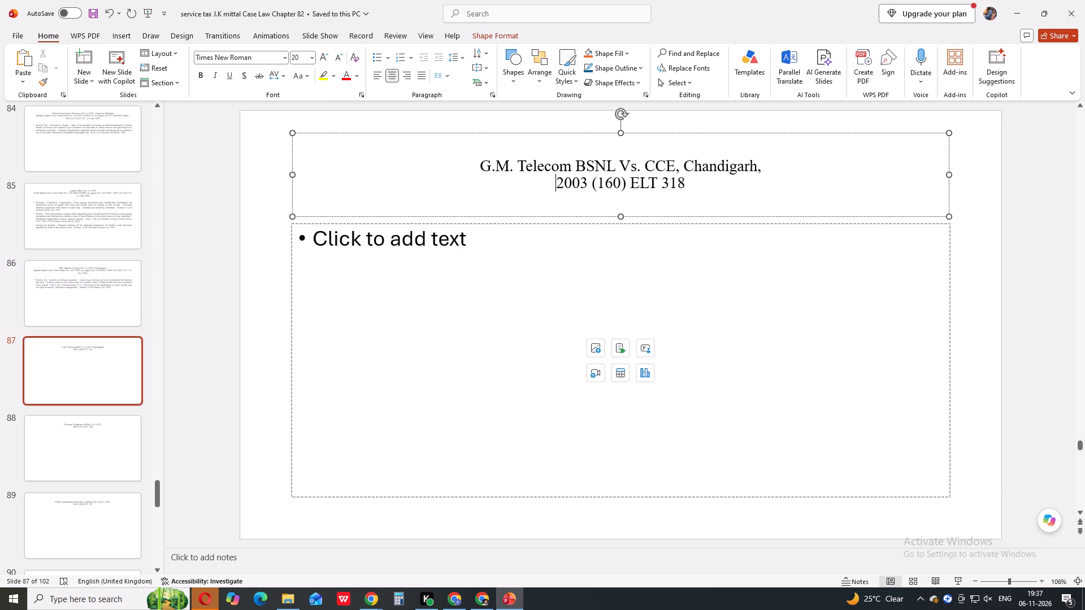